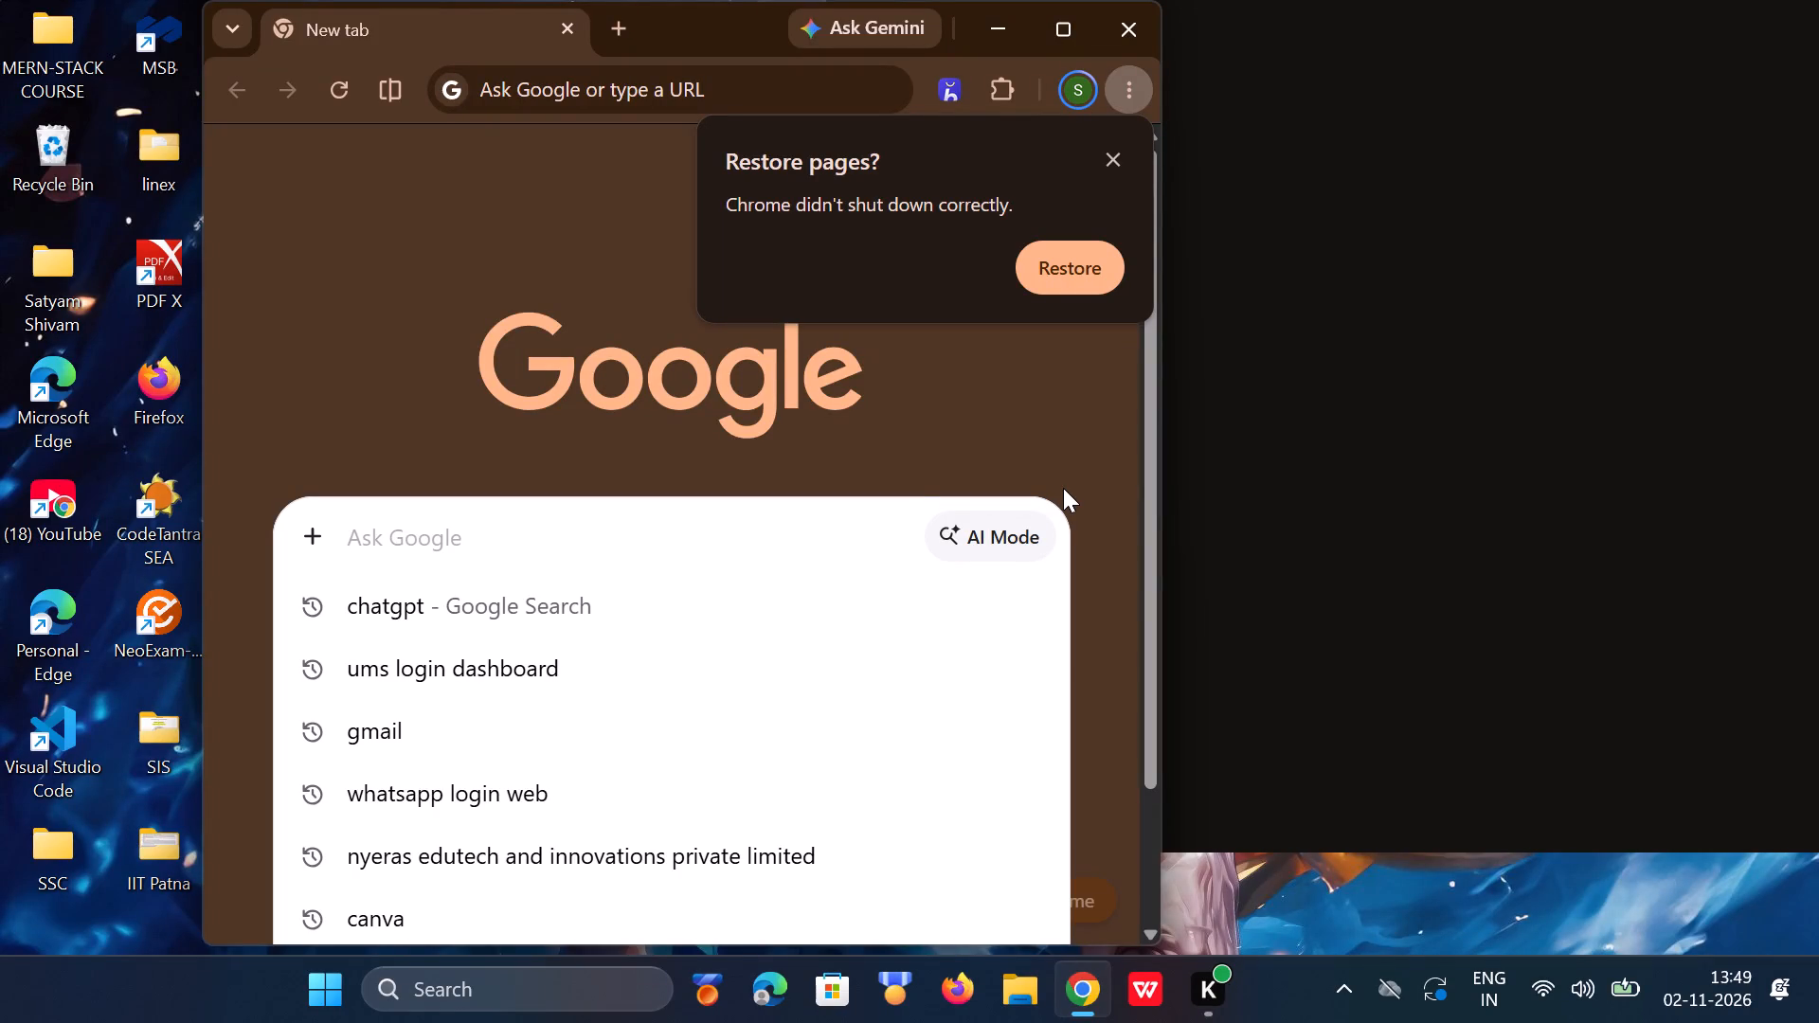
Maximize the browser window and open a new tab.
click(1089, 11)
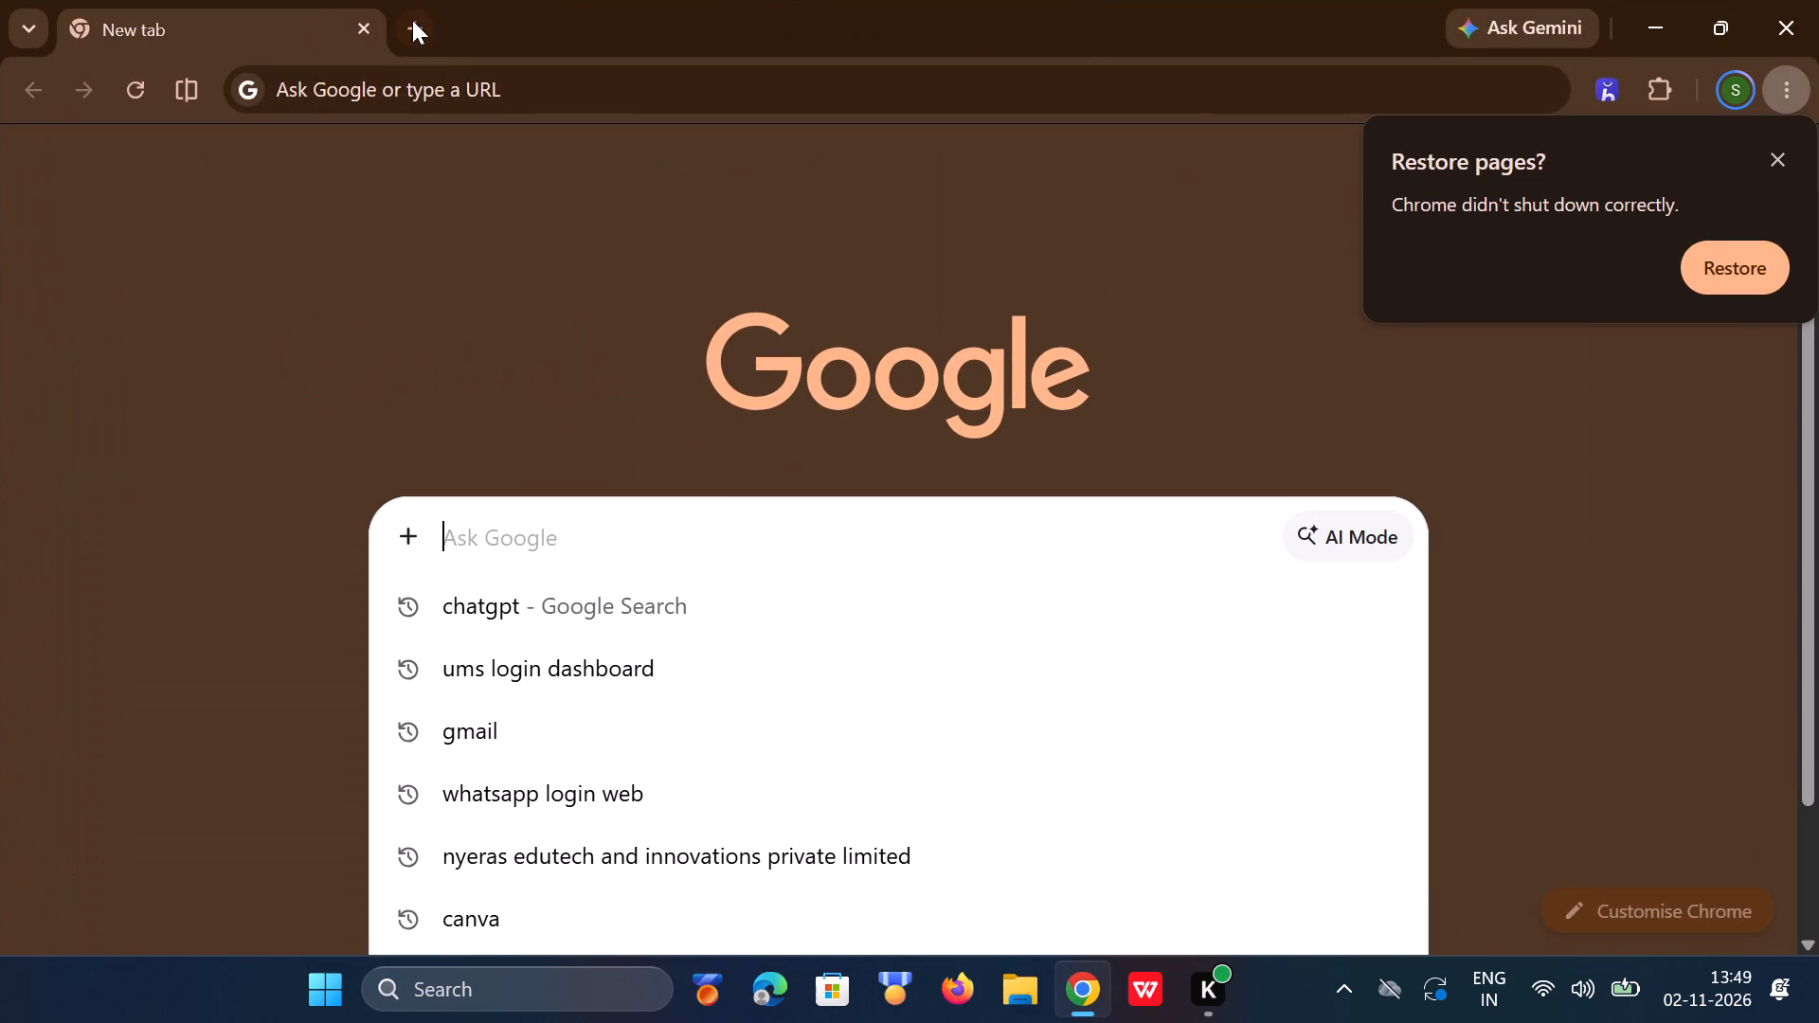
click(420, 20)
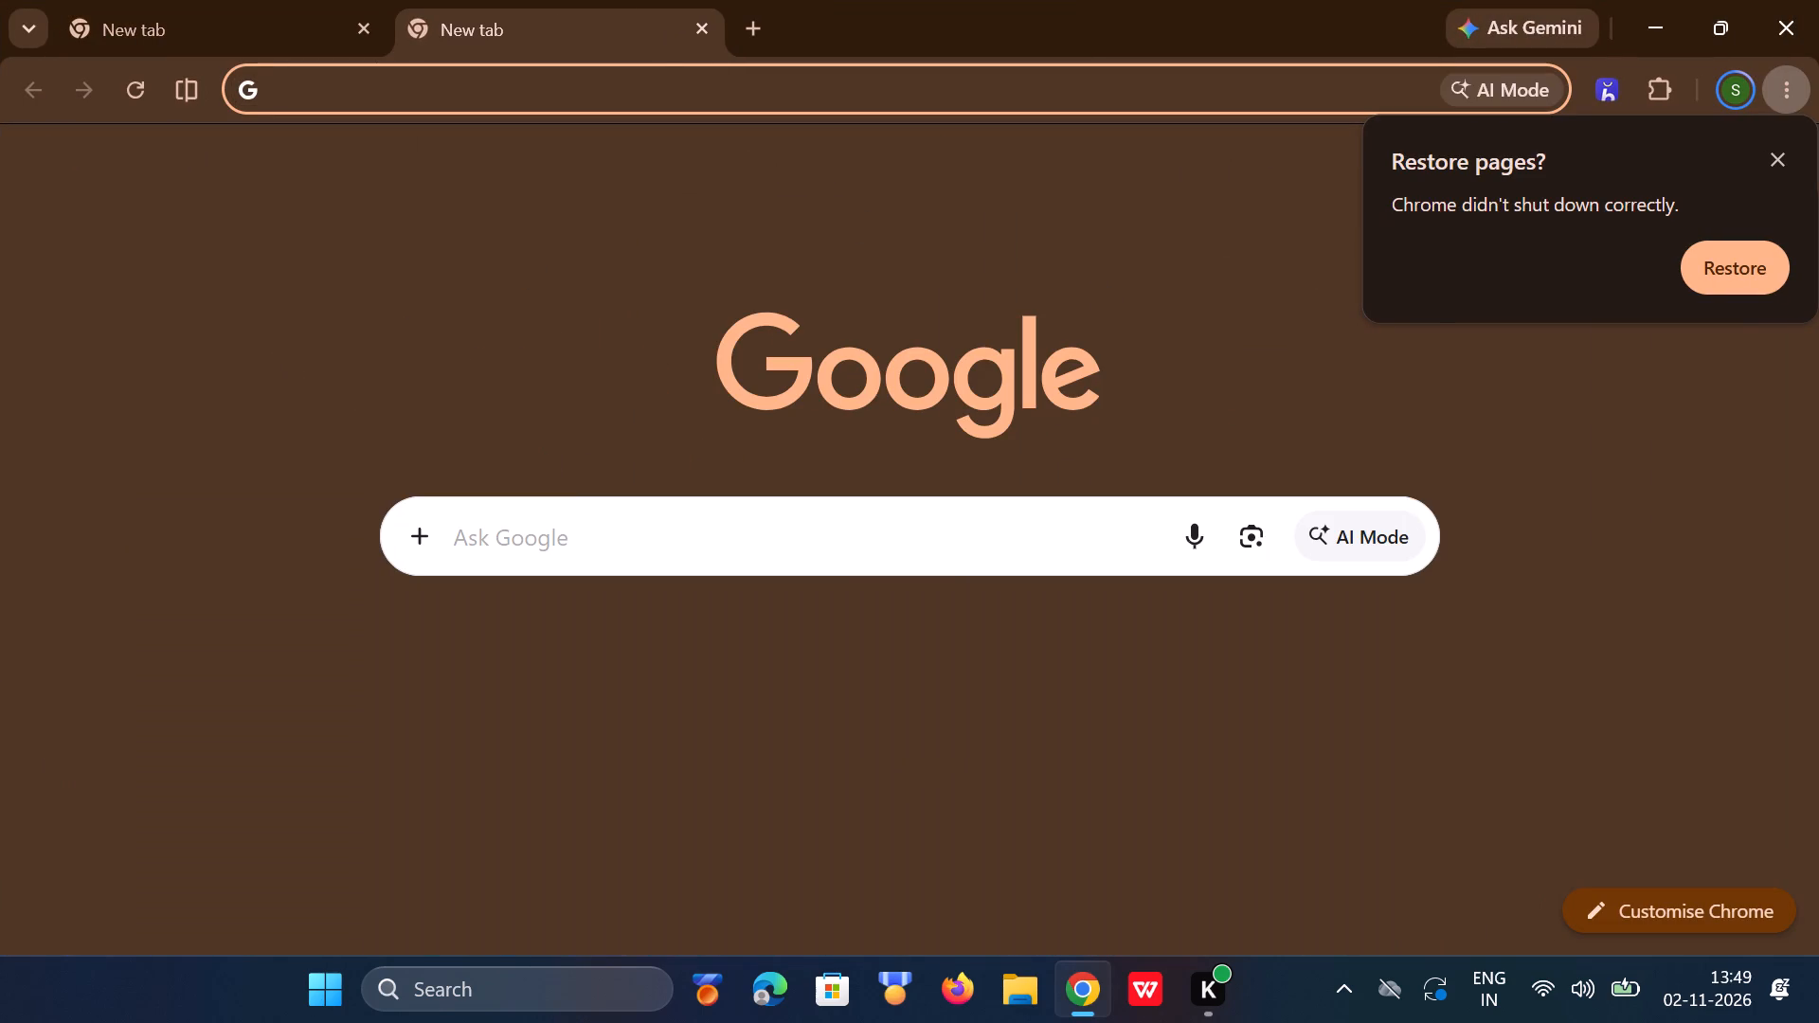
Restore the pages of the previous browsing session and bring up the Google Sheets spreadsheet.
click(810, 530)
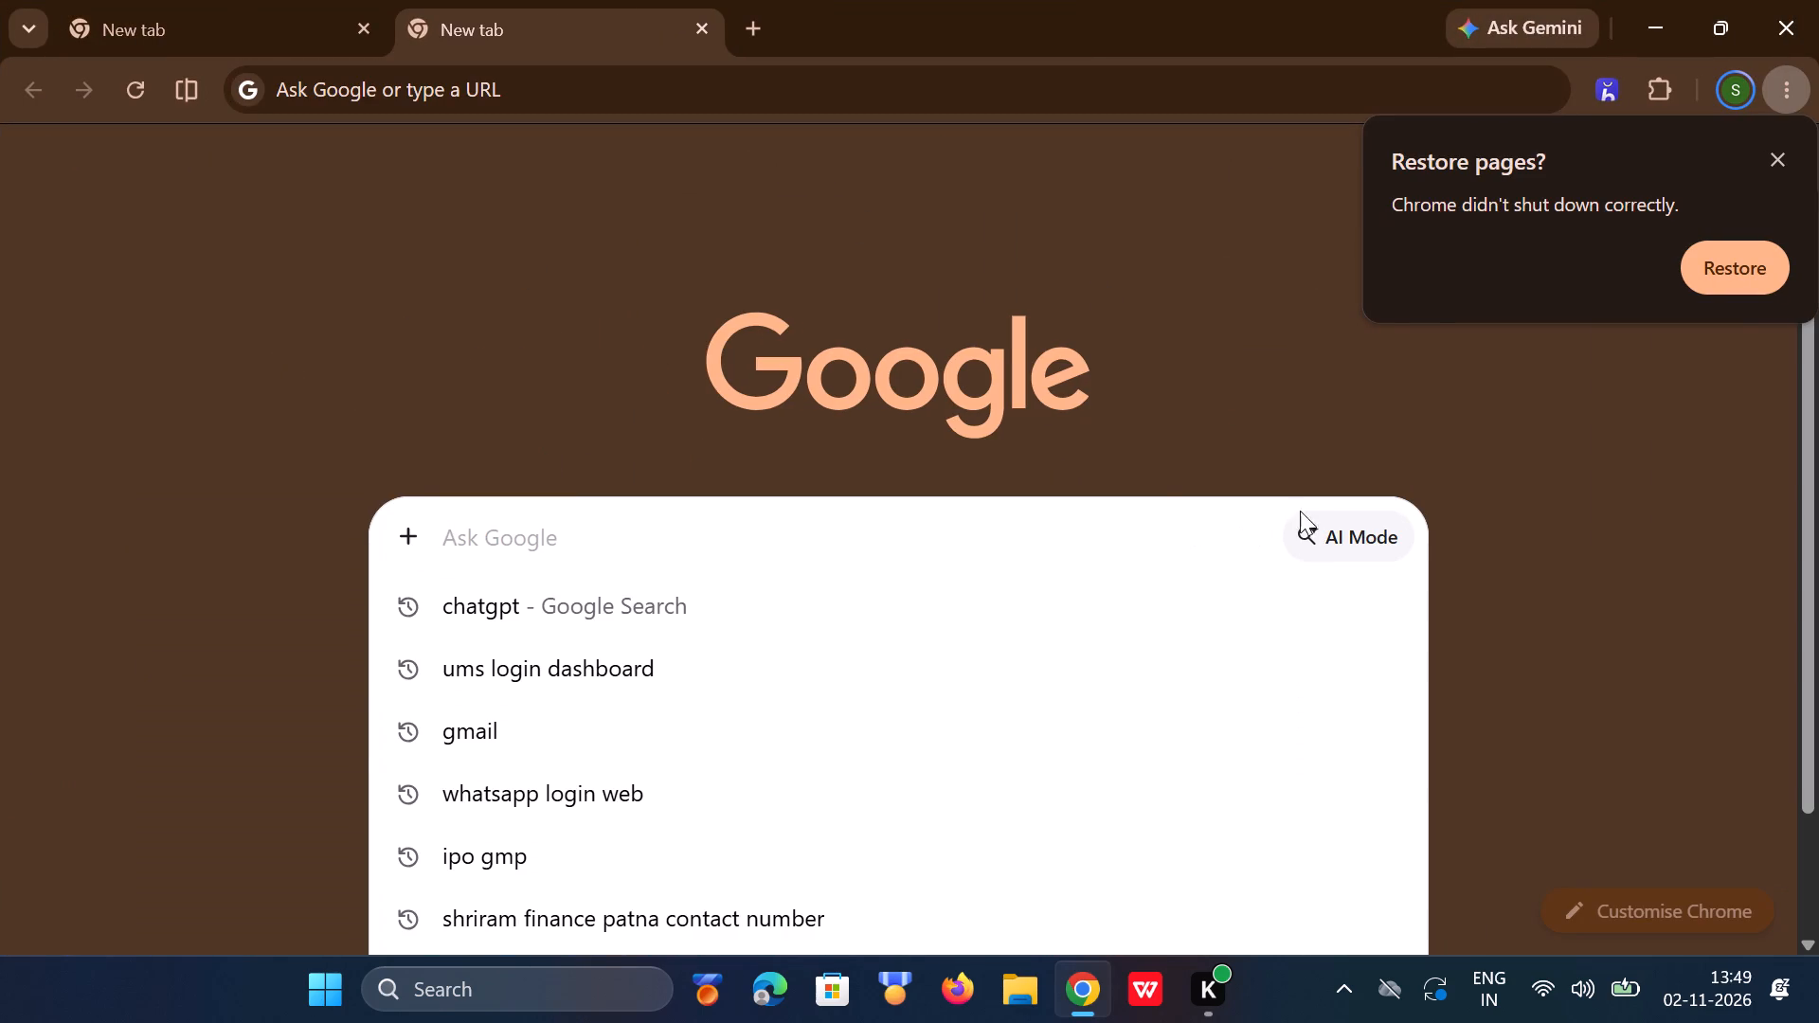
scroll(651, 701, down, 1)
click(654, 296)
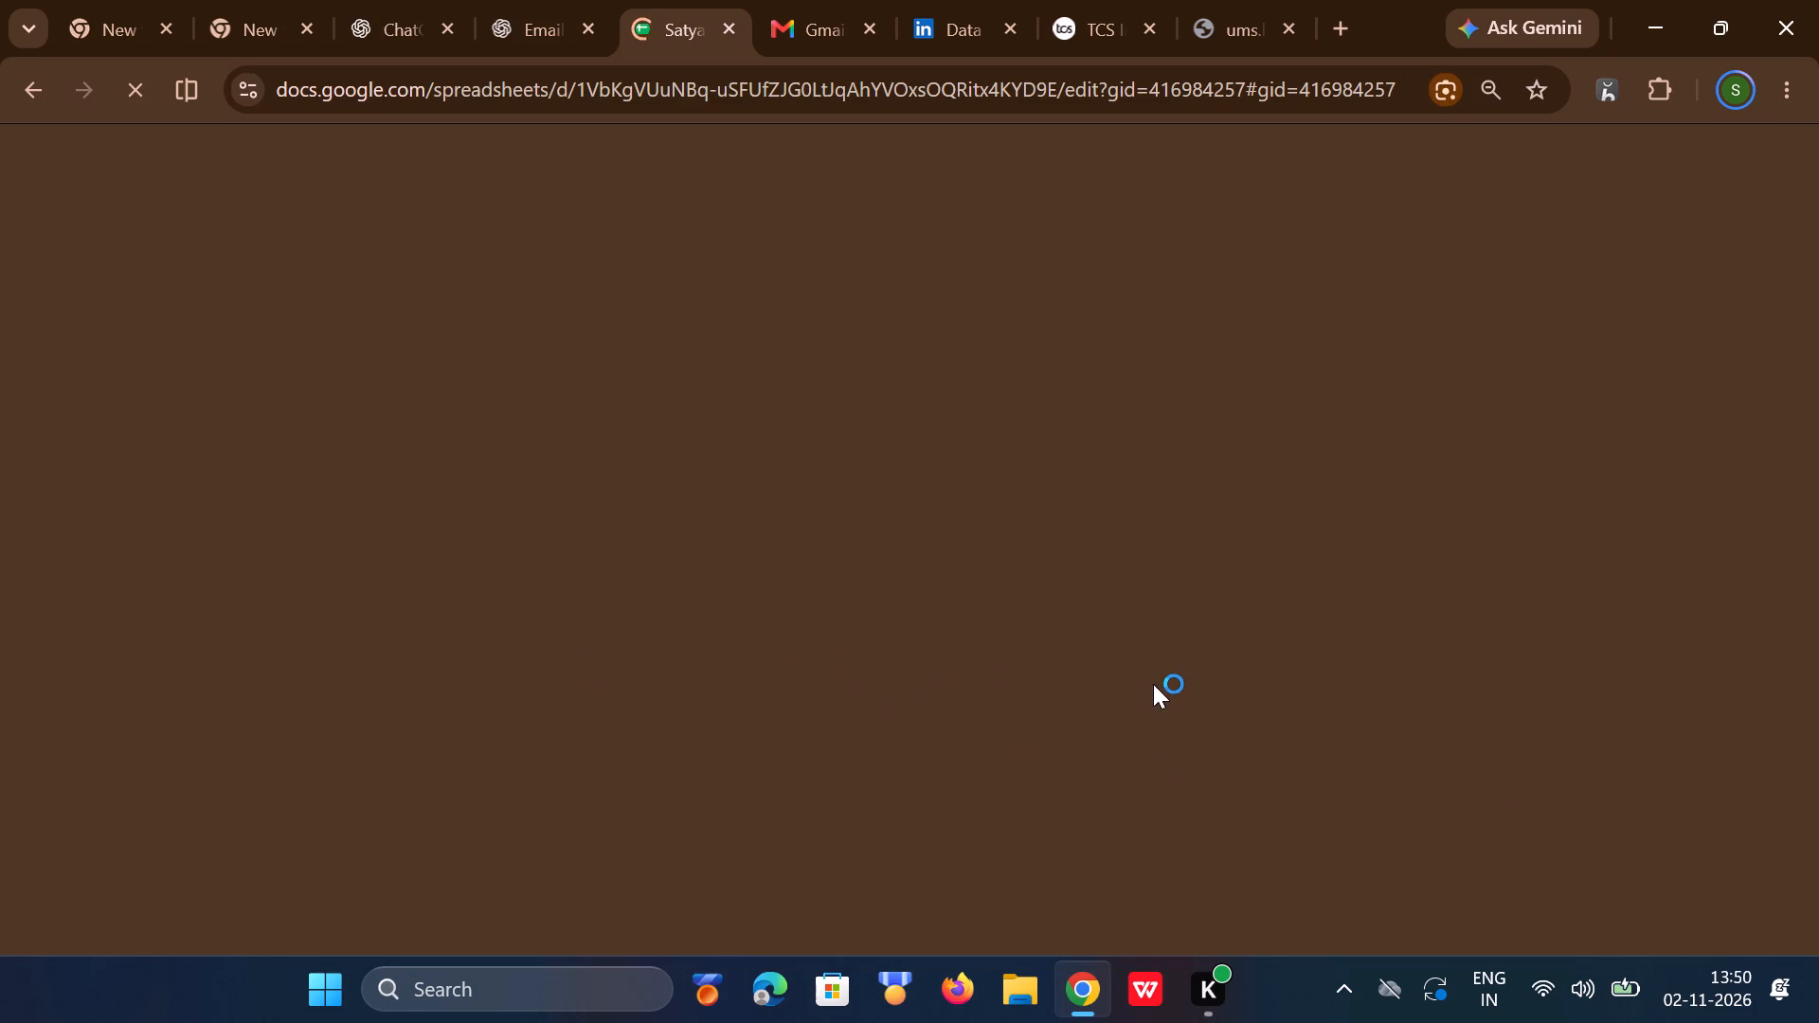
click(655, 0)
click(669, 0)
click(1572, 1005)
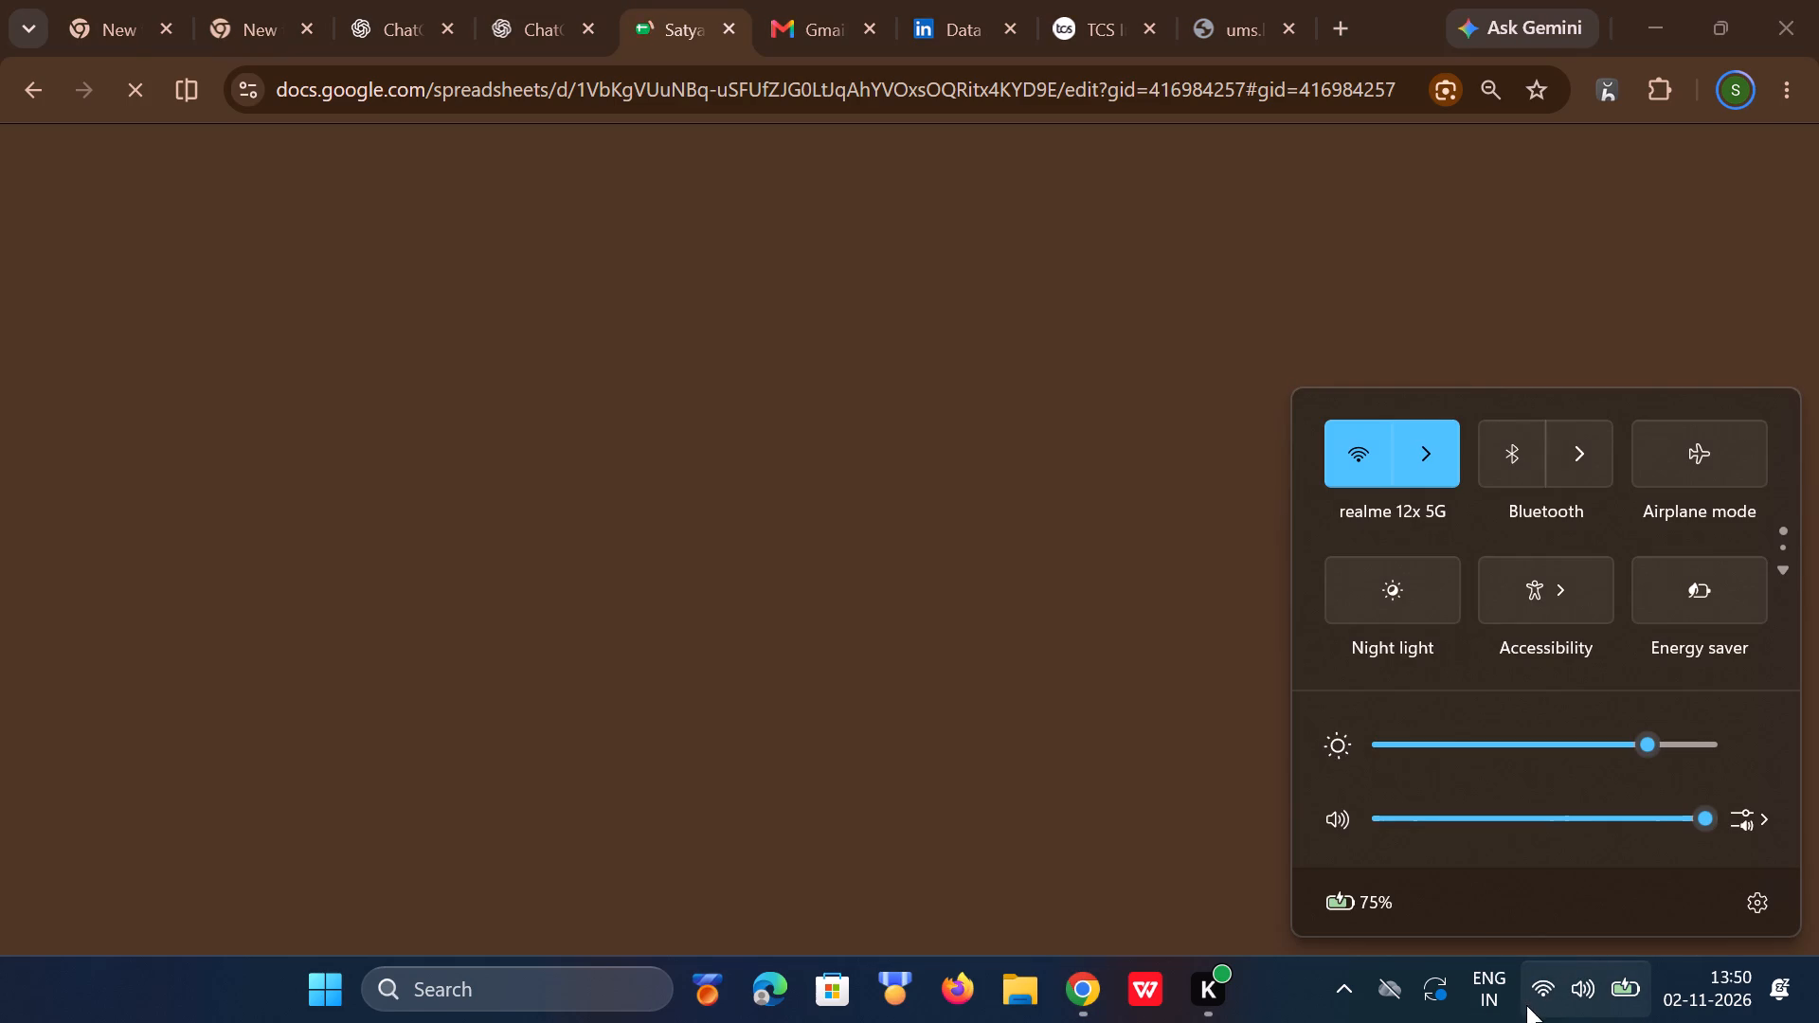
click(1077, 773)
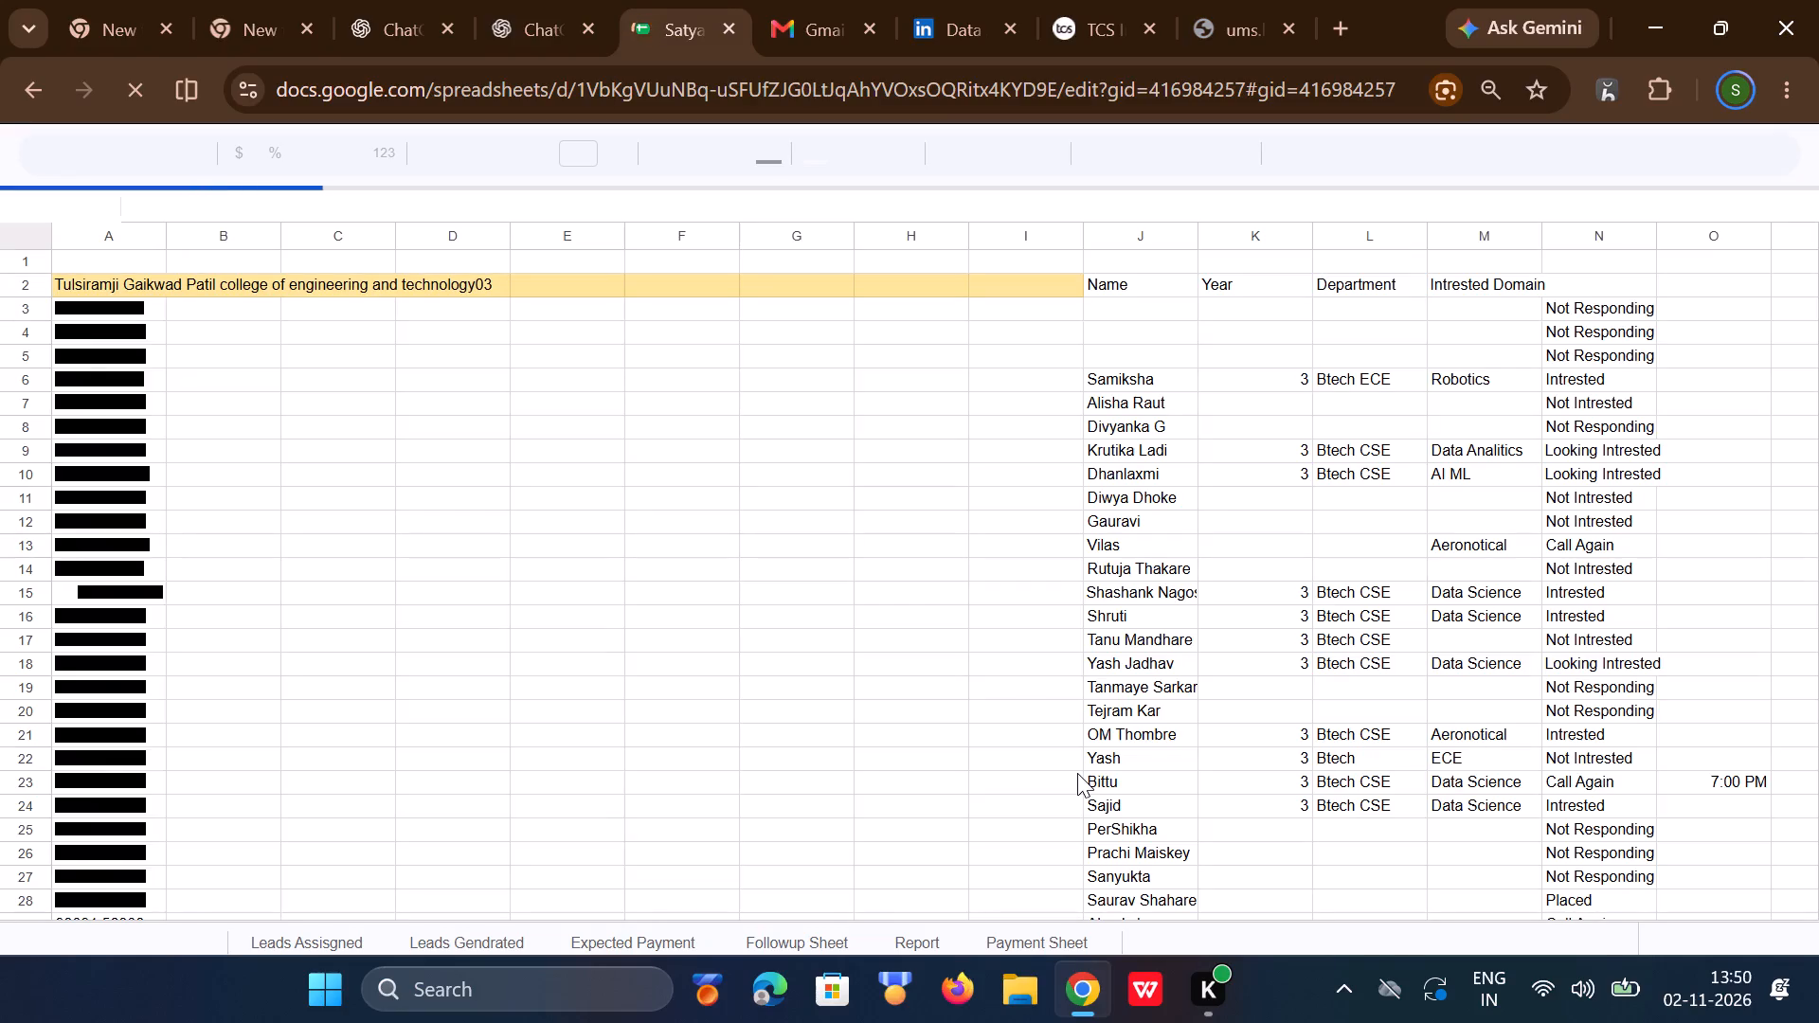
Look through the lead rows down to row 100, examining the student details, call statuses and callback times.
scroll(526, 488, down, 2)
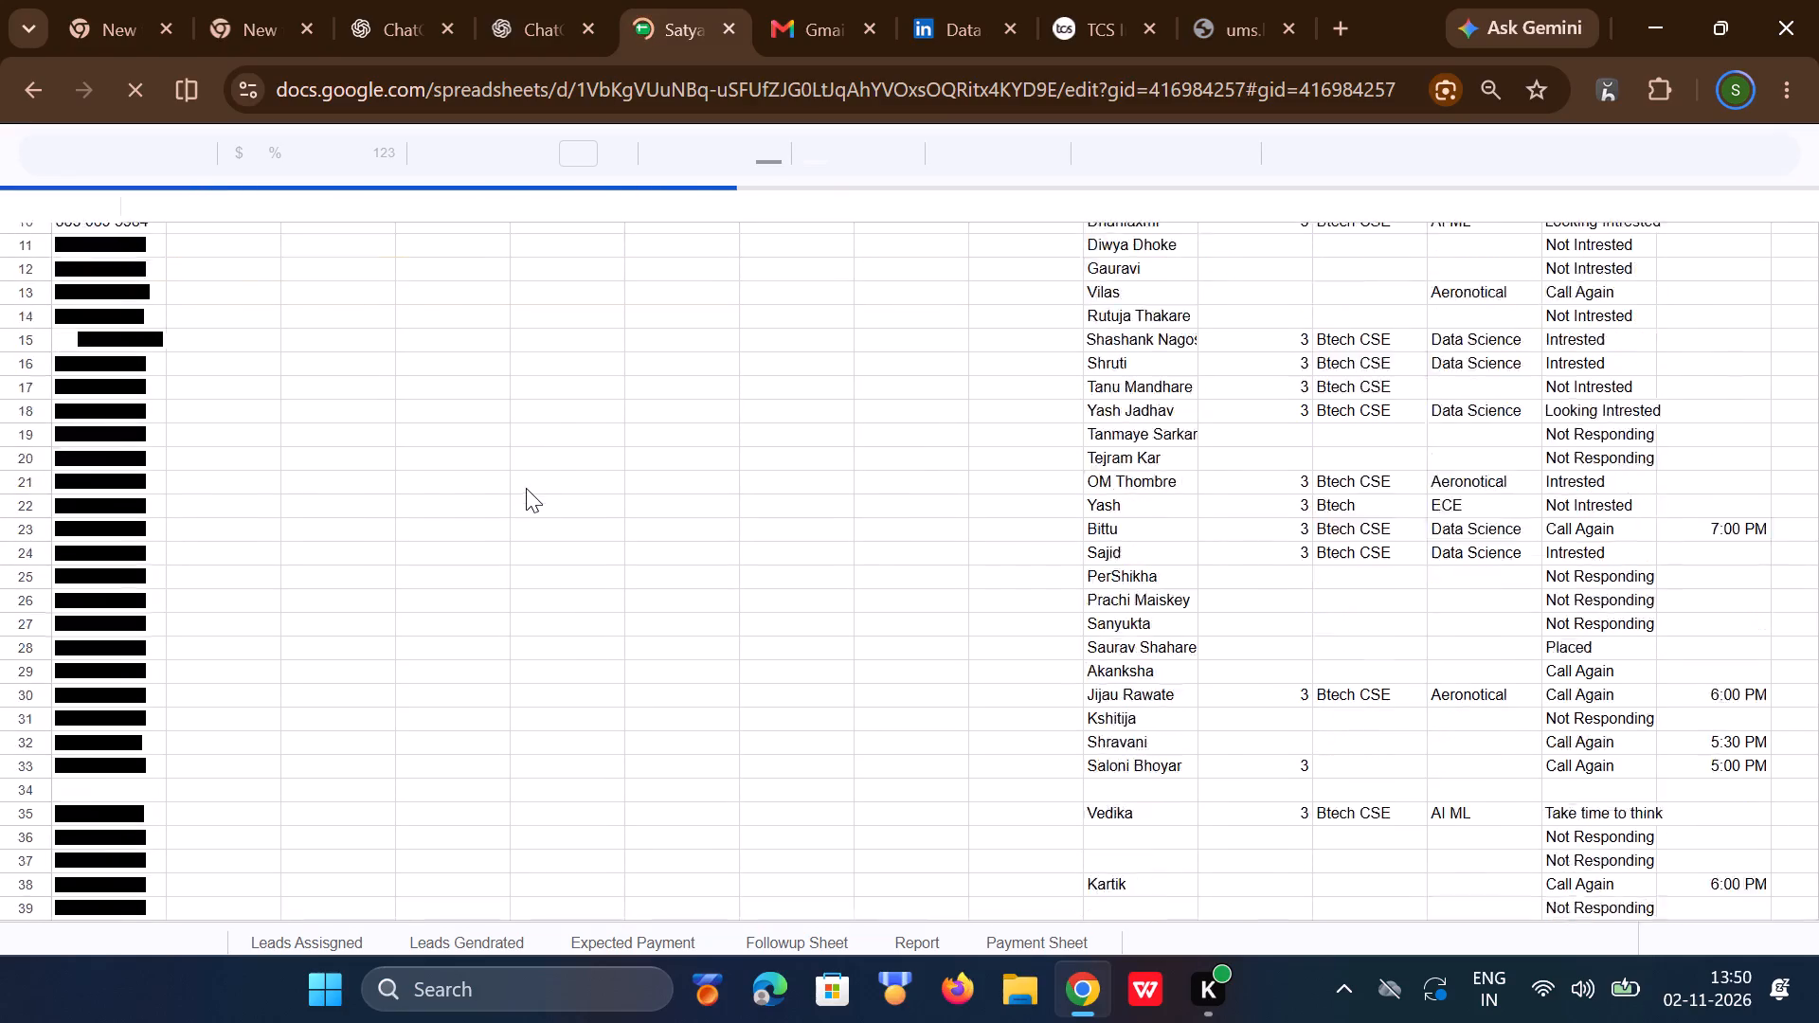
scroll(526, 488, down, 5)
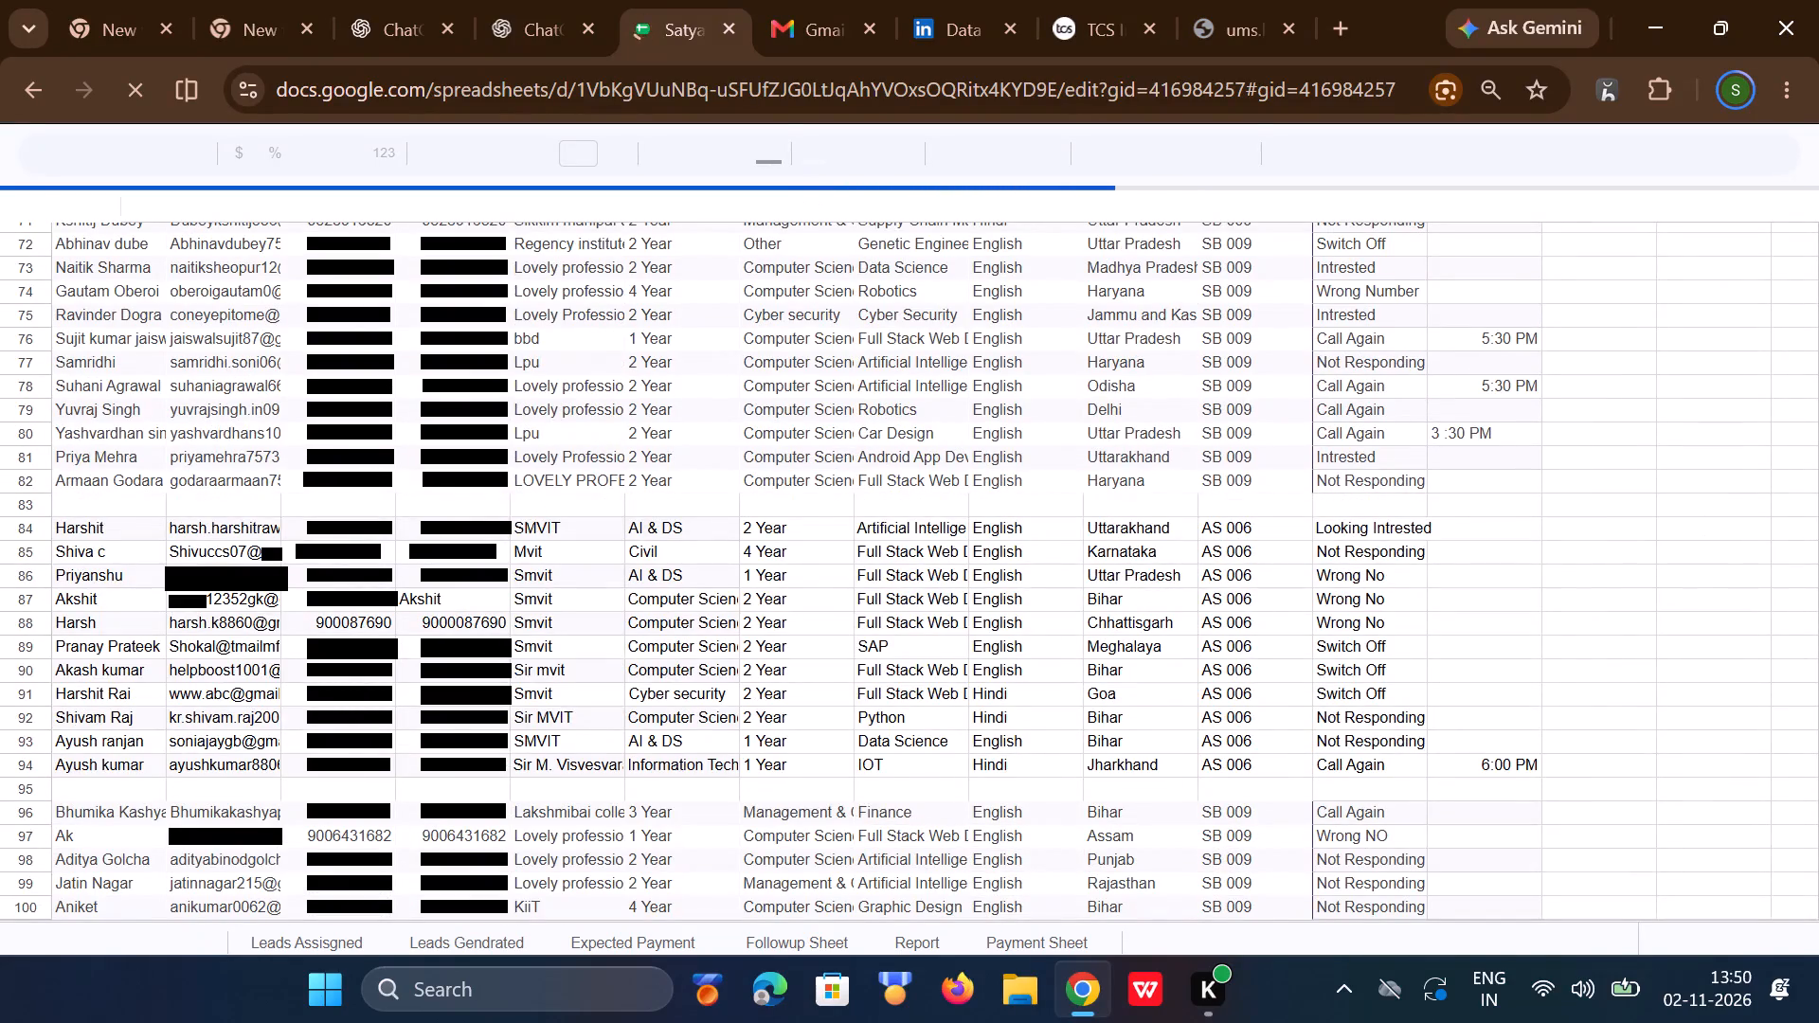
scroll(1017, 668, down, 4)
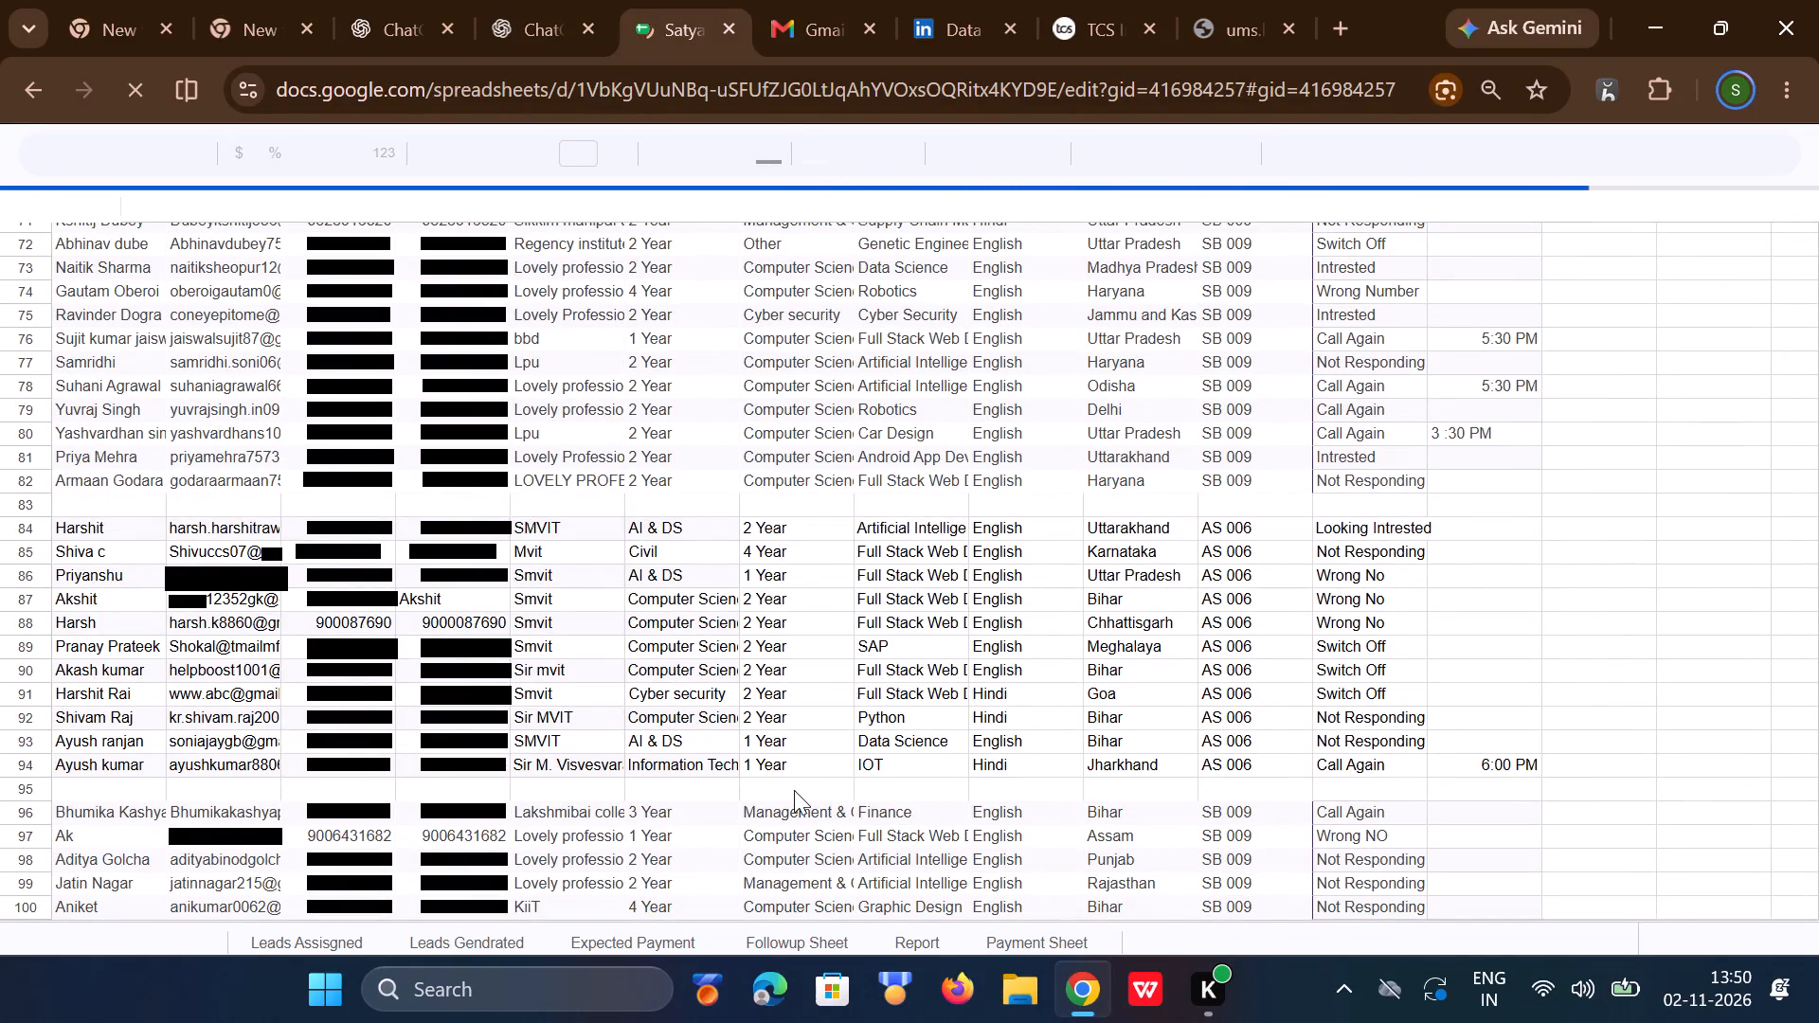
scroll(794, 790, down, 1)
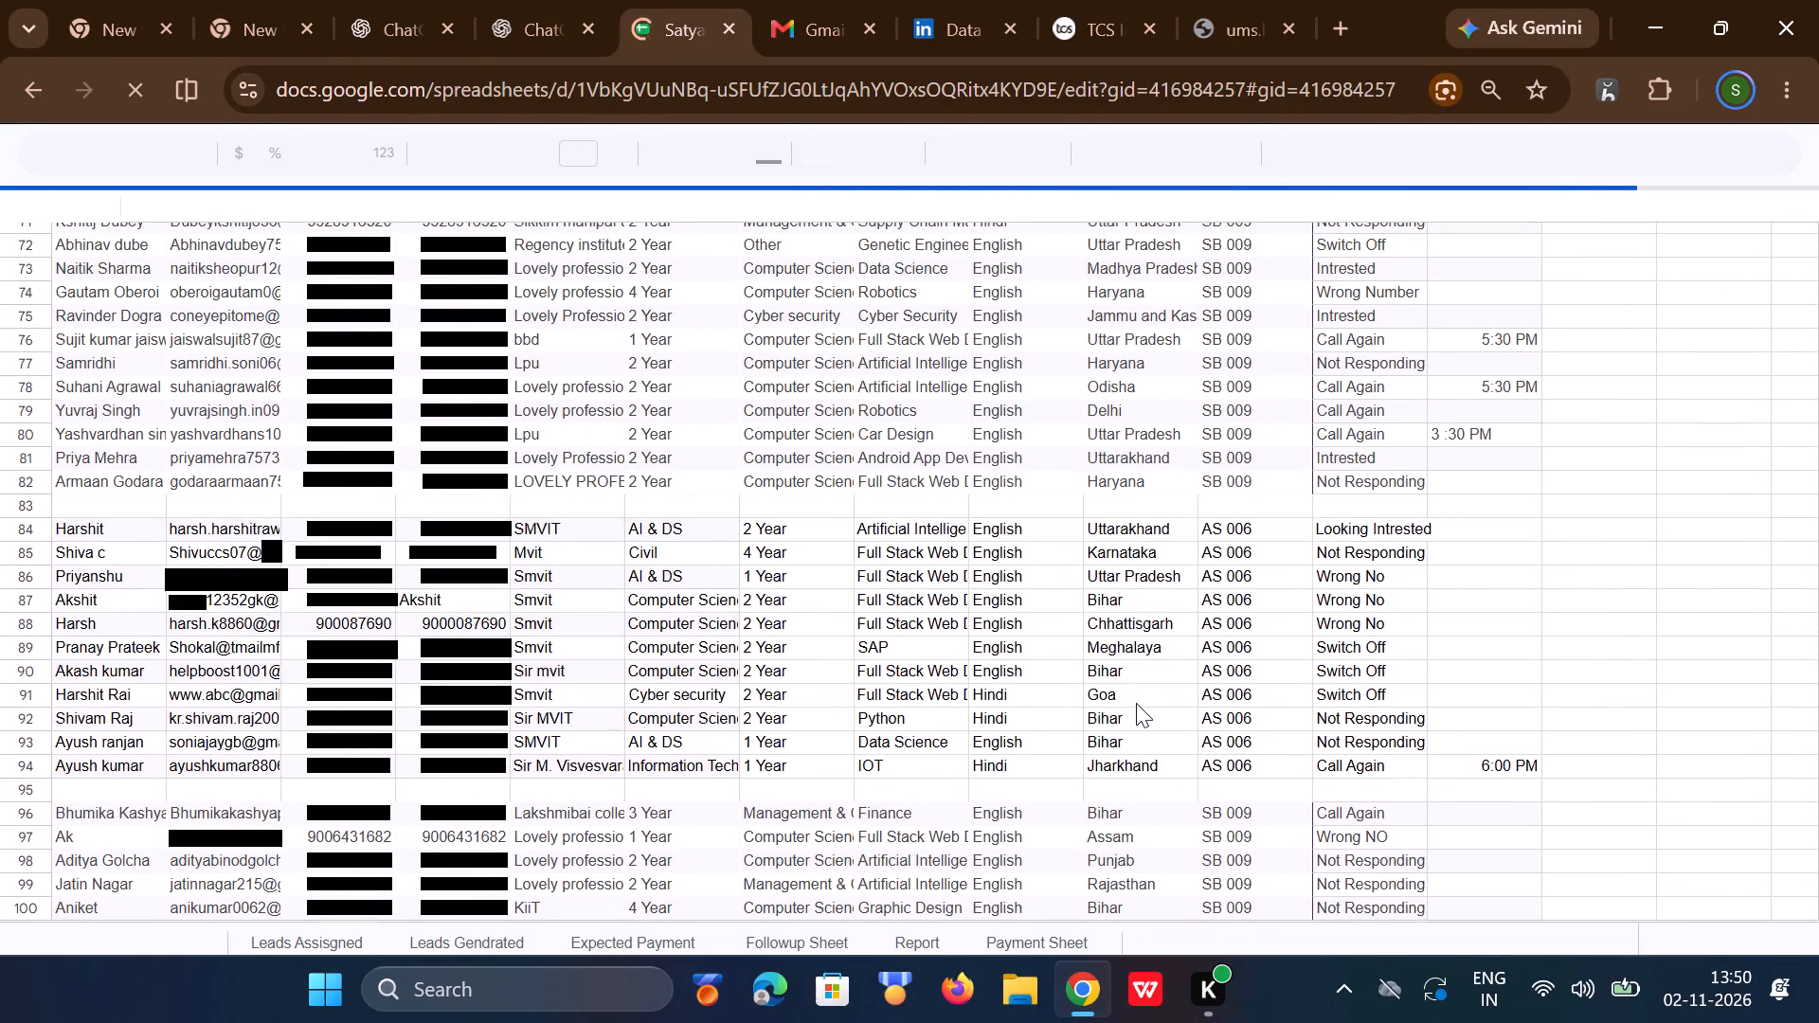
scroll(1136, 703, right, 1)
scroll(1136, 703, down, 2)
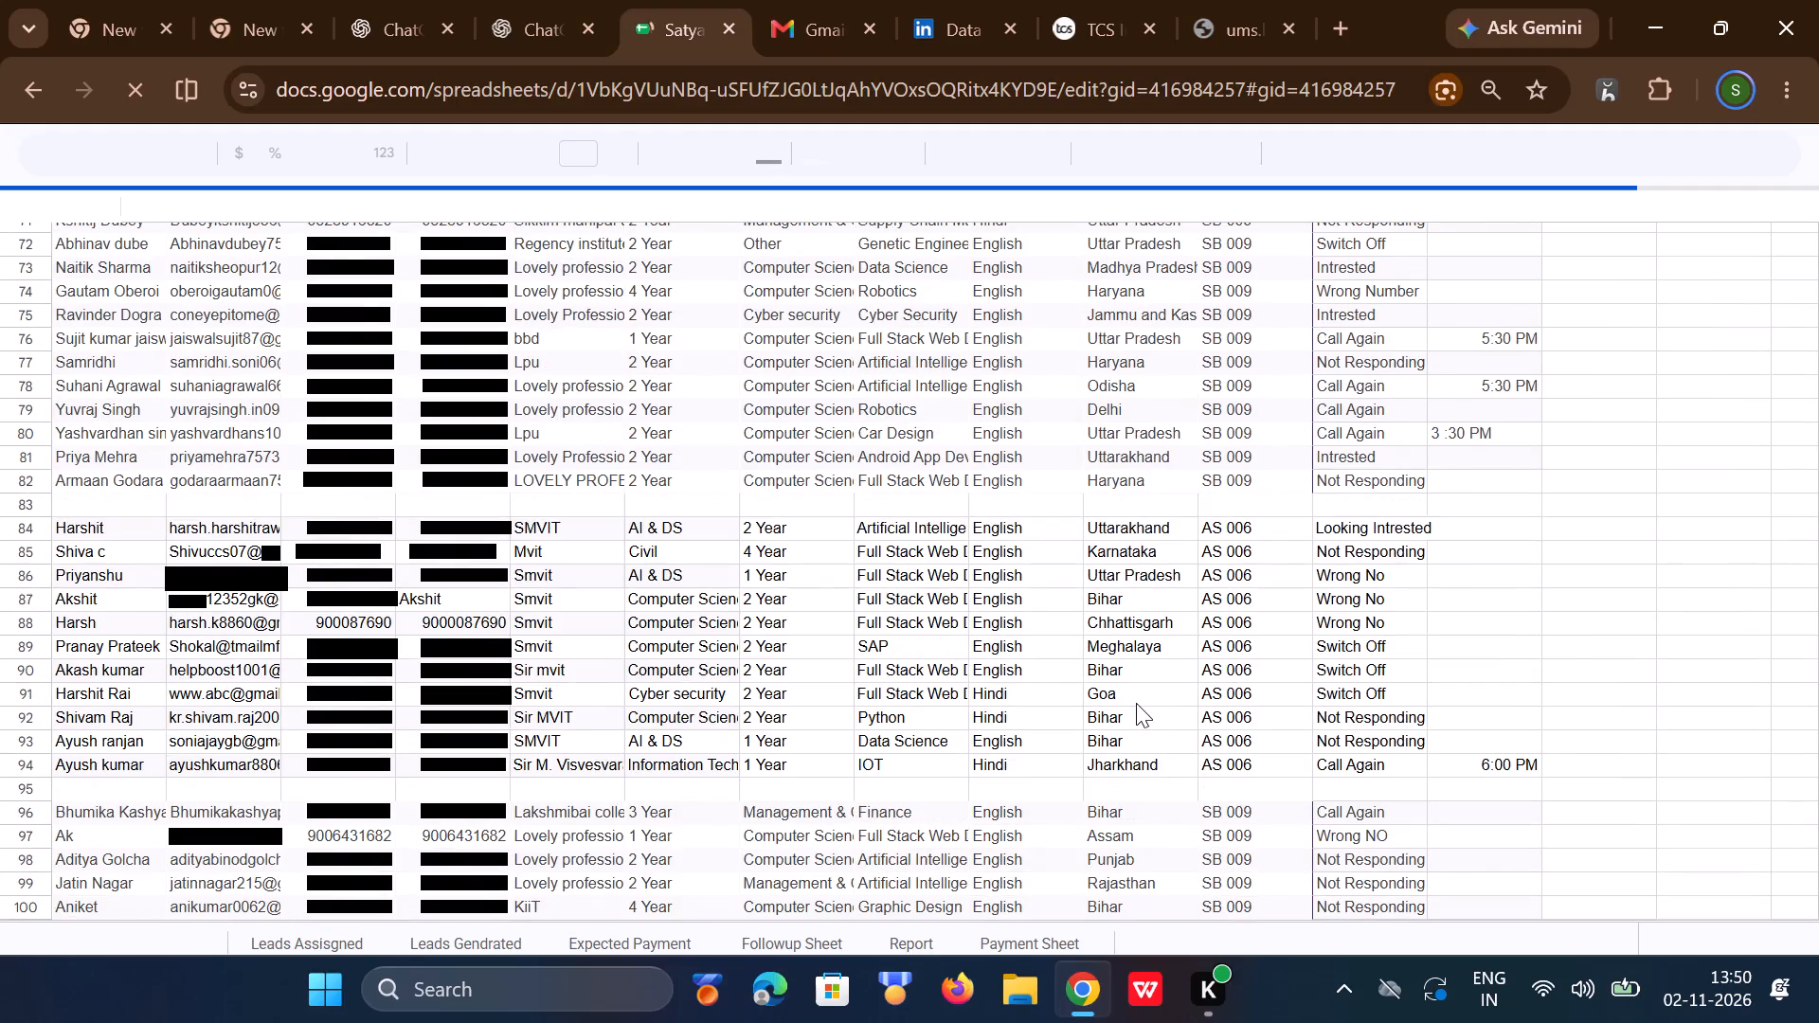
scroll(1136, 703, right, 3)
scroll(1136, 703, up, 5)
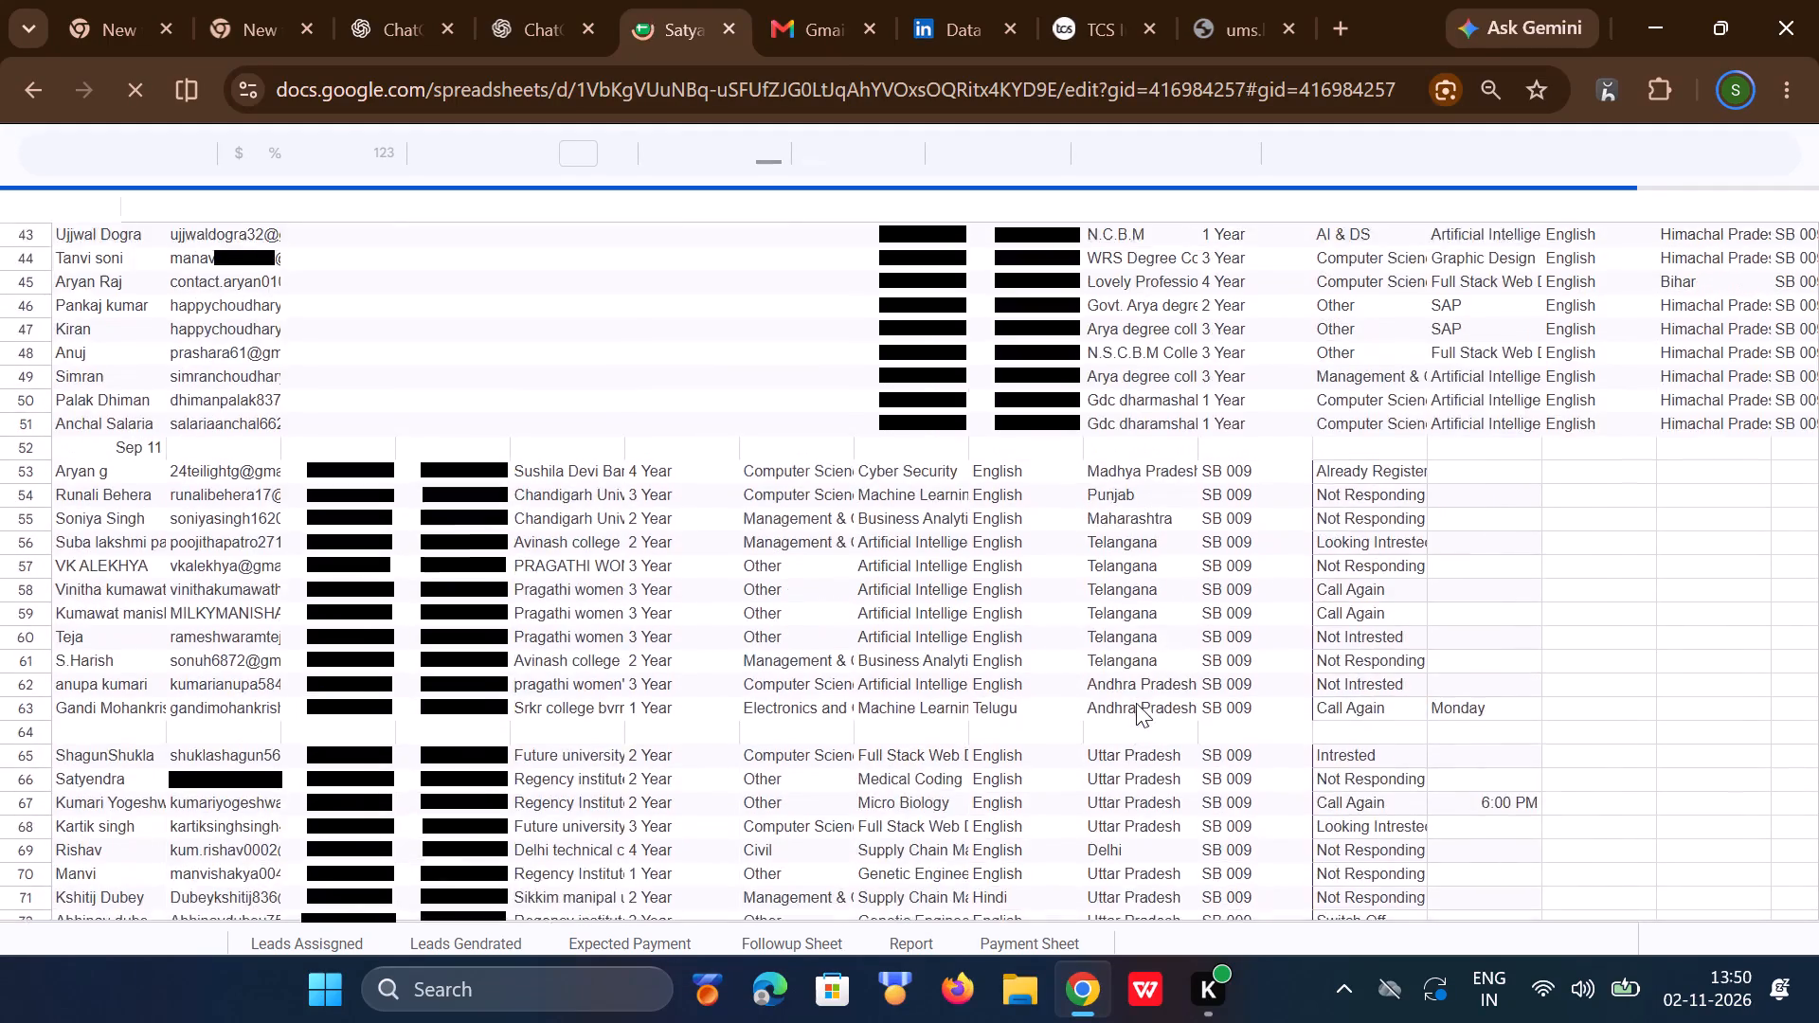
scroll(1136, 703, up, 2)
scroll(1136, 703, down, 9)
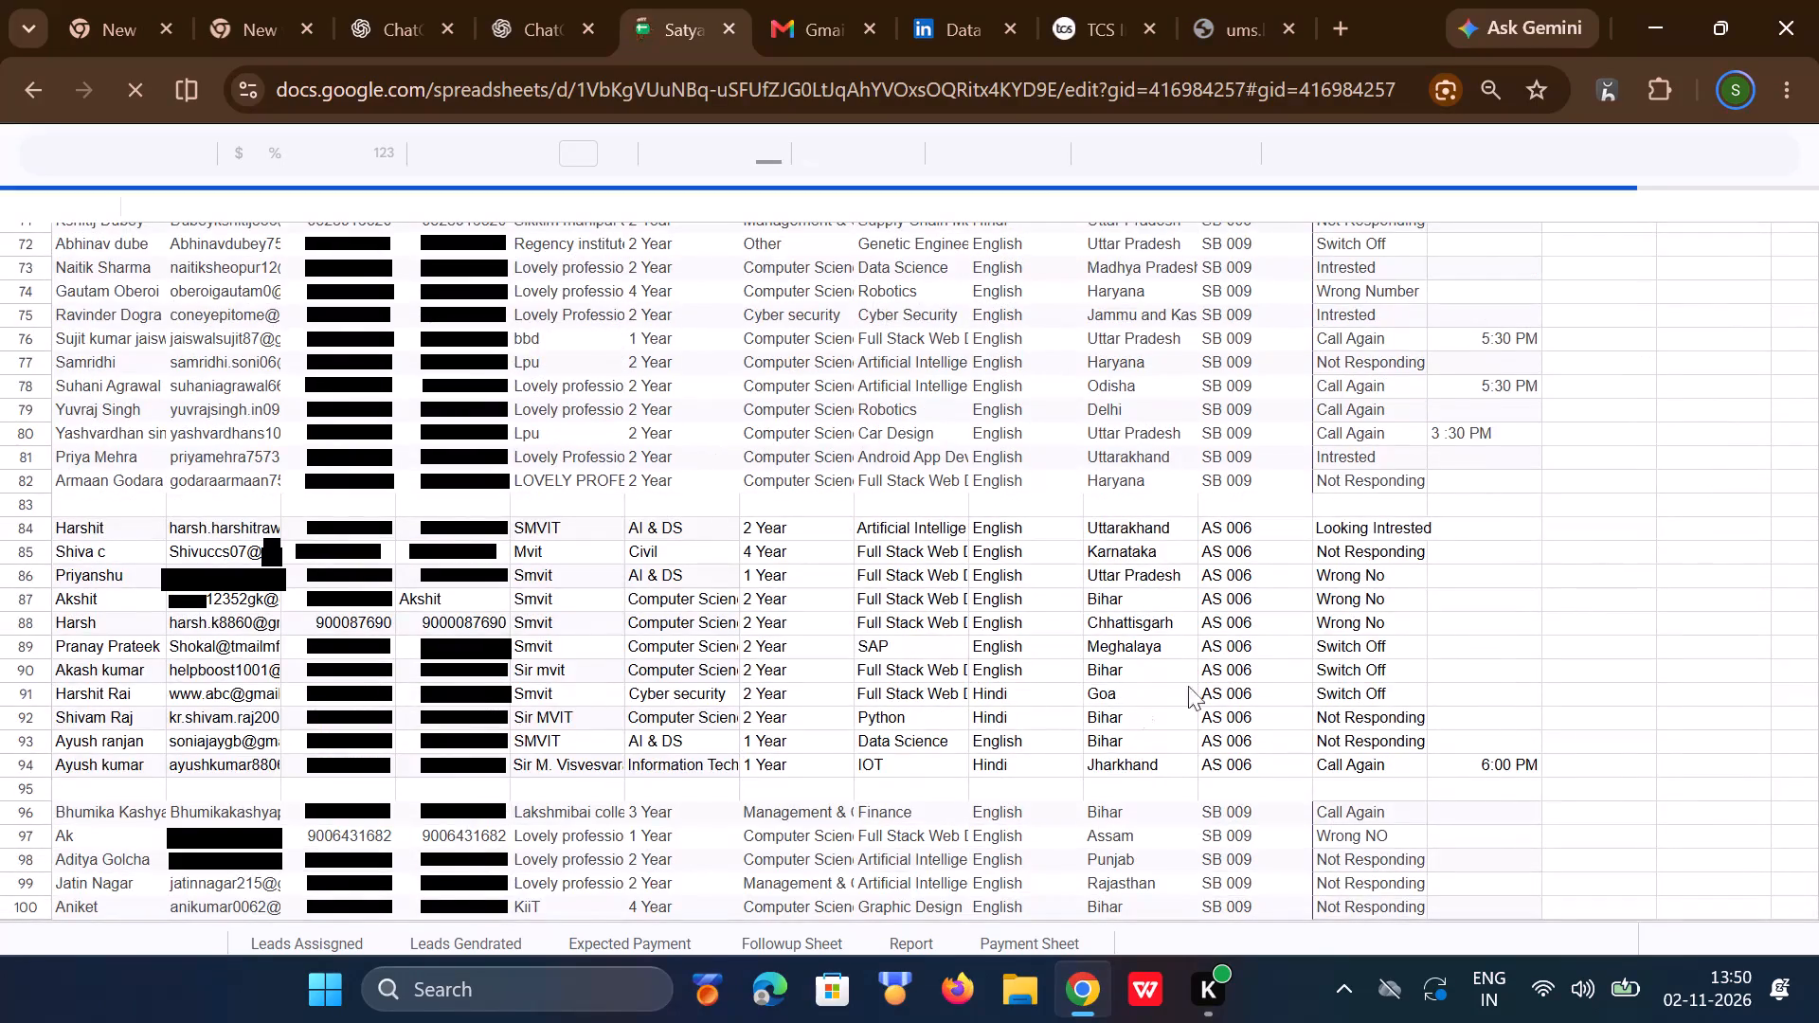
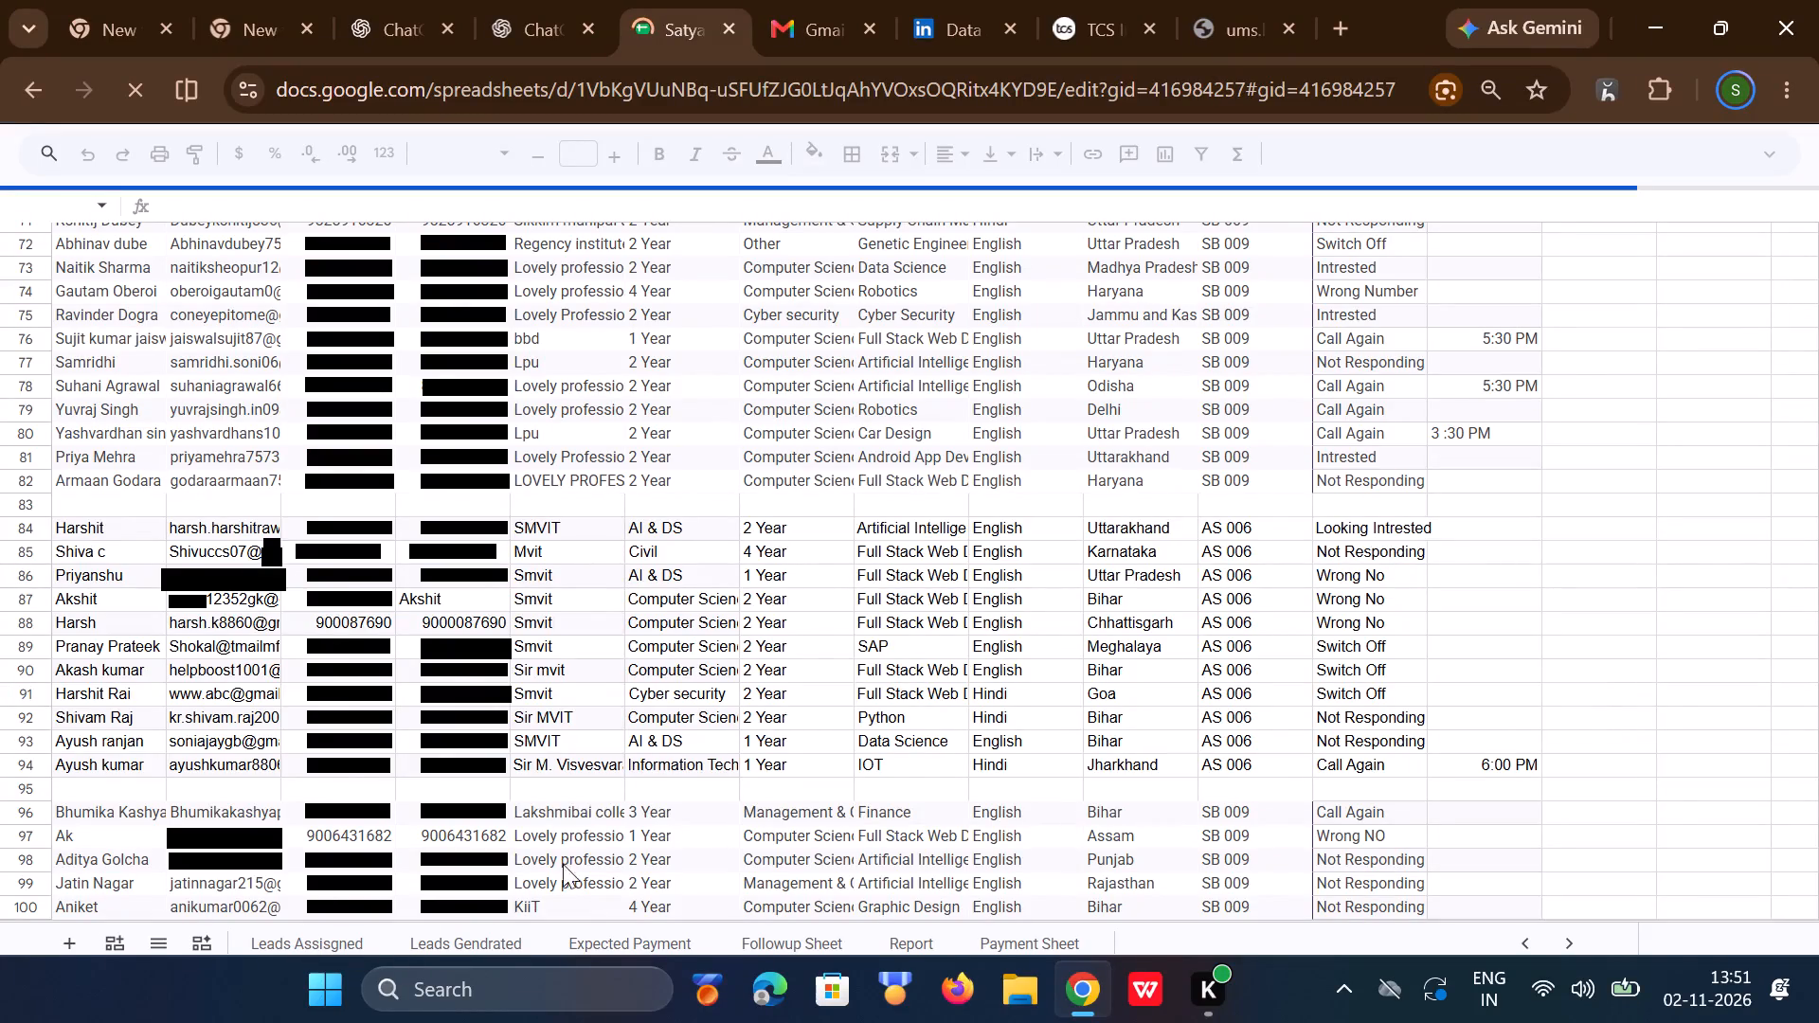
Go back over the lead rows down to row 100, examining the call statuses and callback times.
scroll(890, 549, up, 8)
scroll(890, 549, down, 5)
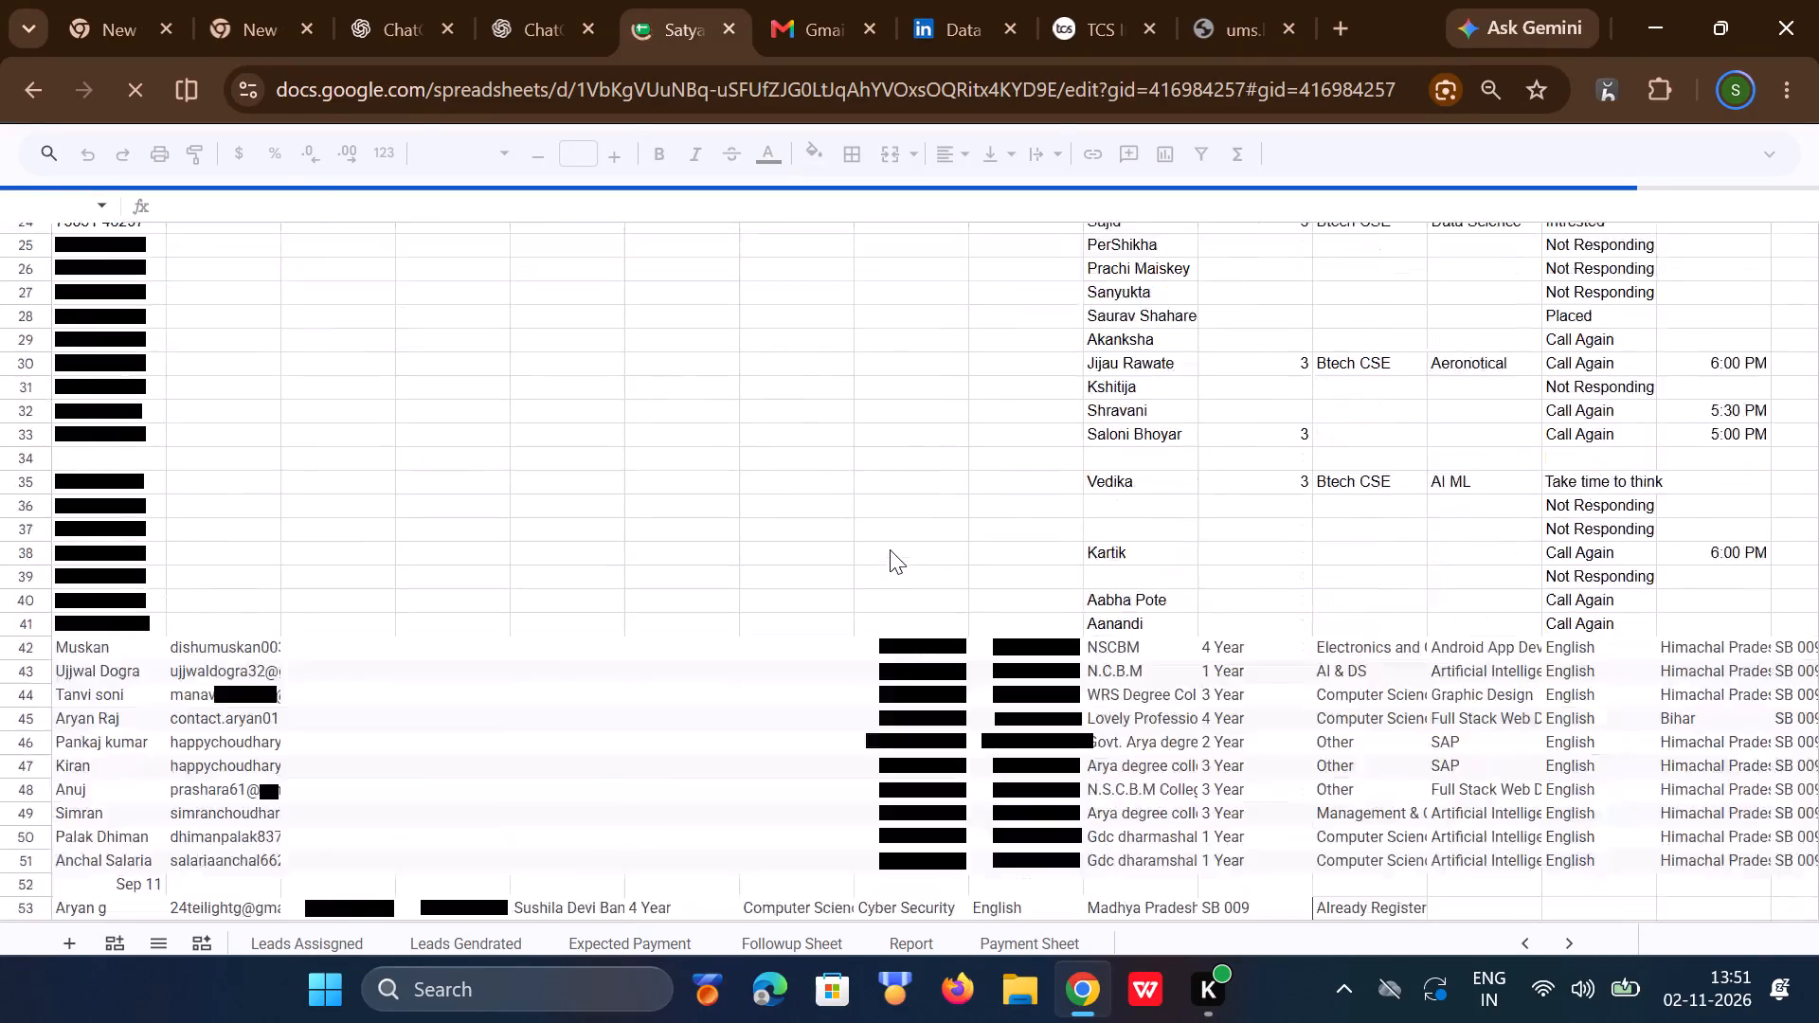
scroll(890, 549, down, 6)
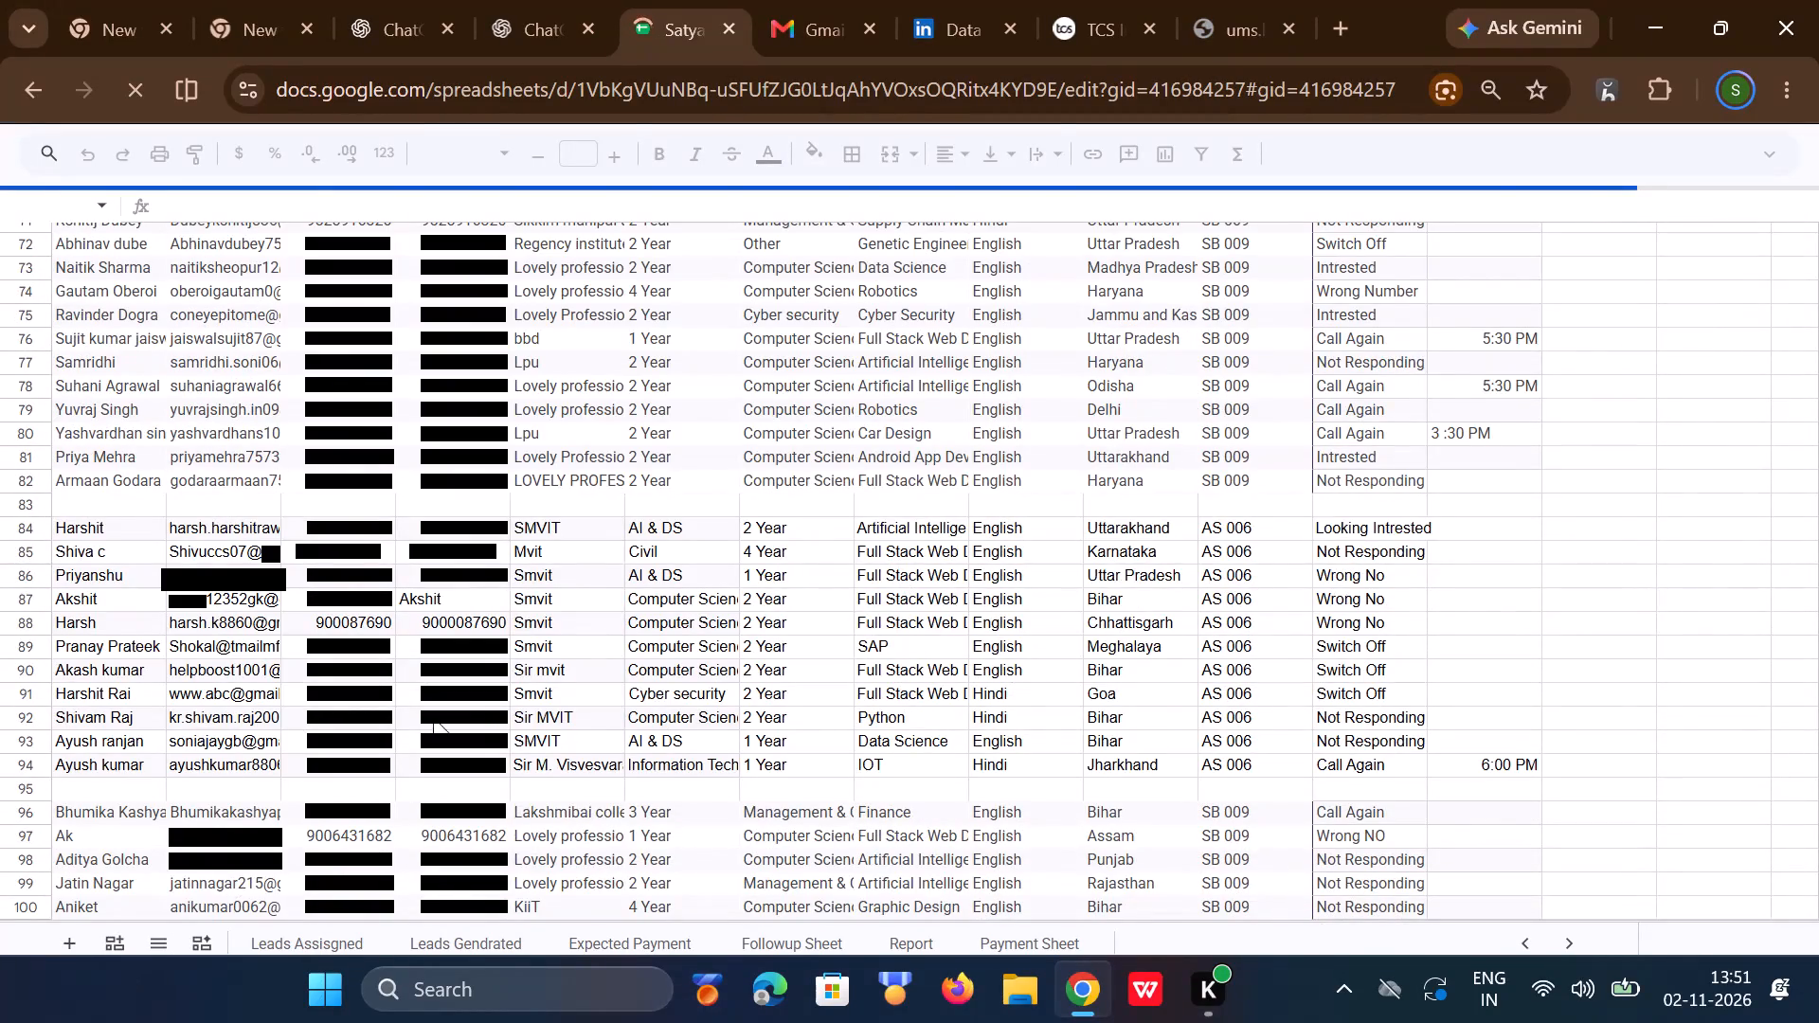
scroll(474, 706, right, 2)
scroll(695, 775, down, 1)
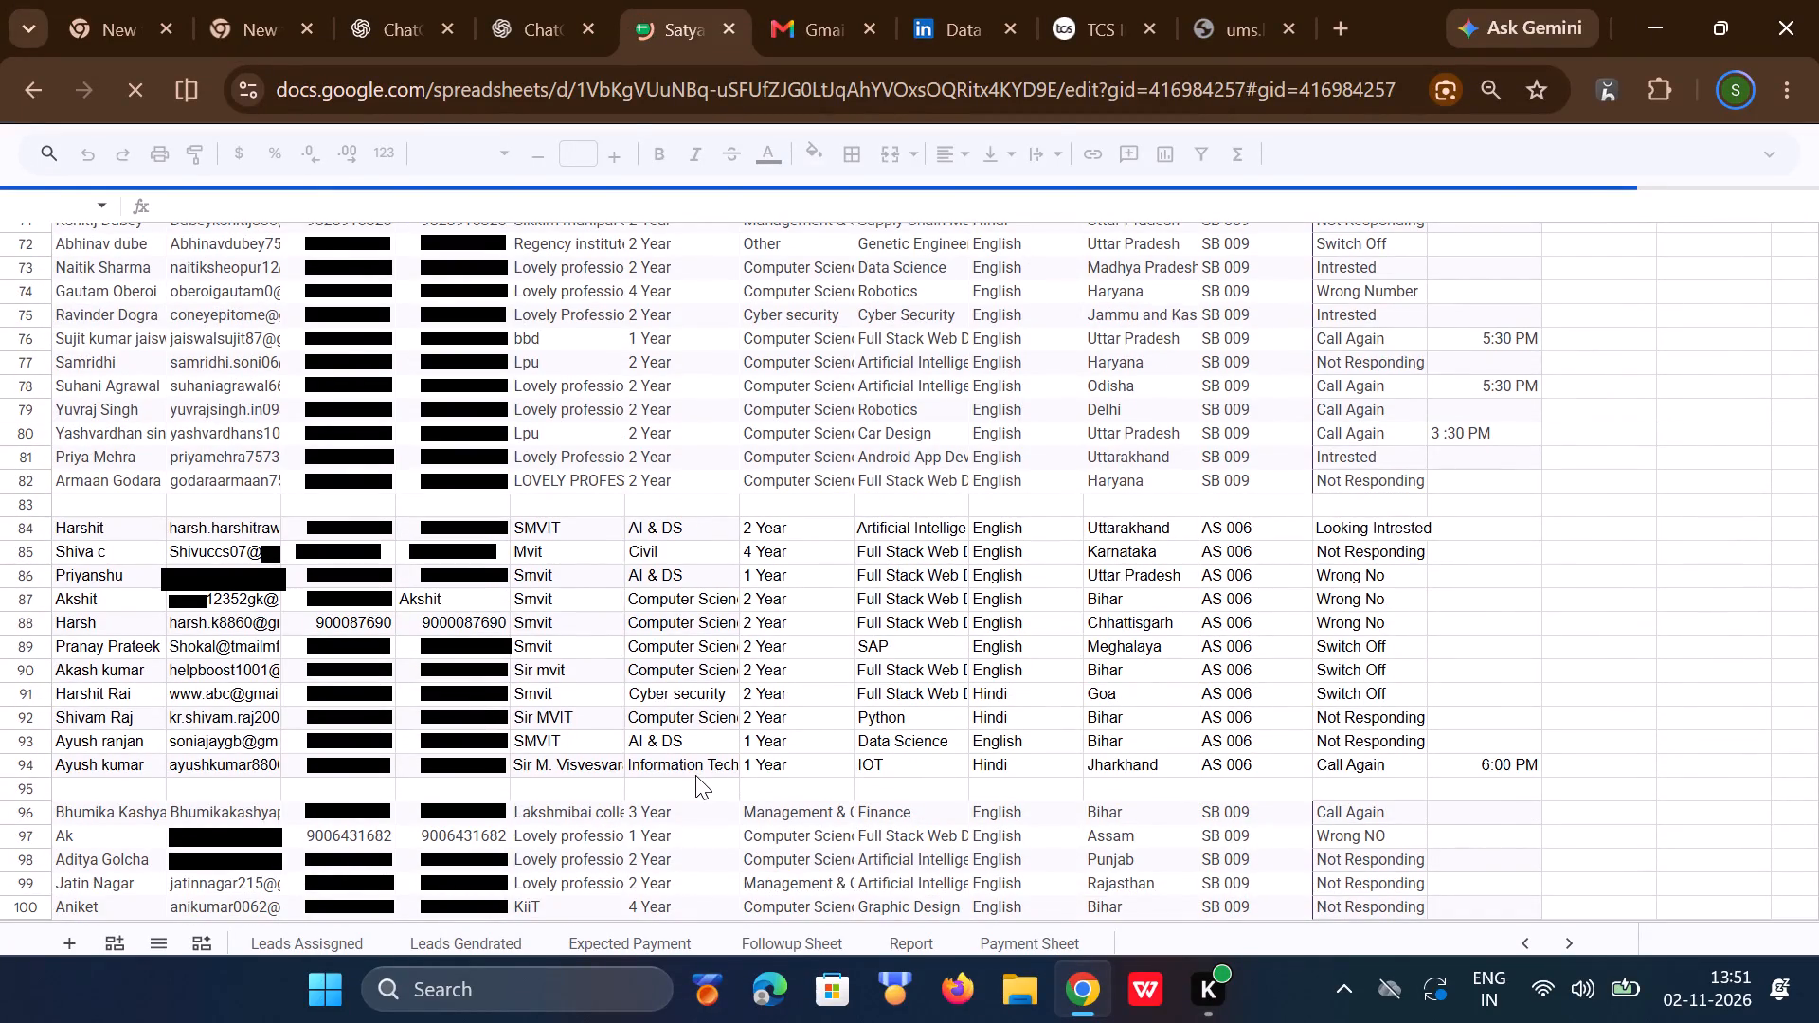
scroll(695, 775, down, 1)
scroll(695, 775, up, 2)
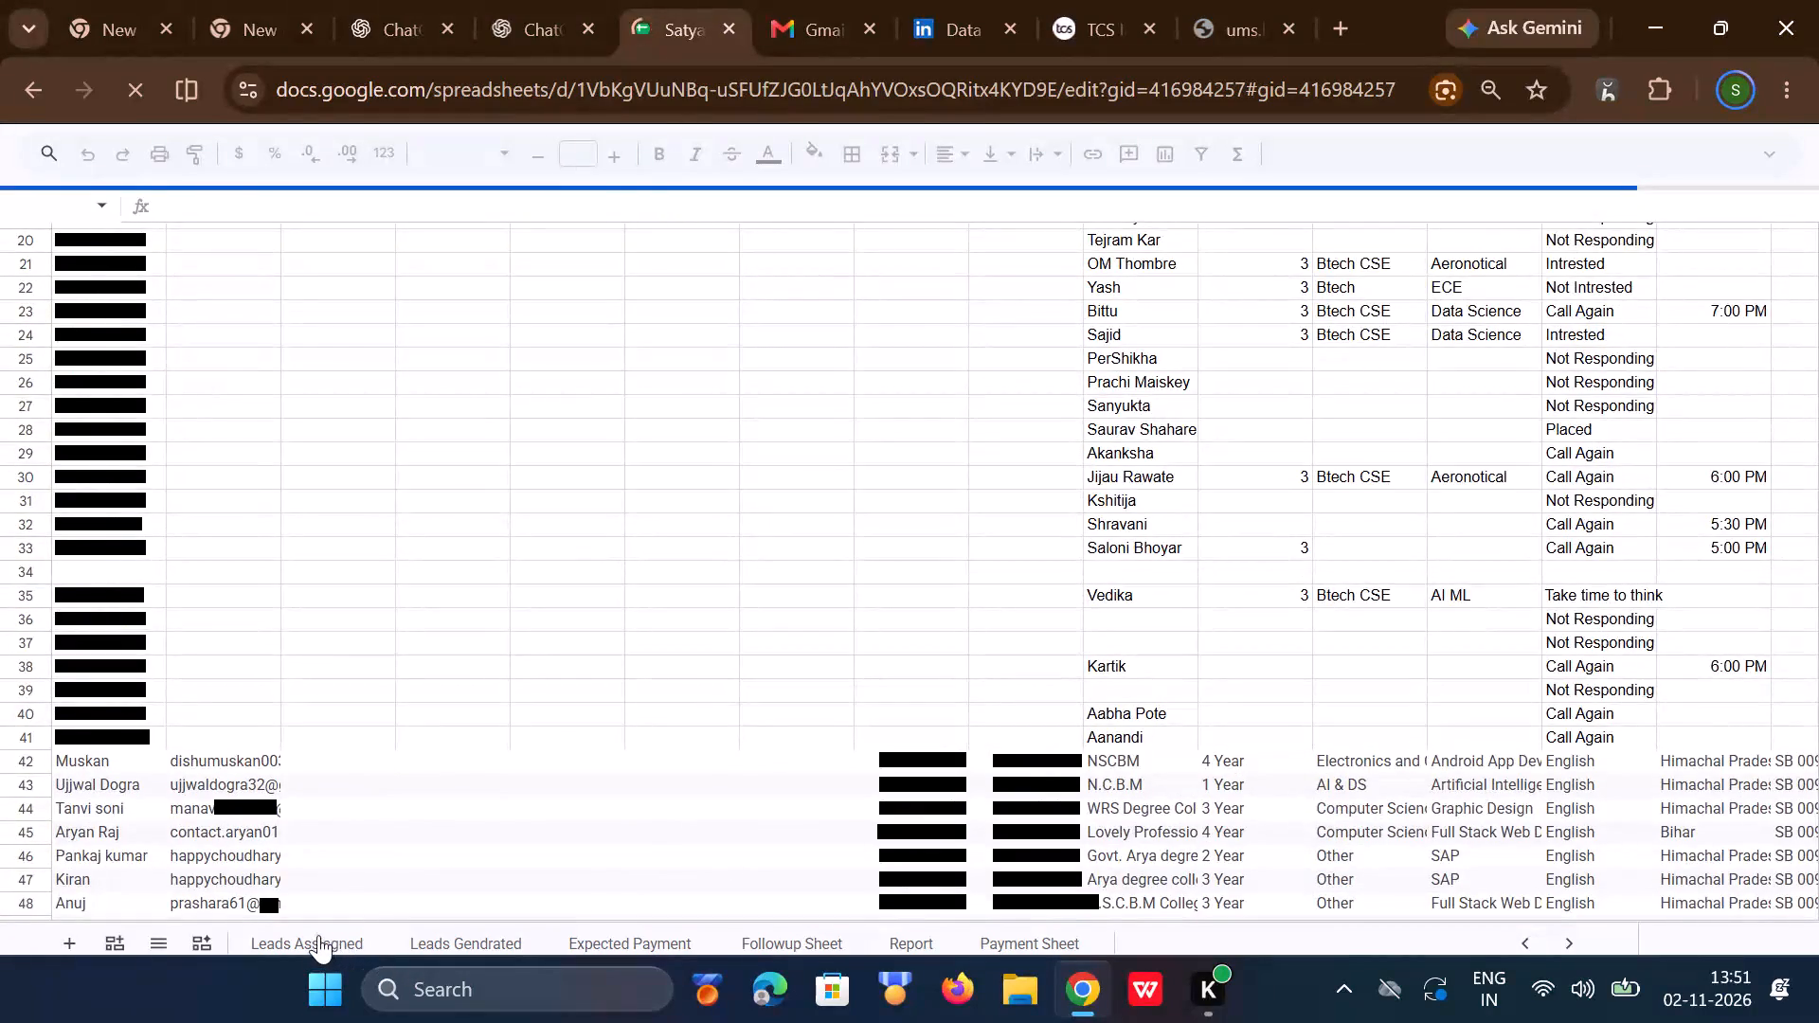
click(318, 935)
scroll(608, 767, down, 4)
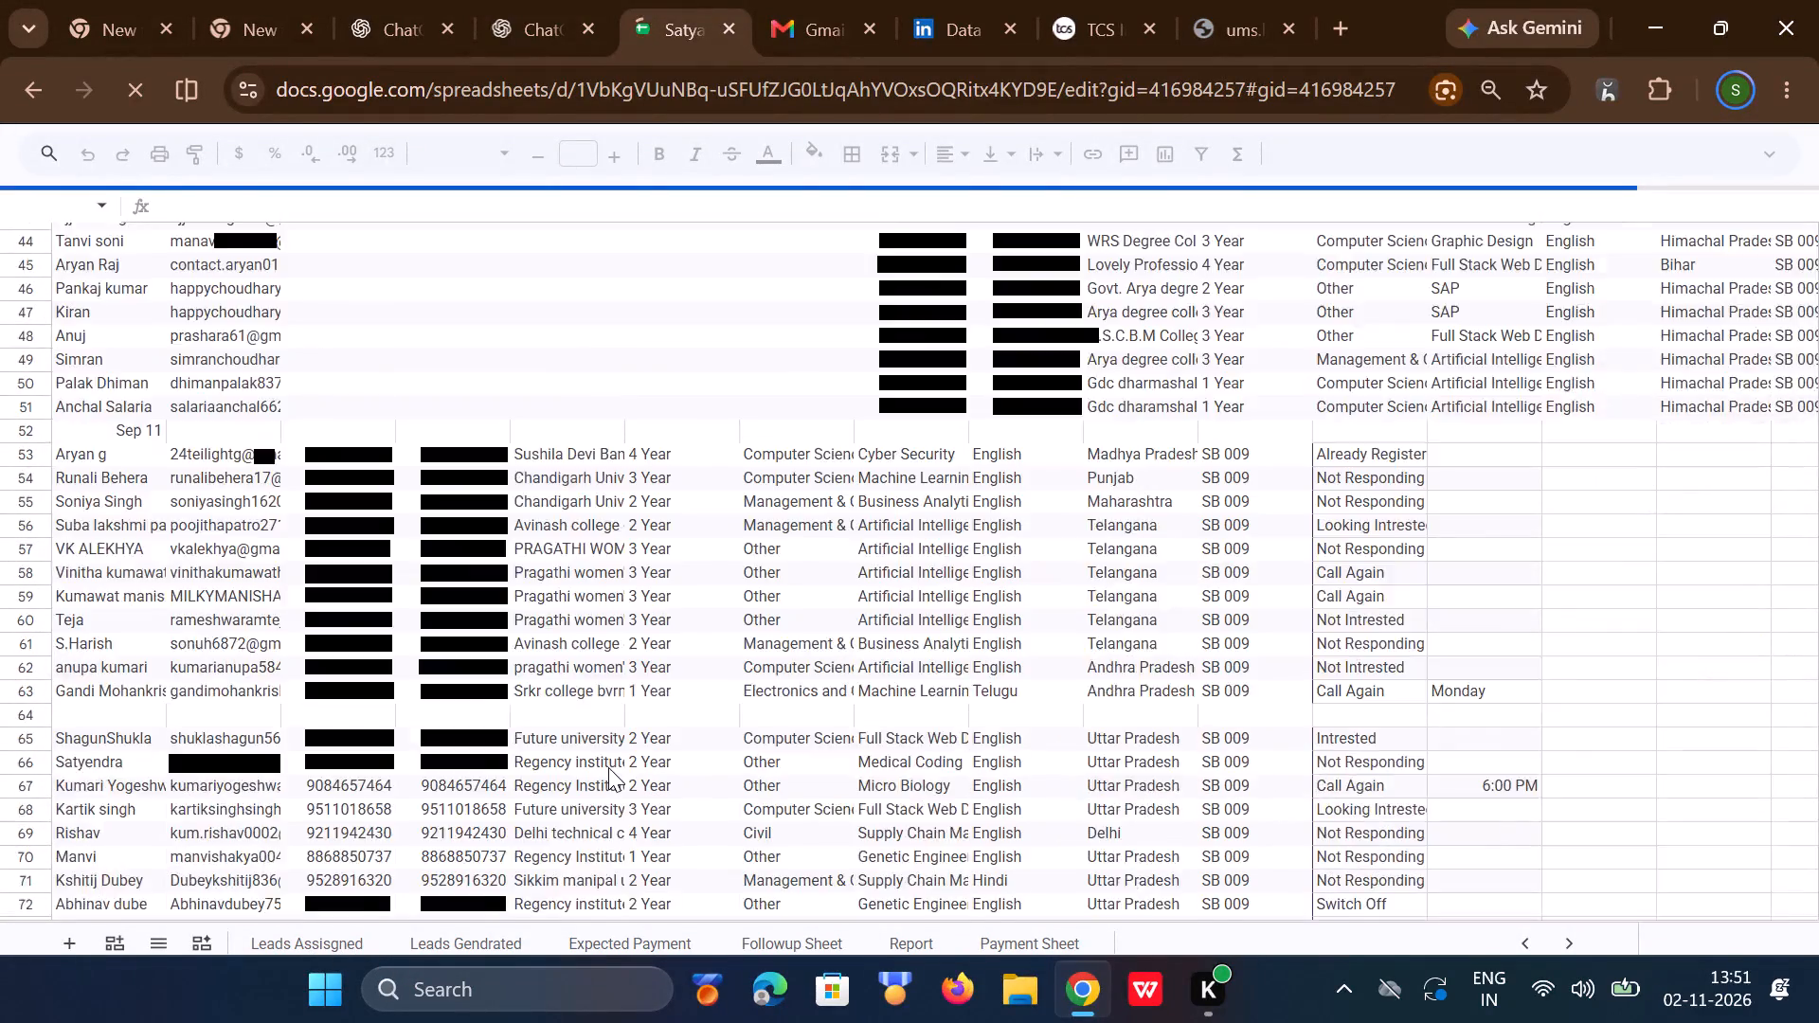
scroll(608, 767, down, 8)
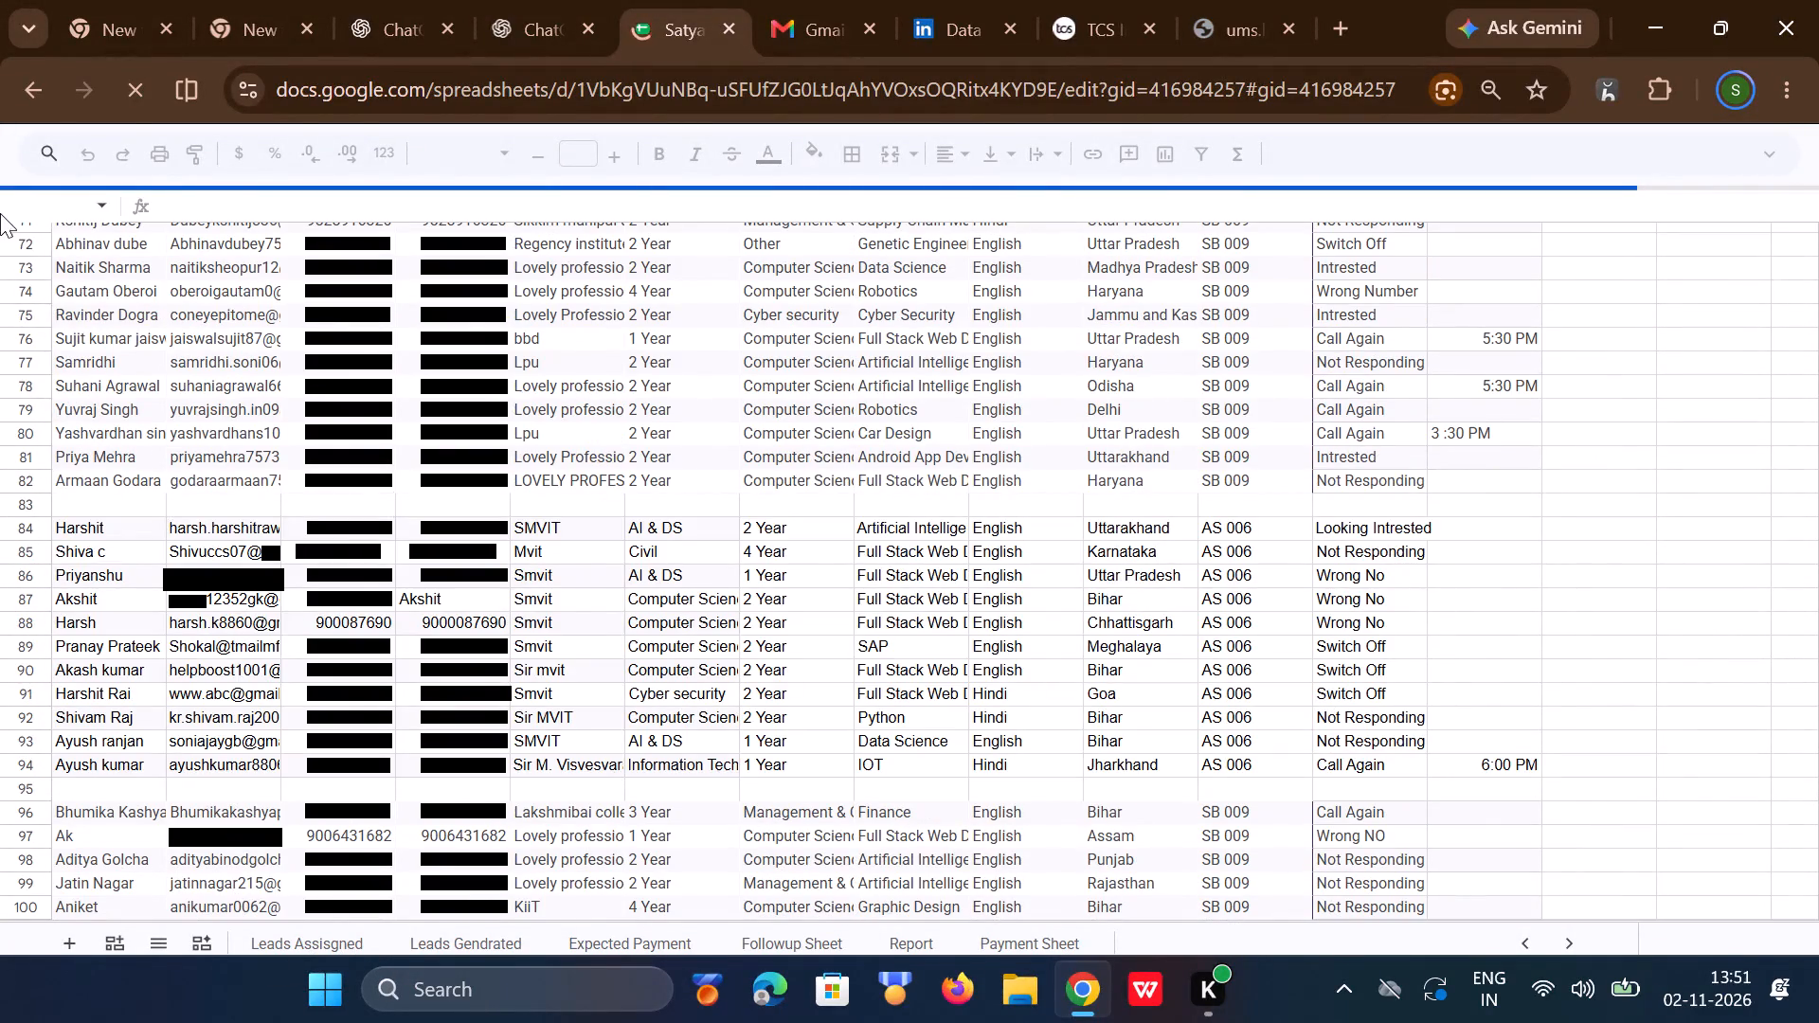
Reload the lead tracker spreadsheet page.
click(135, 101)
click(135, 101)
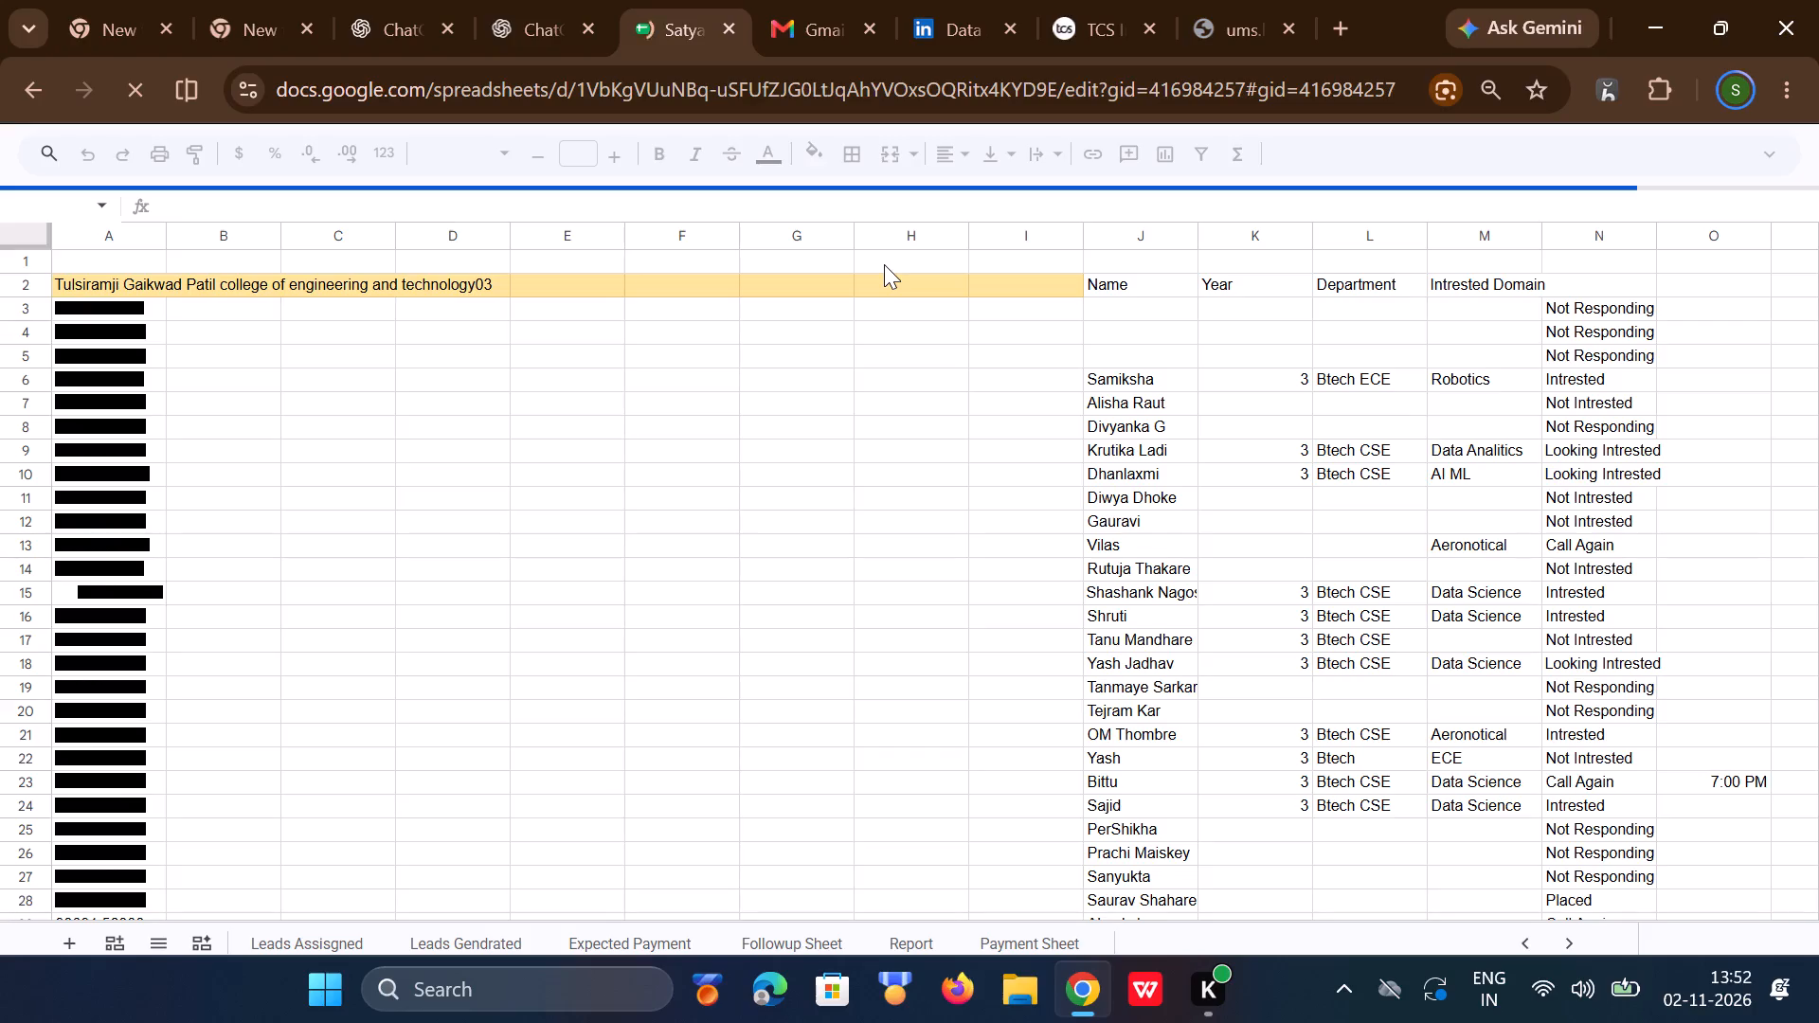
Examine the reloaded Leads Assisgned rows from the top down past row 200 to find where the lead entries end.
scroll(696, 367, down, 3)
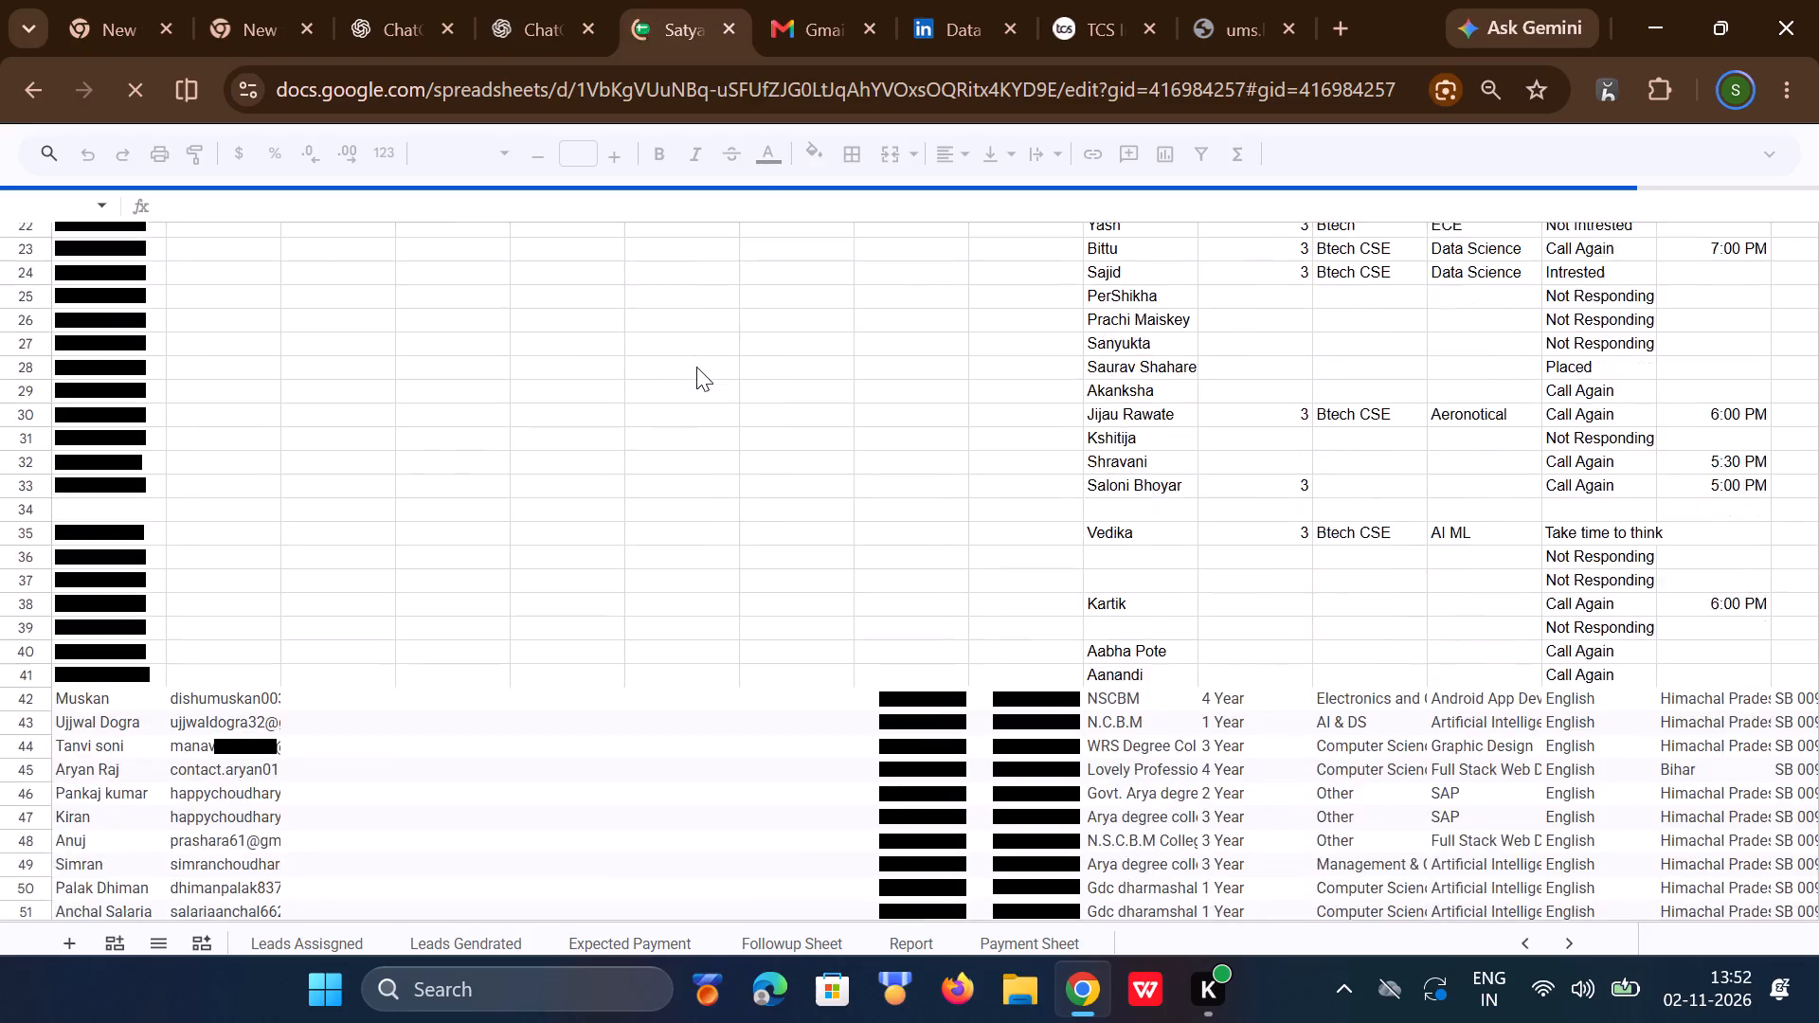
scroll(696, 367, down, 10)
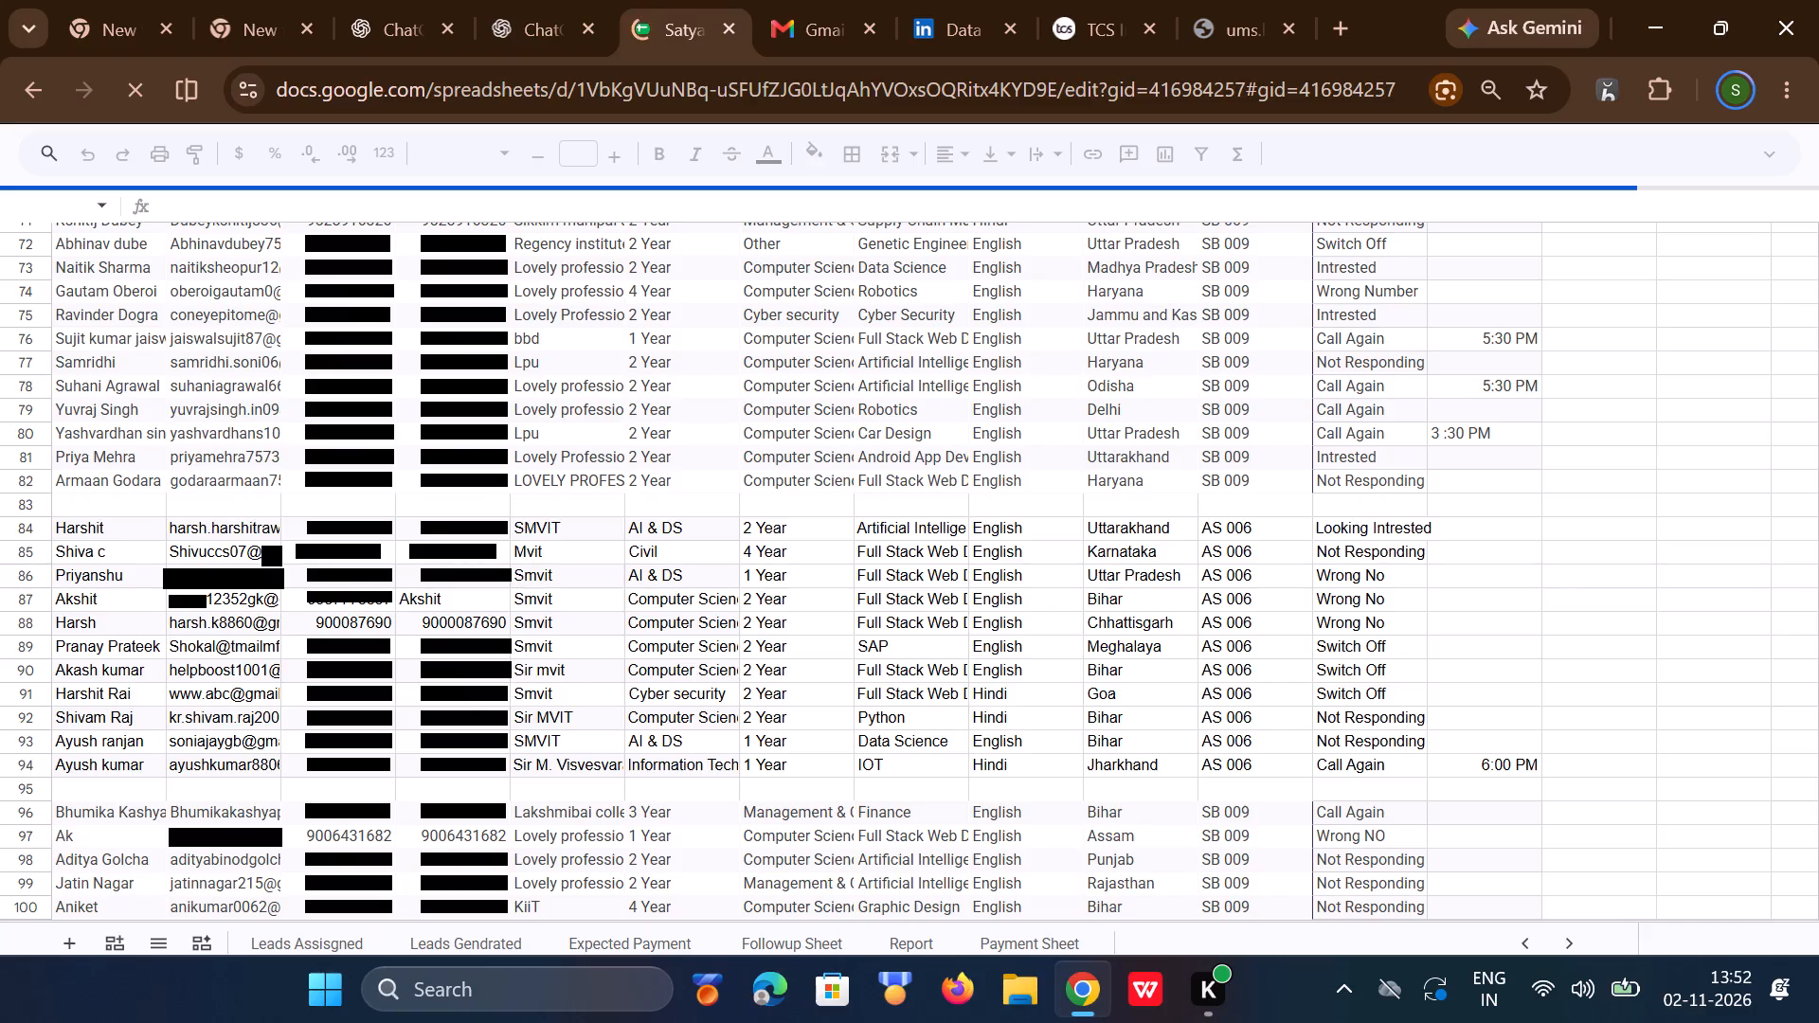
scroll(919, 450, down, 2)
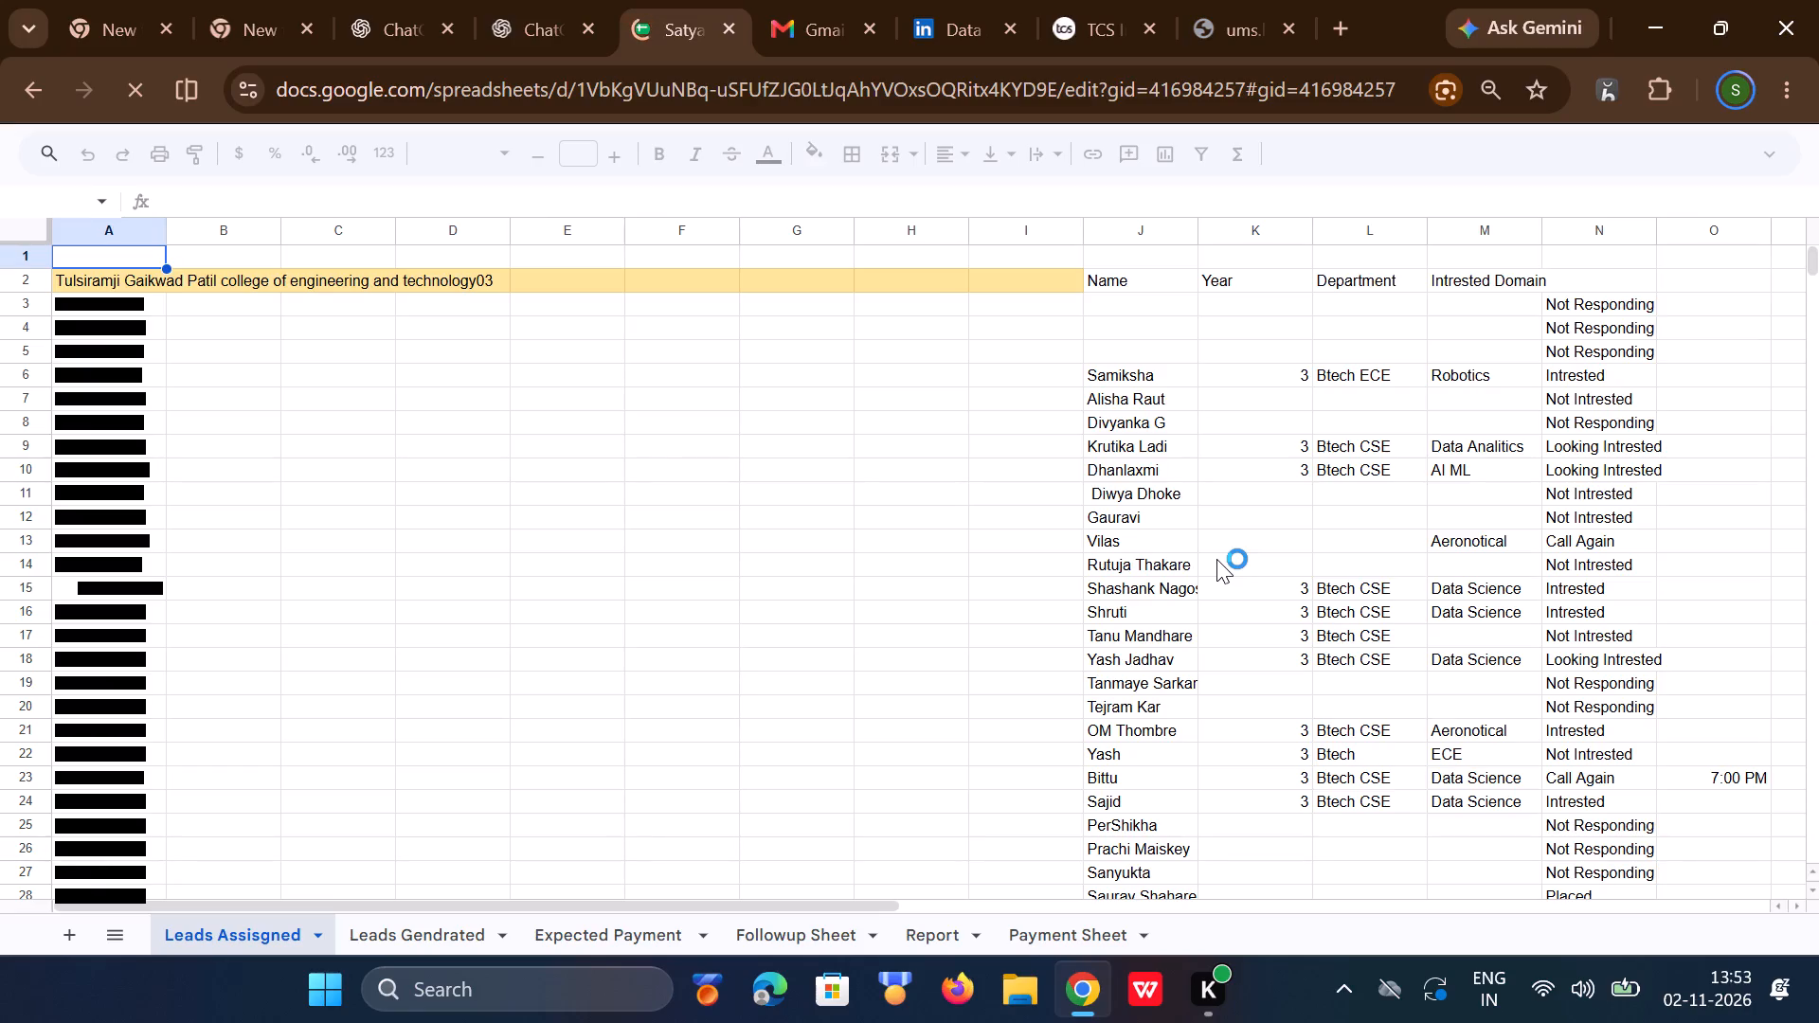
scroll(747, 691, down, 8)
scroll(747, 691, up, 1)
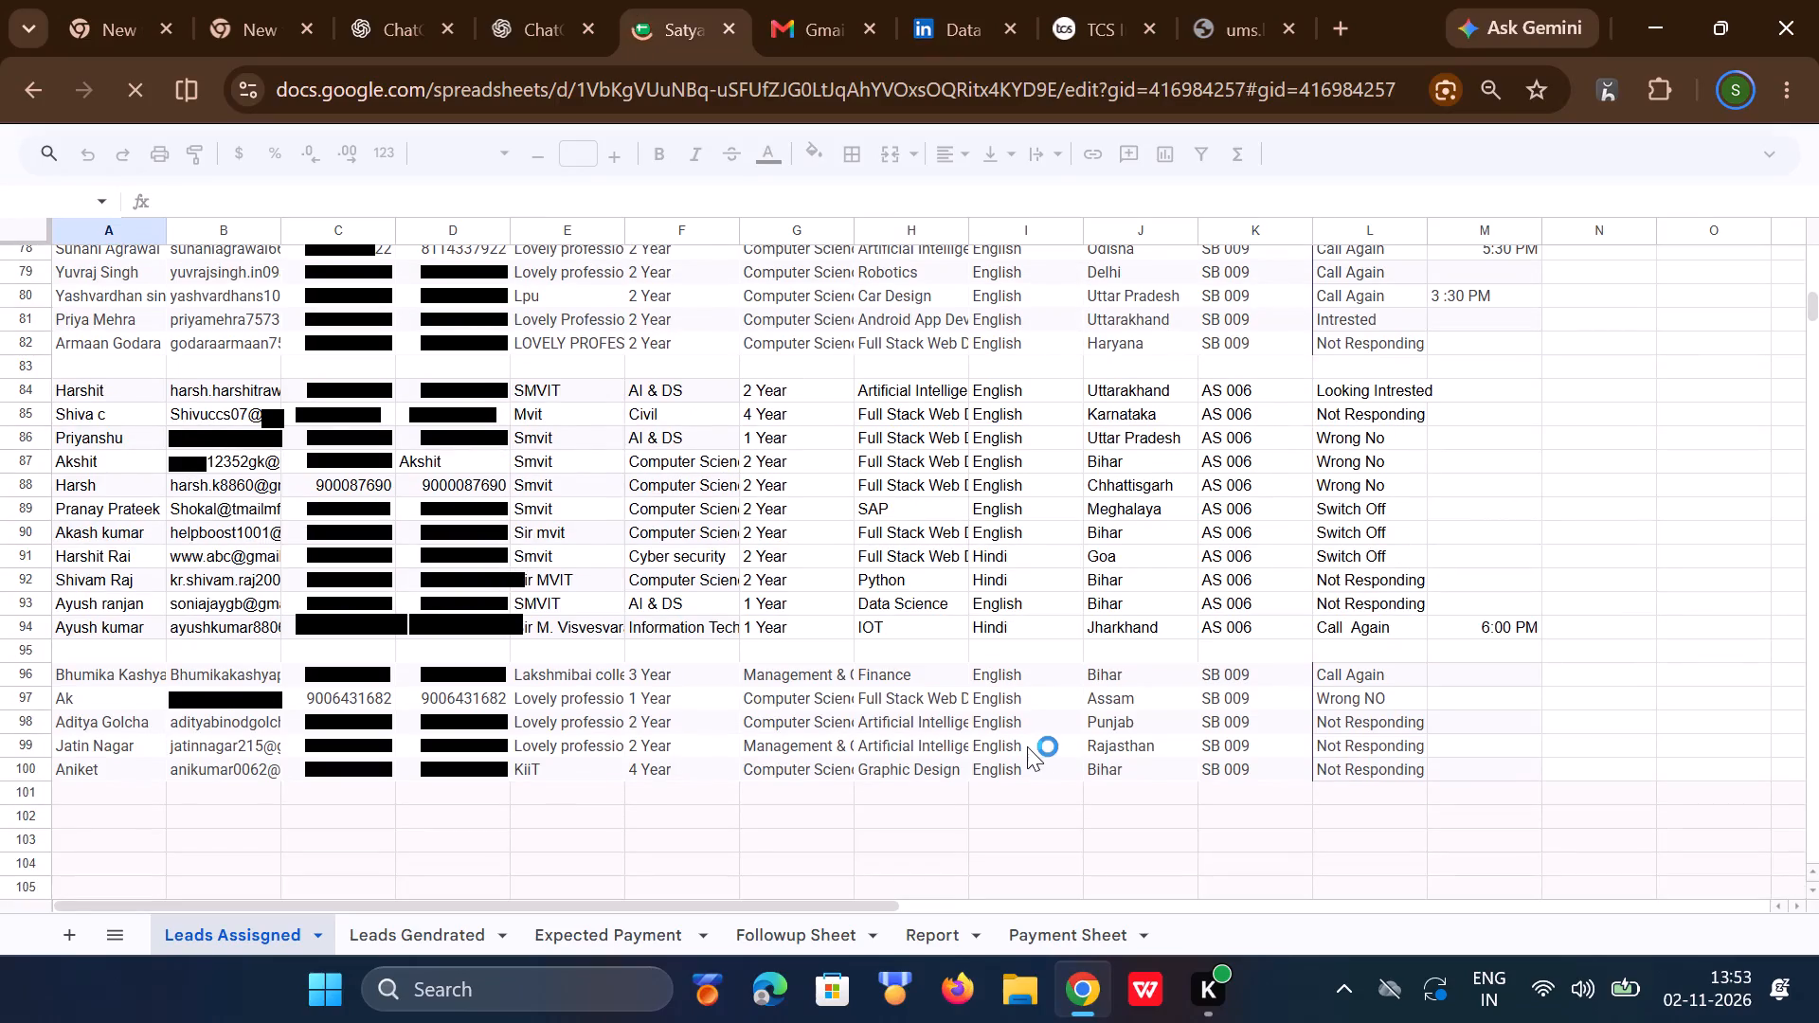
scroll(529, 793, down, 1)
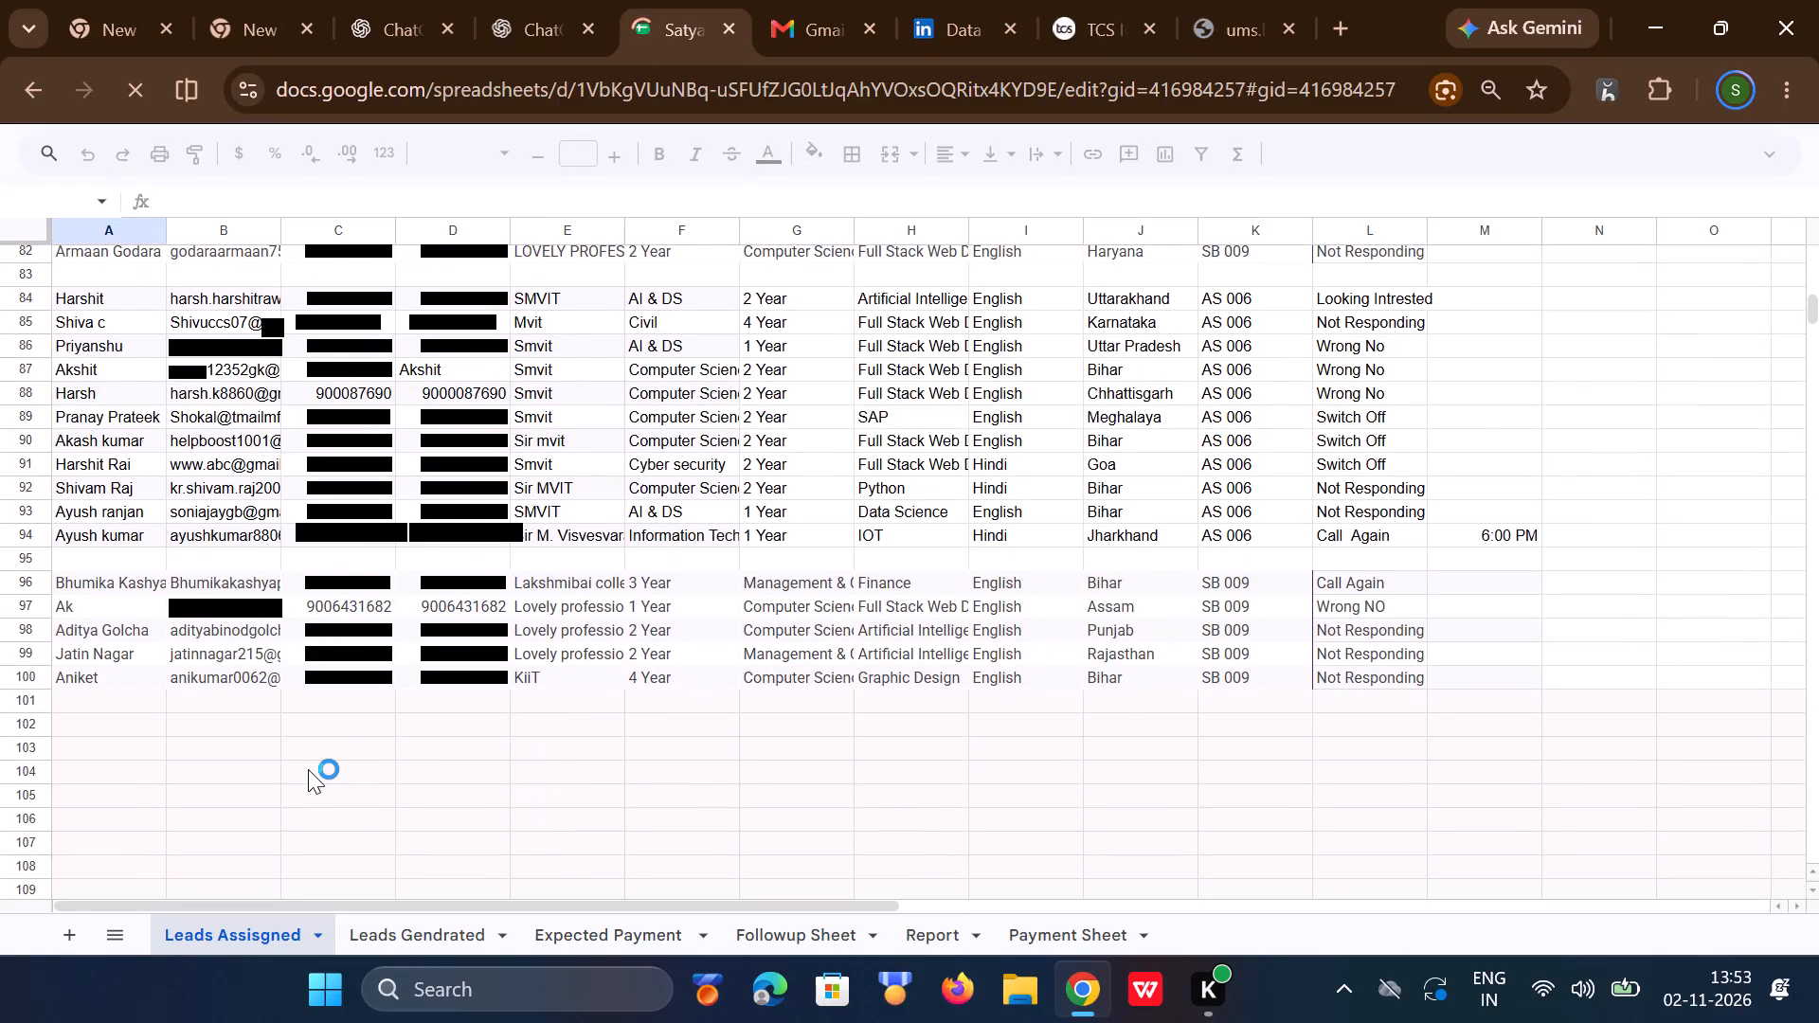
scroll(308, 758, down, 1)
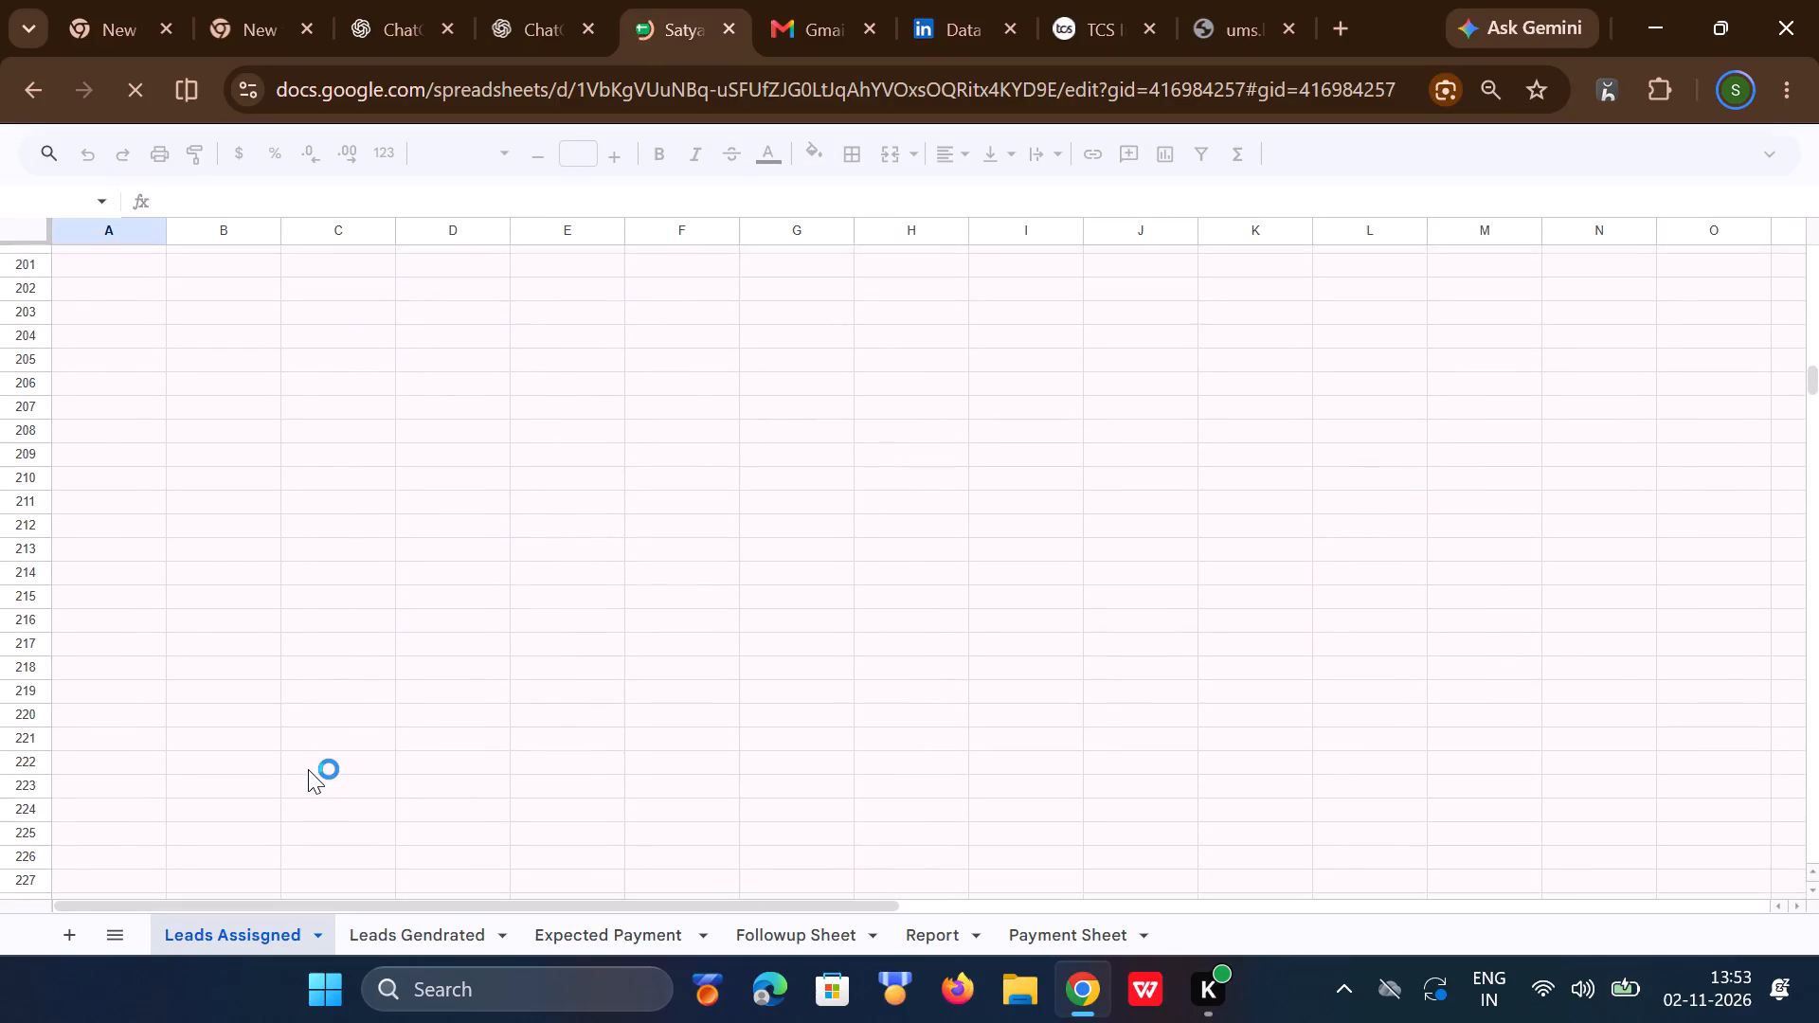
scroll(308, 758, up, 3)
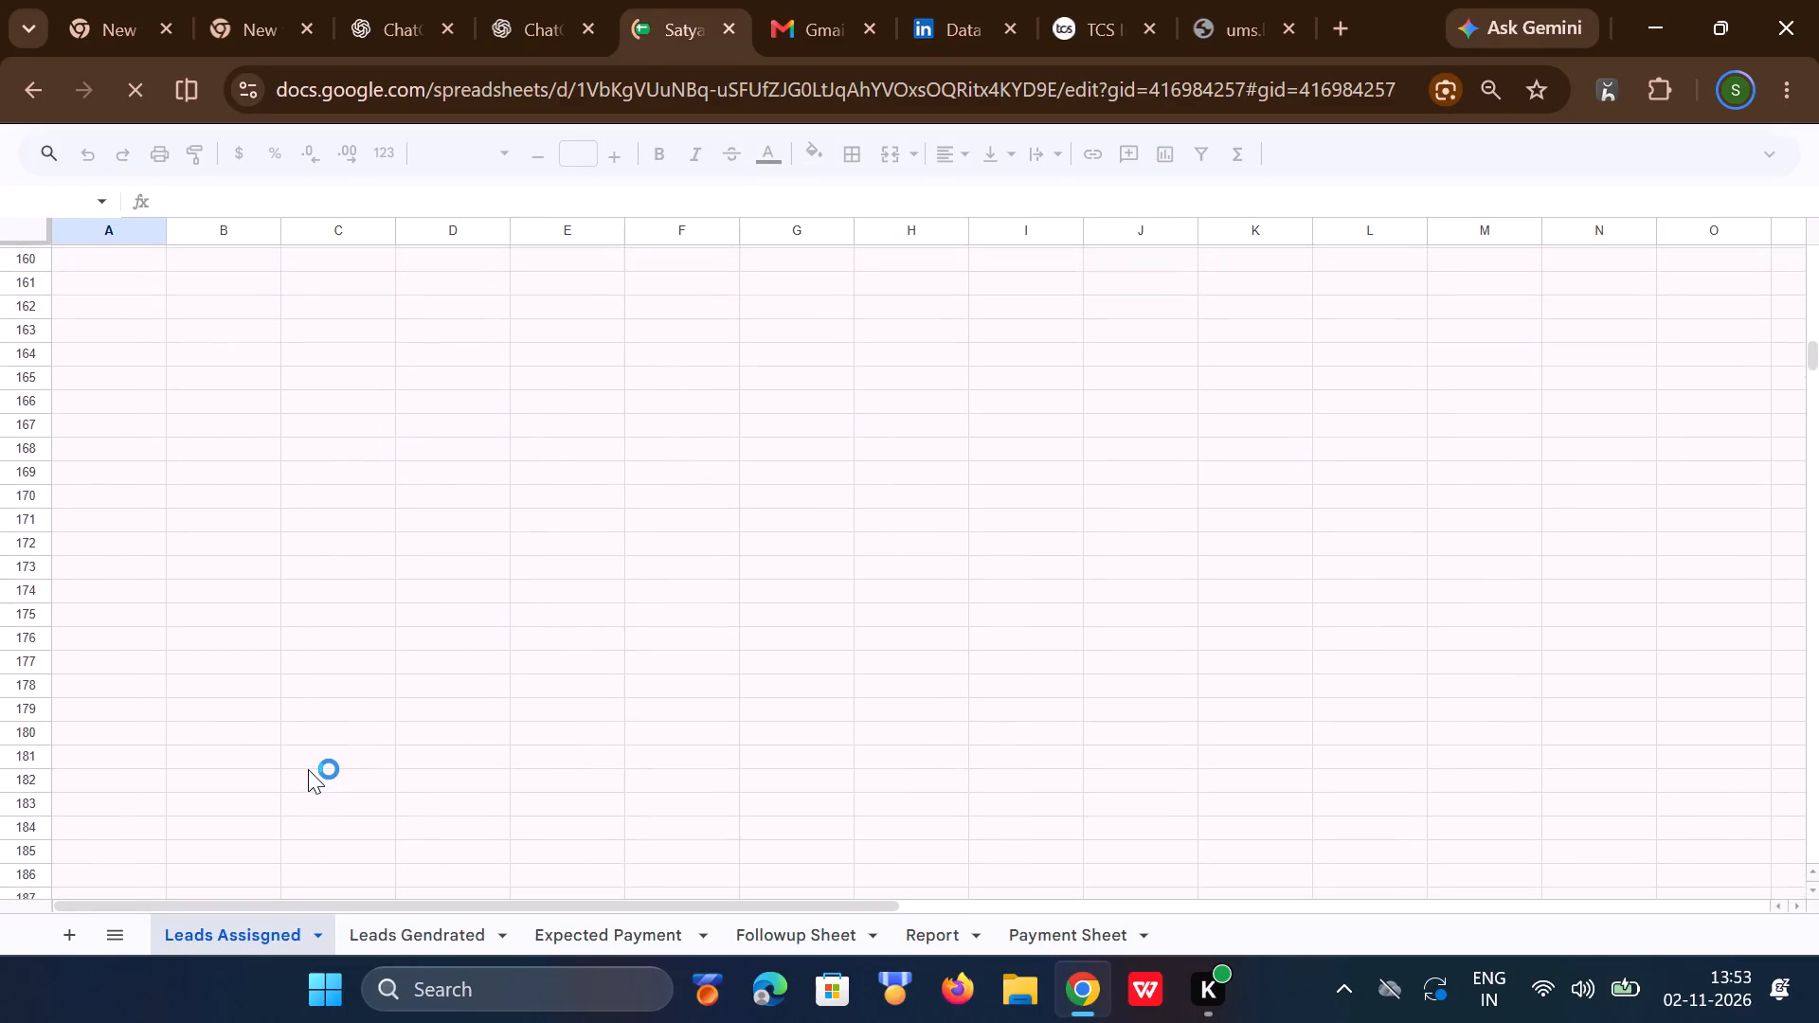
scroll(308, 758, up, 4)
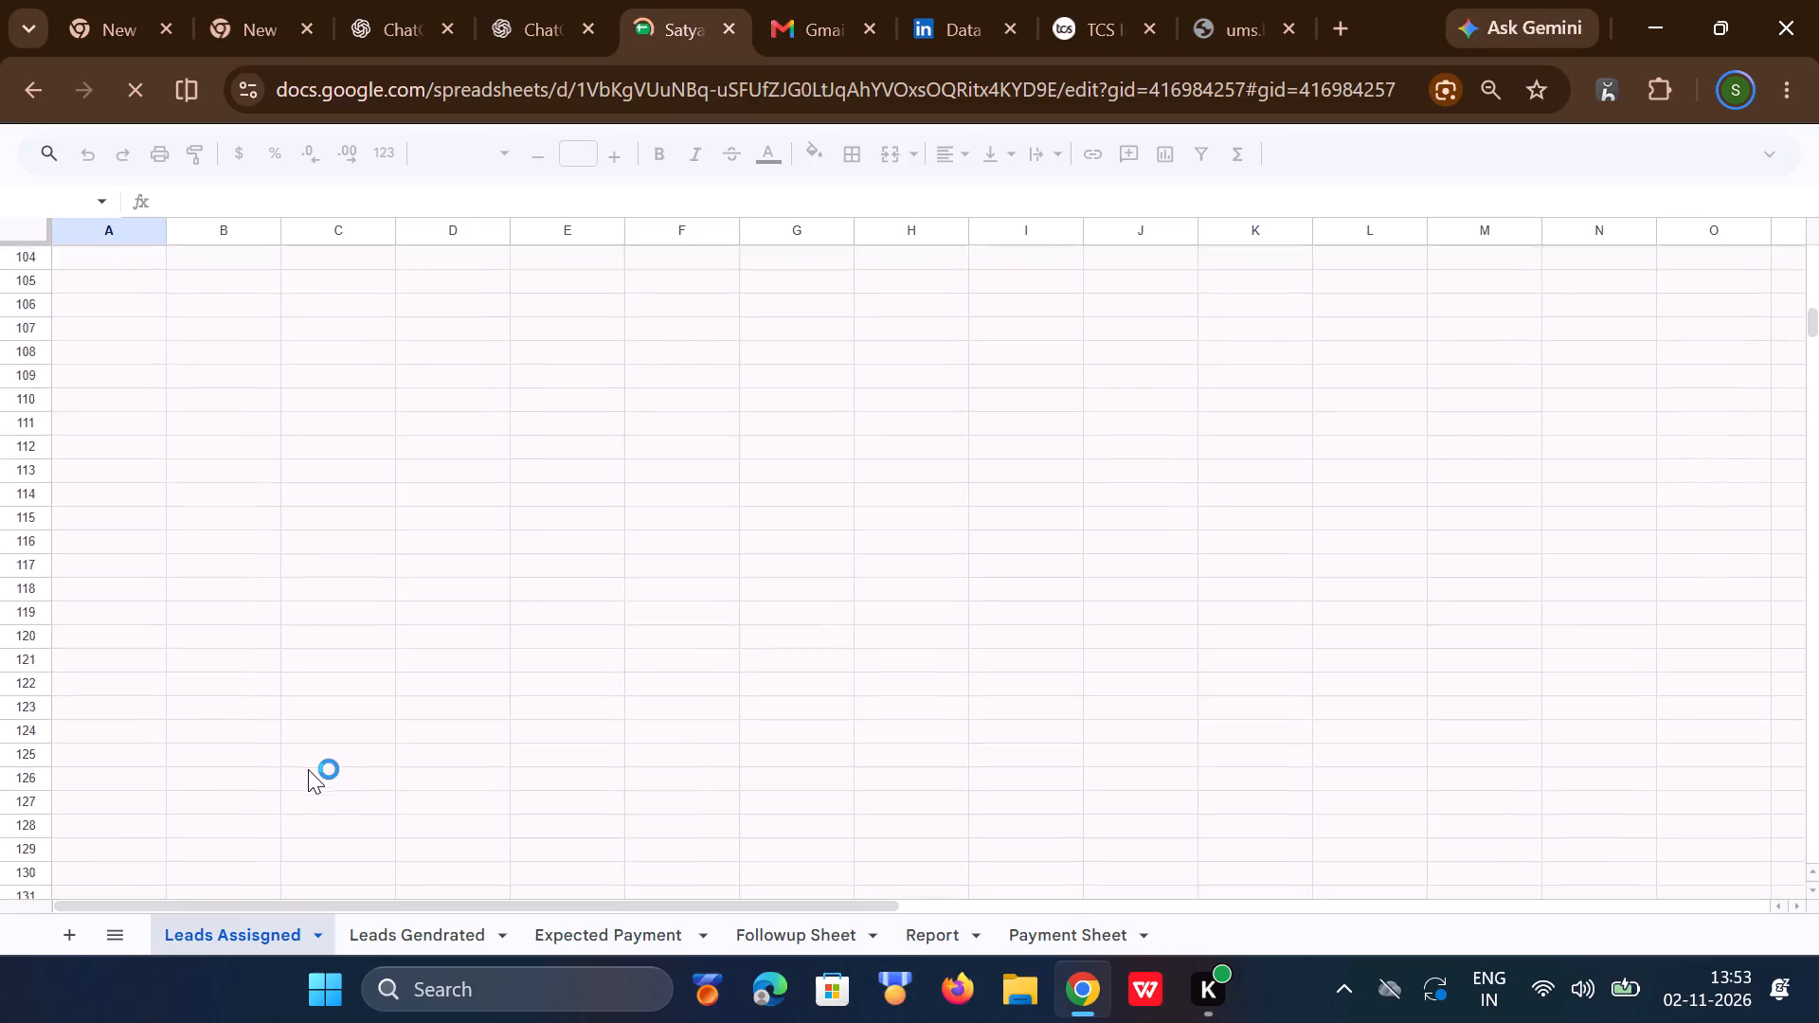
scroll(308, 769, up, 2)
scroll(308, 758, down, 1)
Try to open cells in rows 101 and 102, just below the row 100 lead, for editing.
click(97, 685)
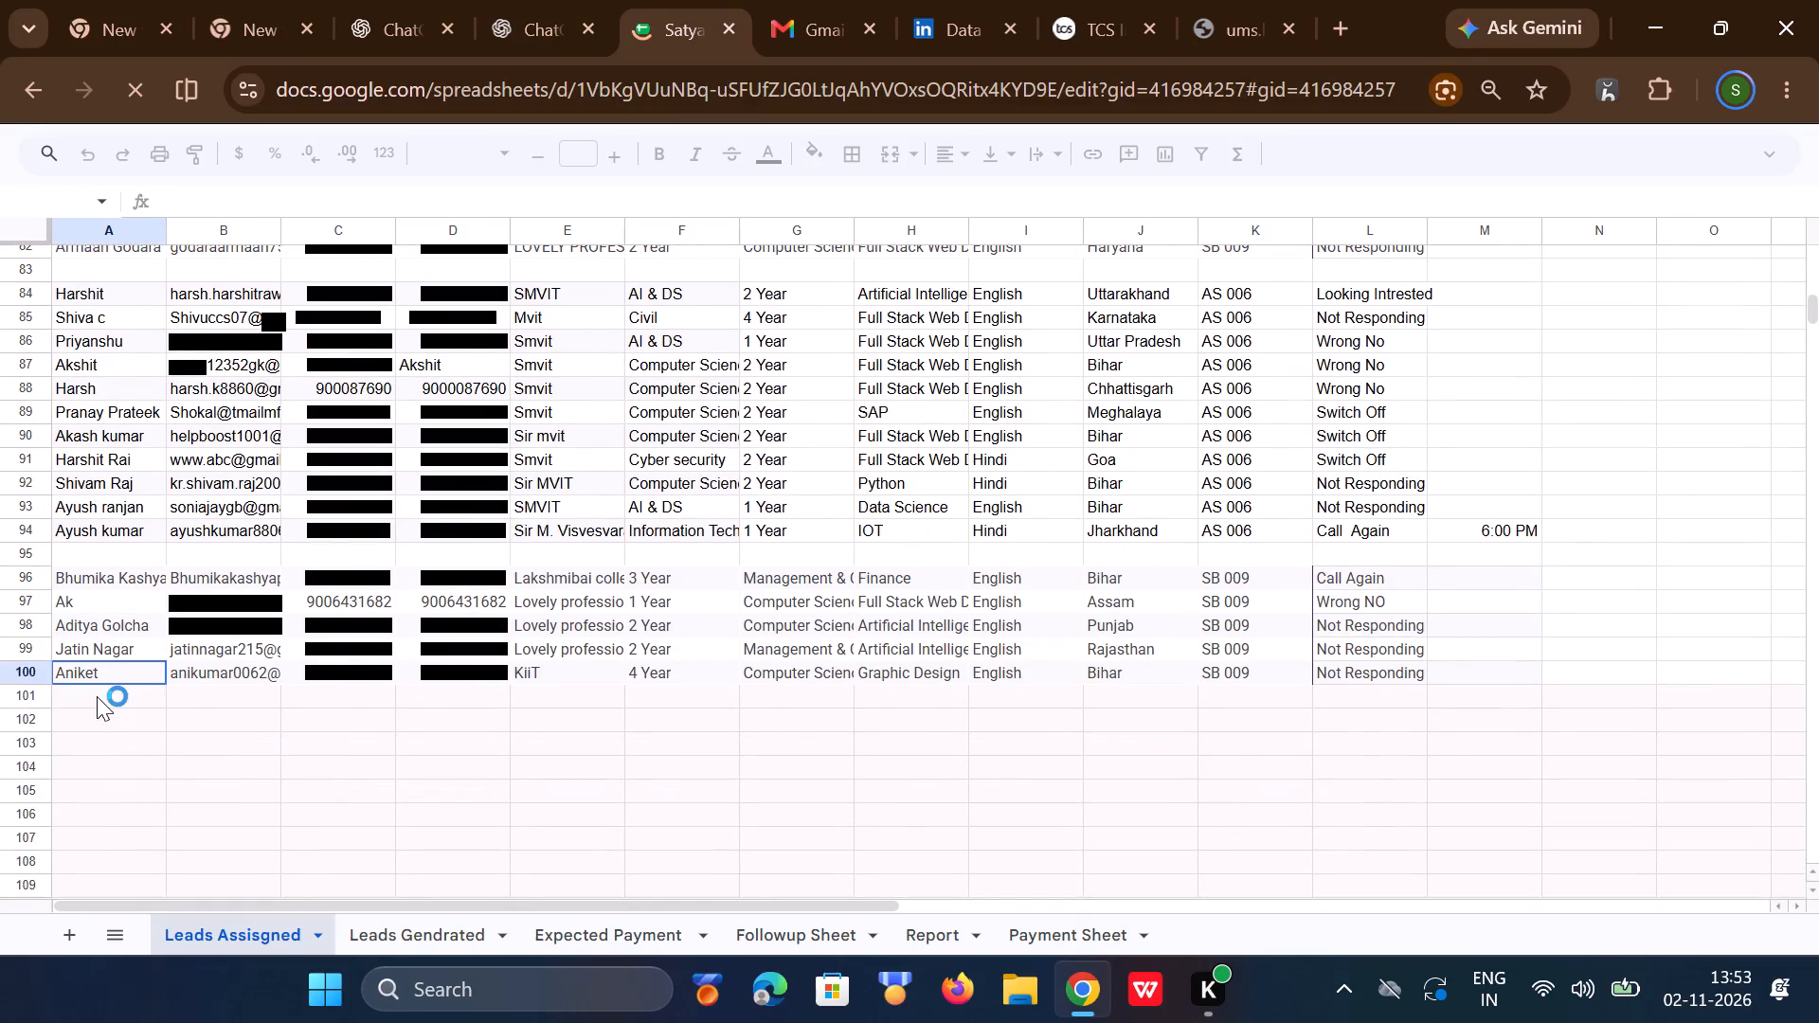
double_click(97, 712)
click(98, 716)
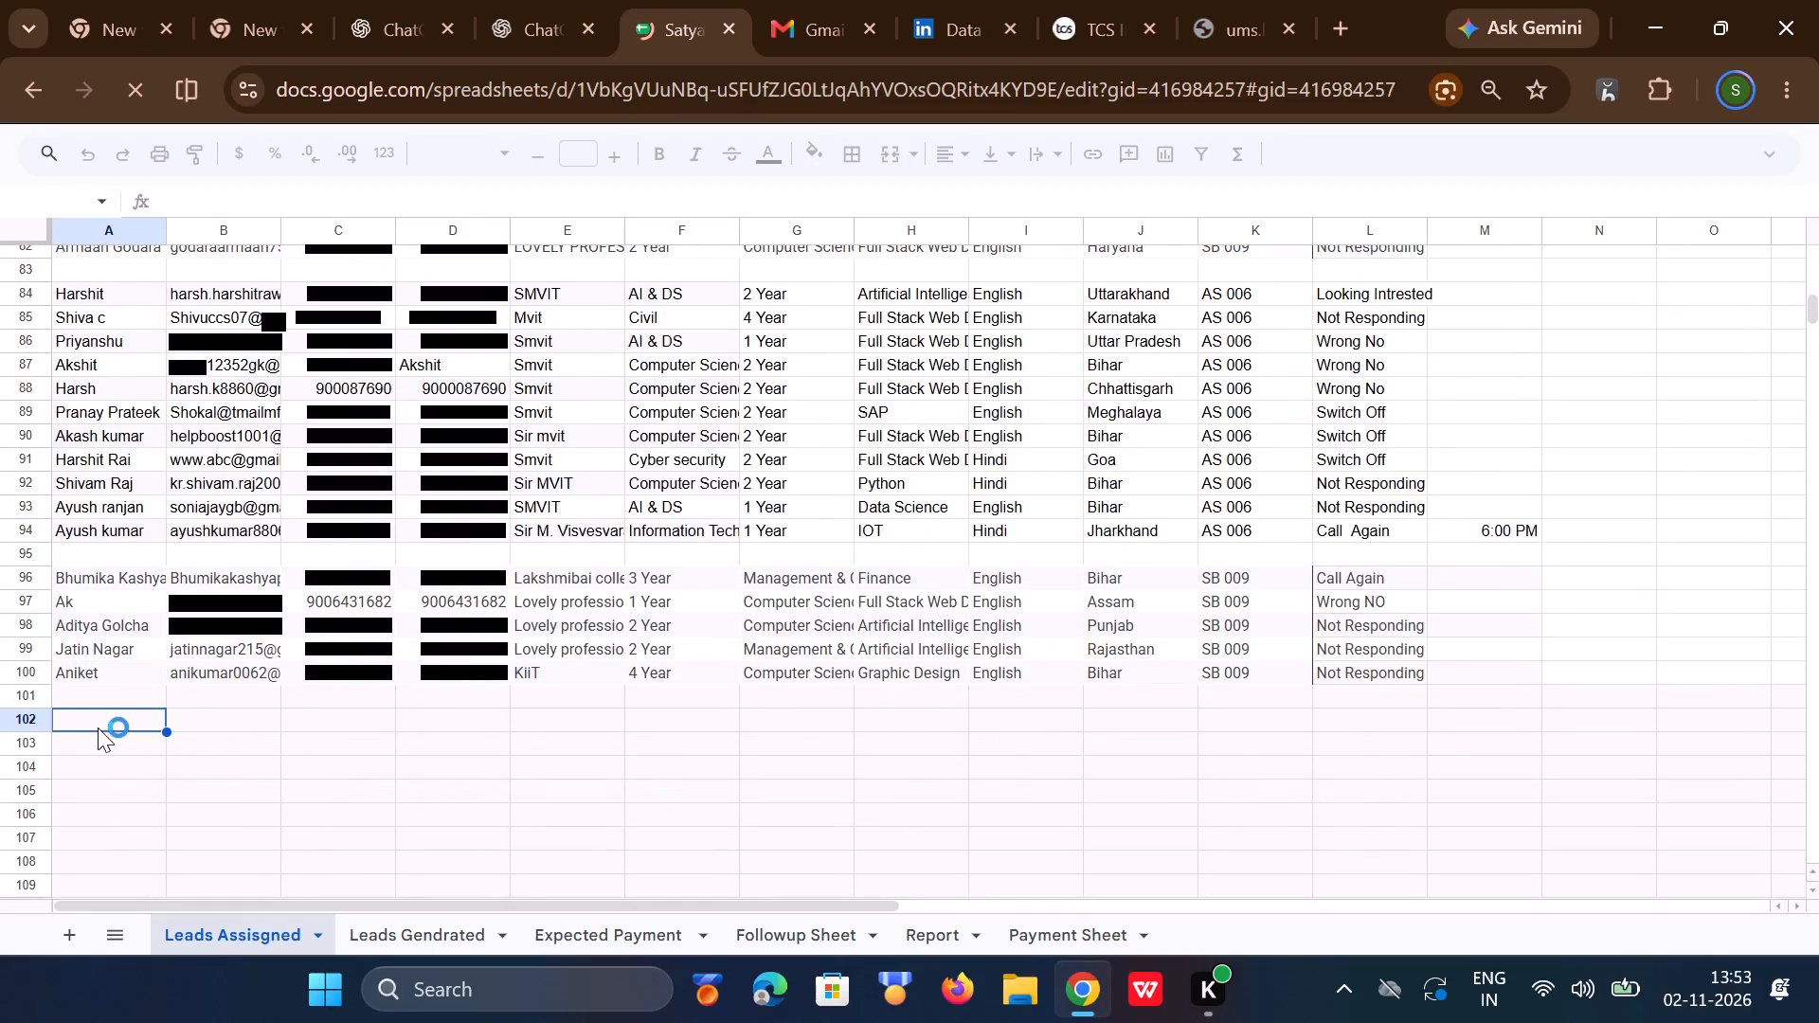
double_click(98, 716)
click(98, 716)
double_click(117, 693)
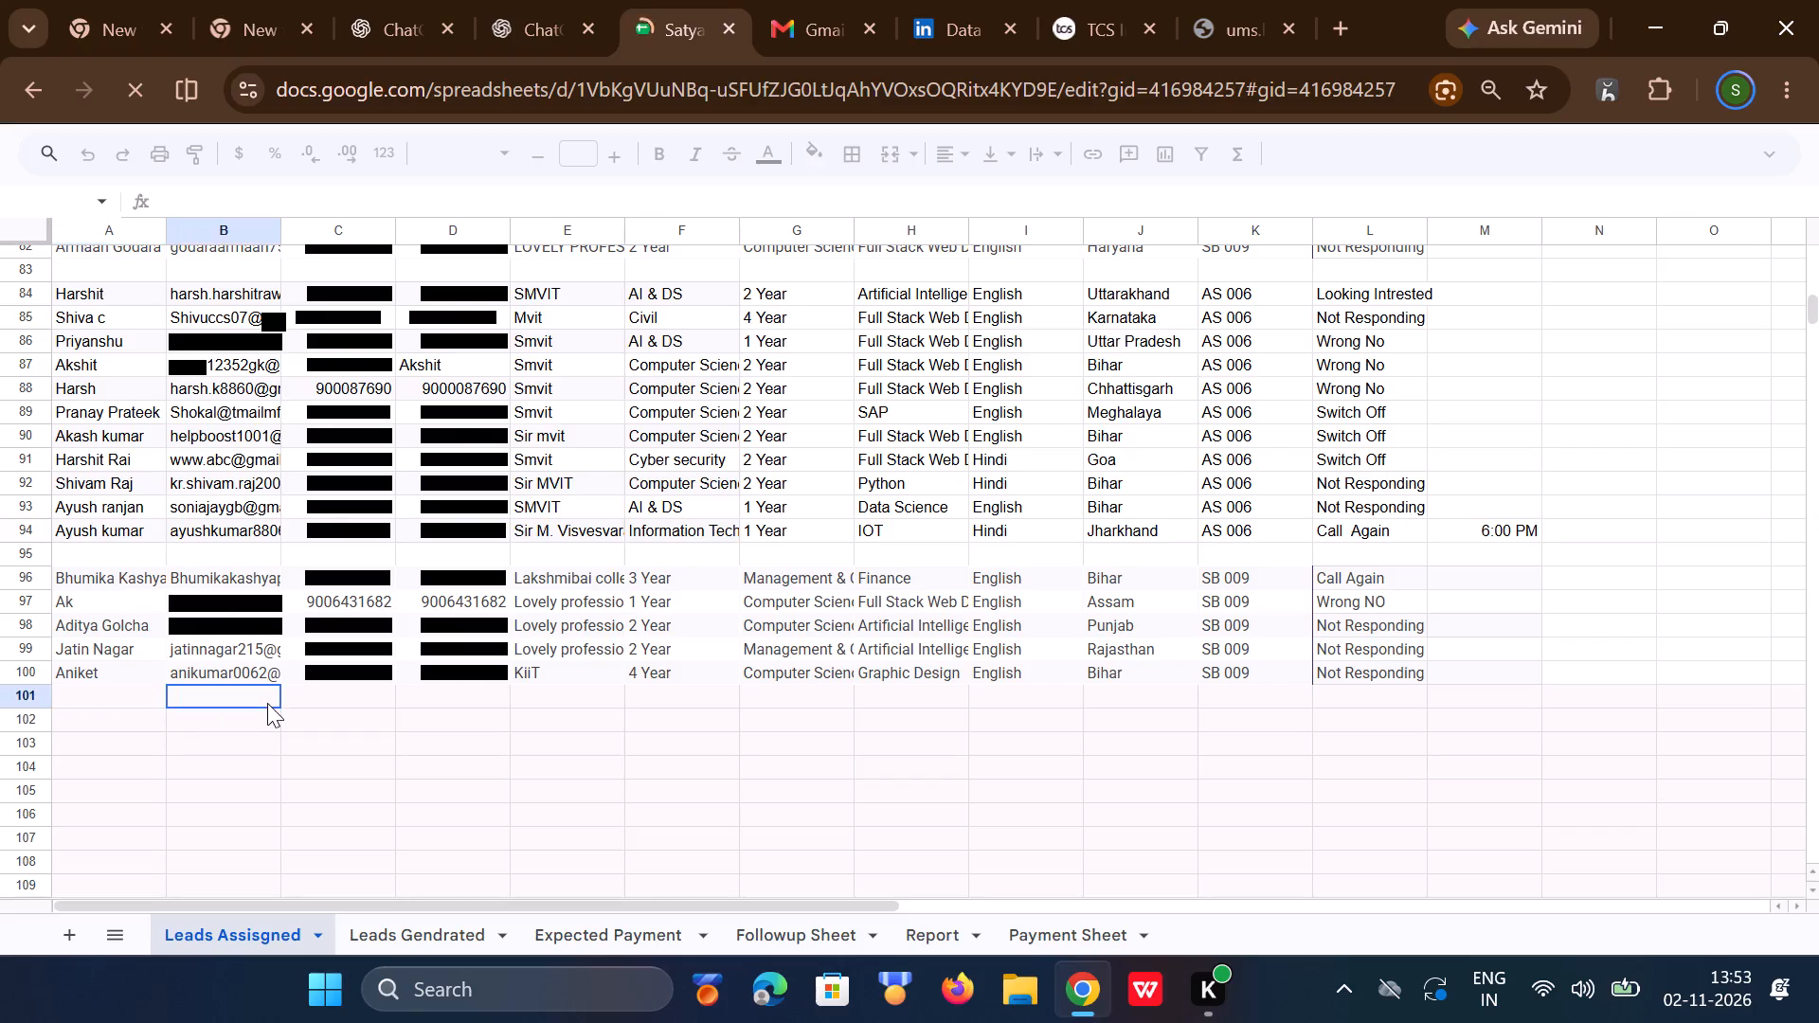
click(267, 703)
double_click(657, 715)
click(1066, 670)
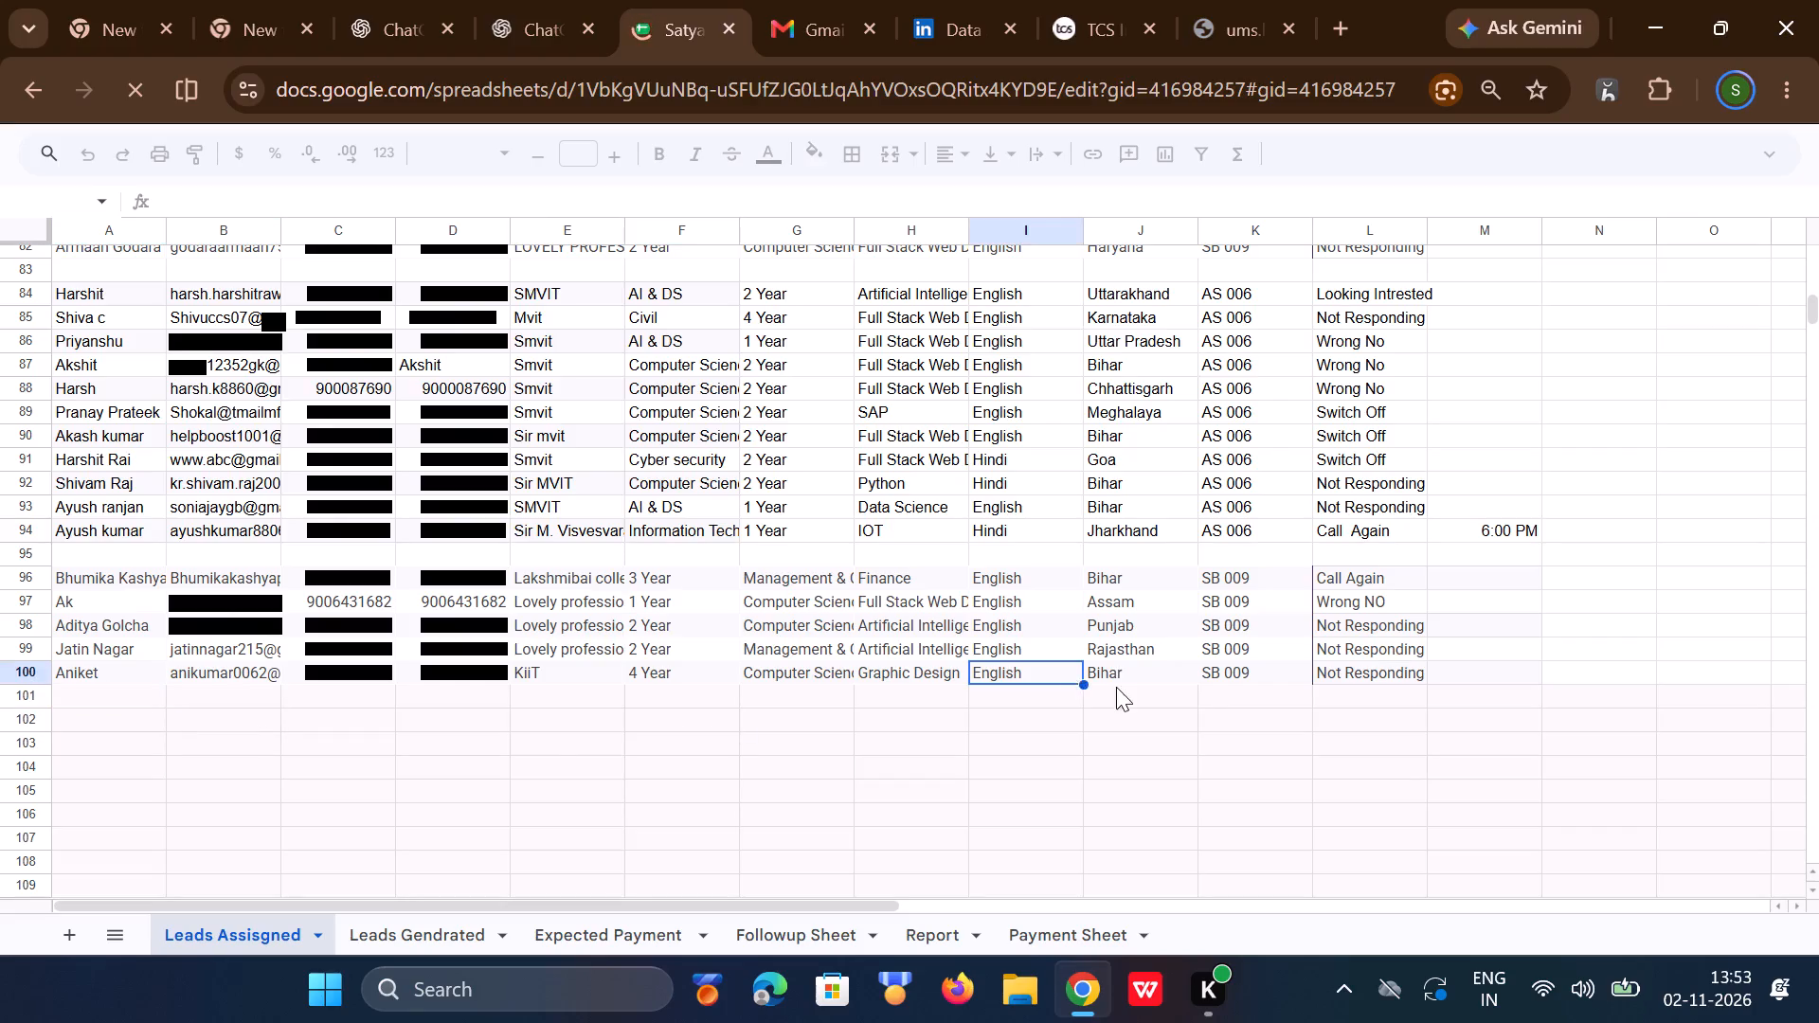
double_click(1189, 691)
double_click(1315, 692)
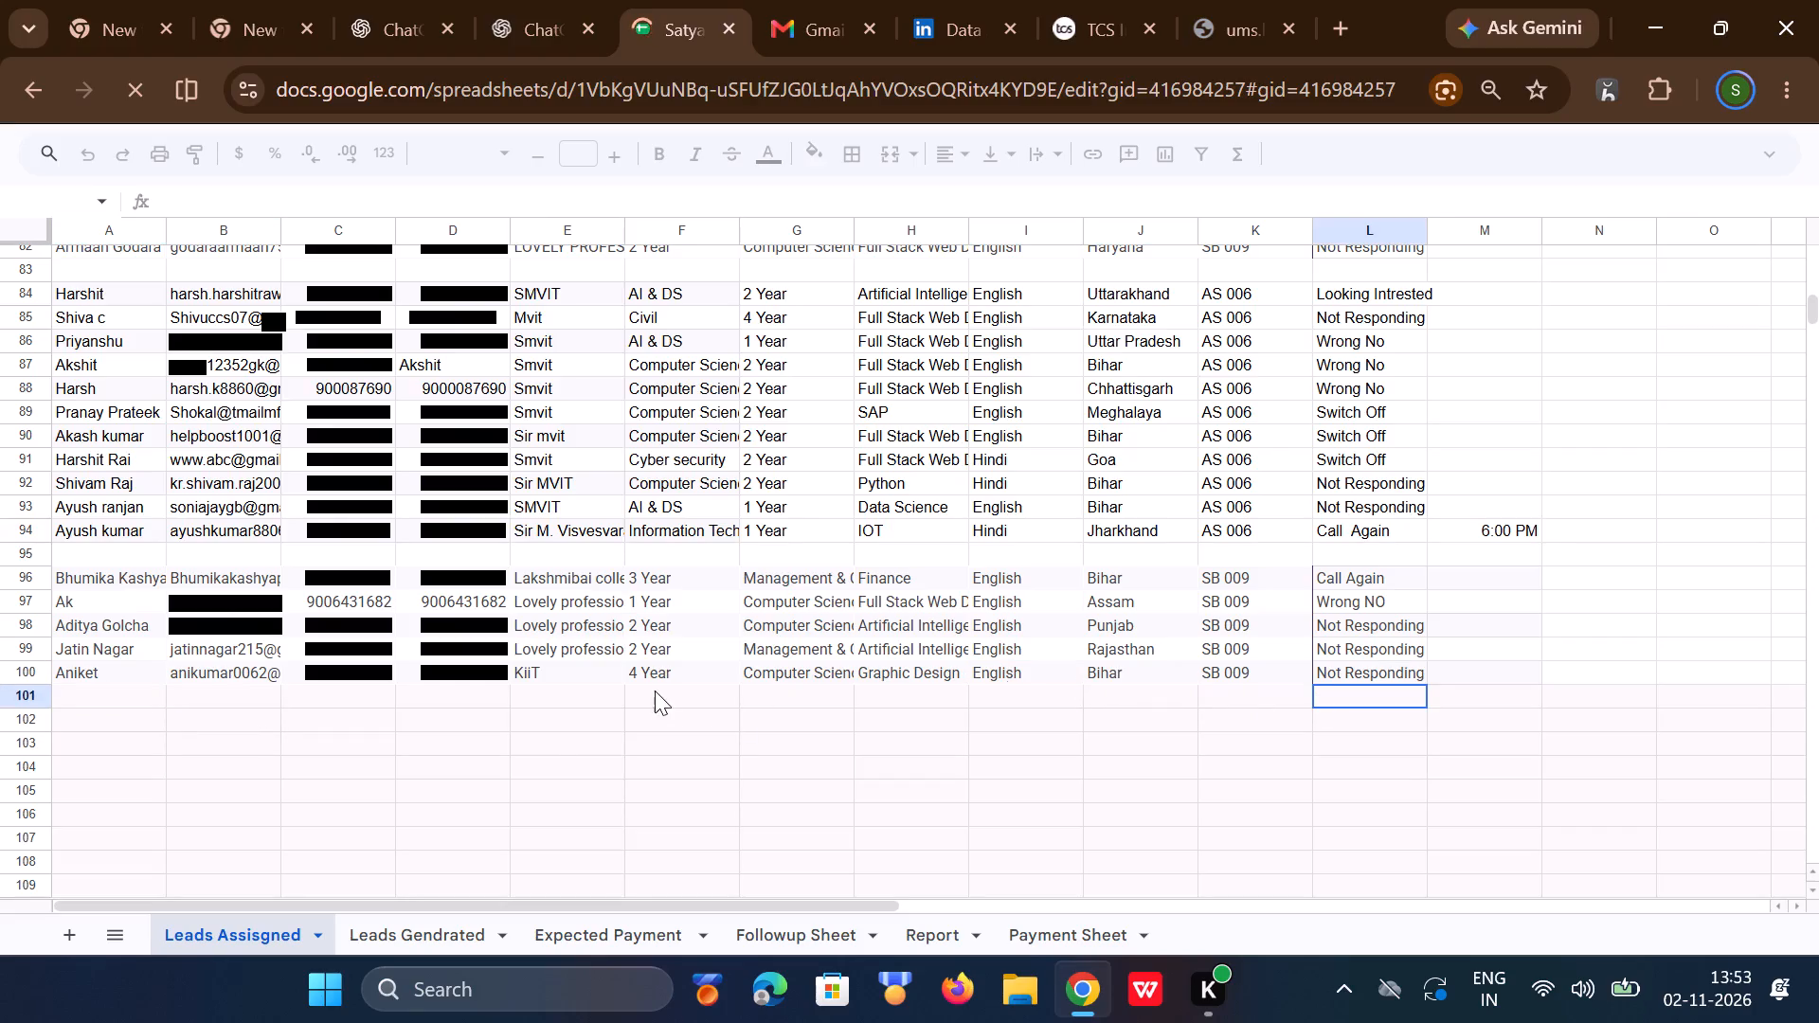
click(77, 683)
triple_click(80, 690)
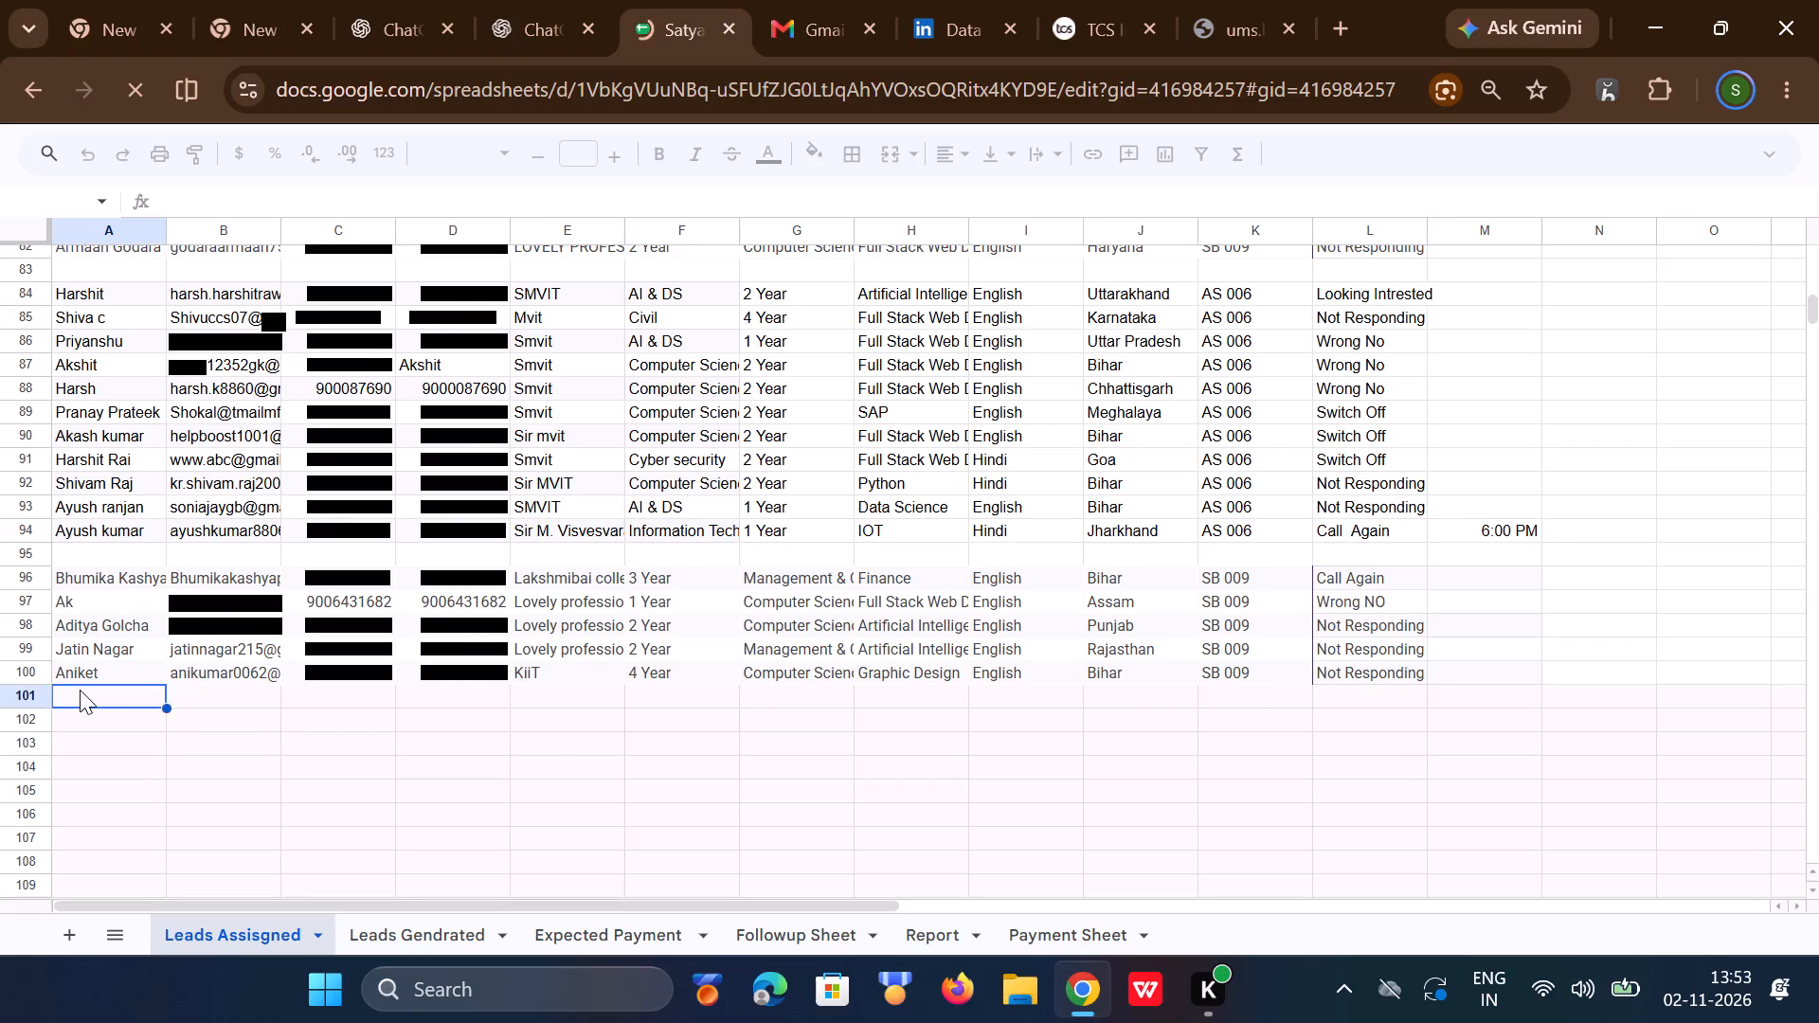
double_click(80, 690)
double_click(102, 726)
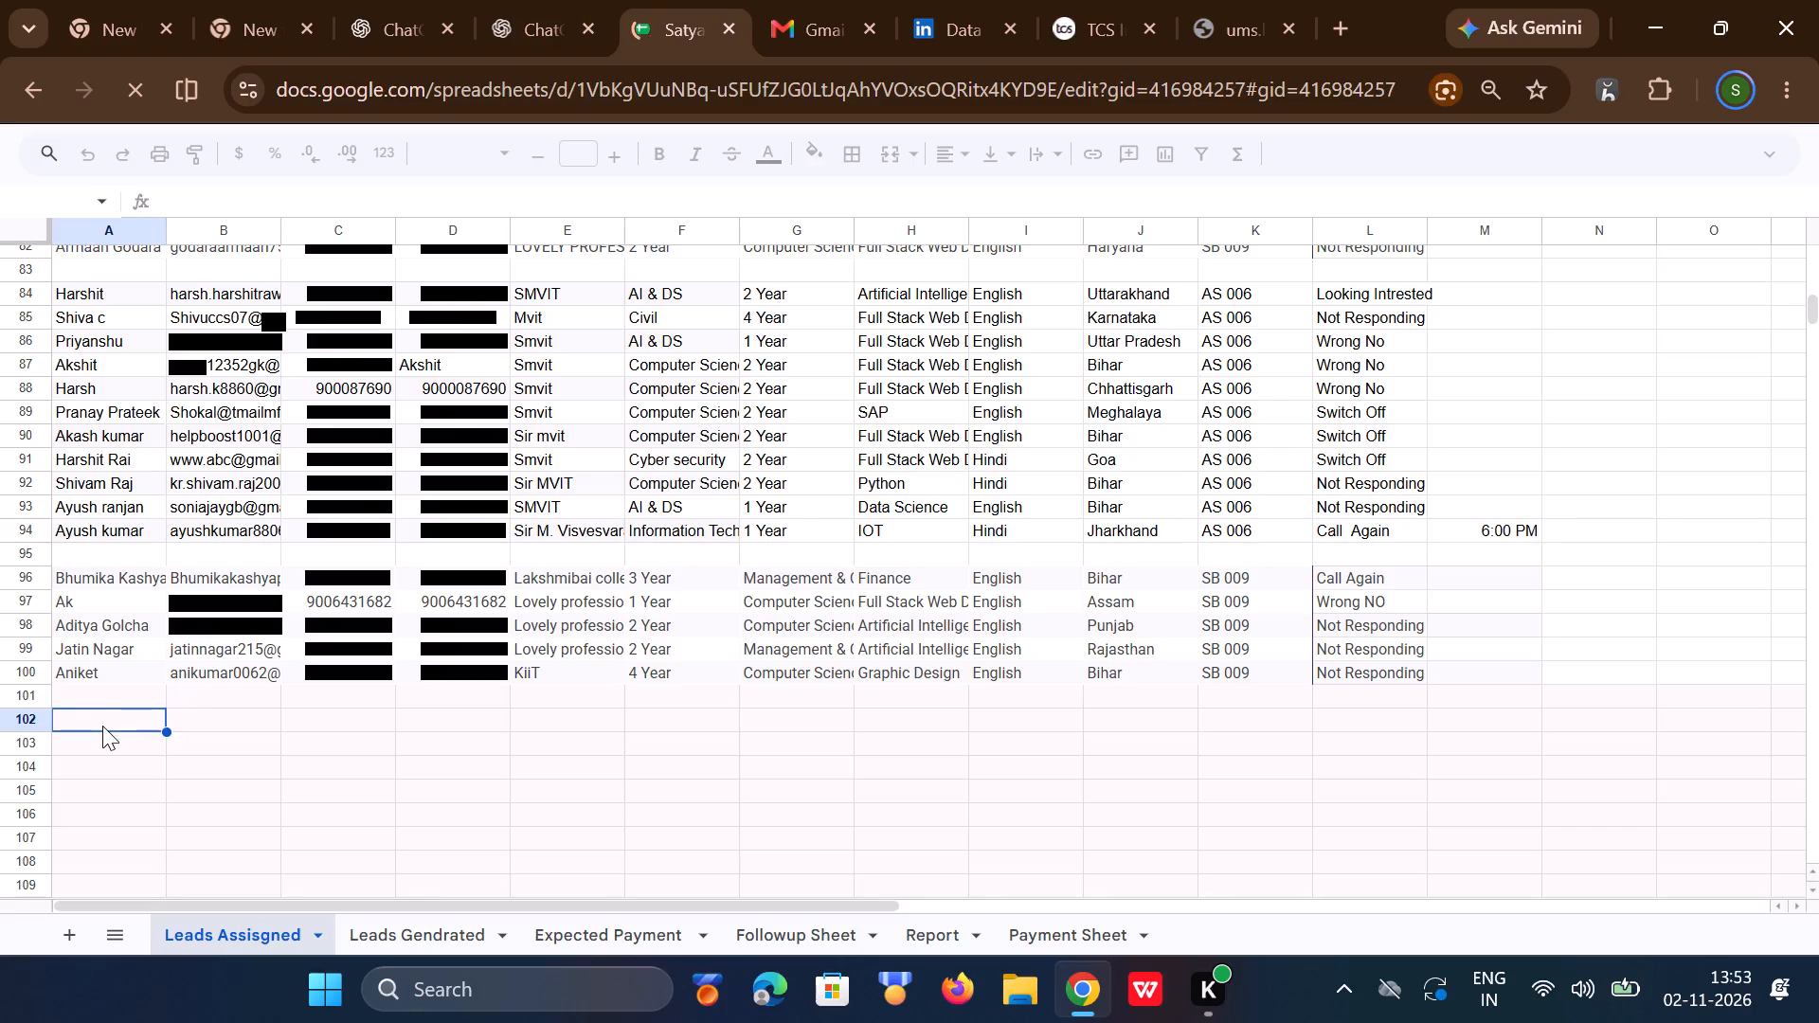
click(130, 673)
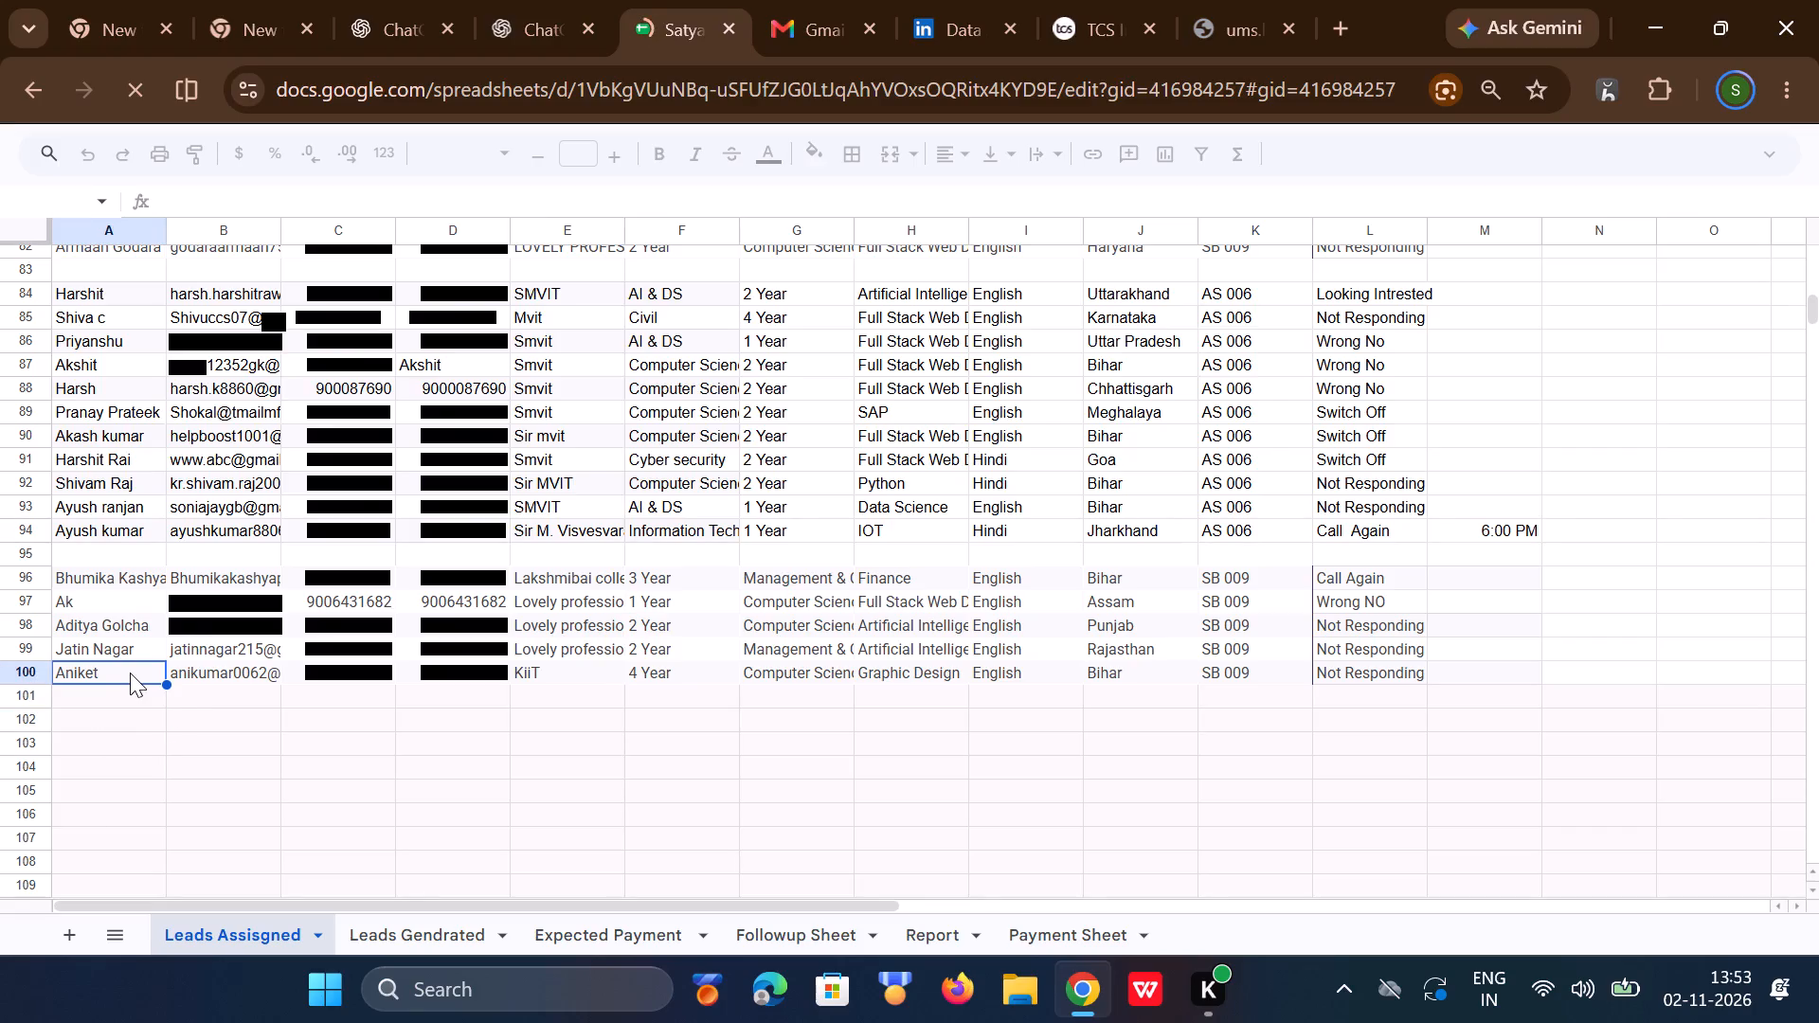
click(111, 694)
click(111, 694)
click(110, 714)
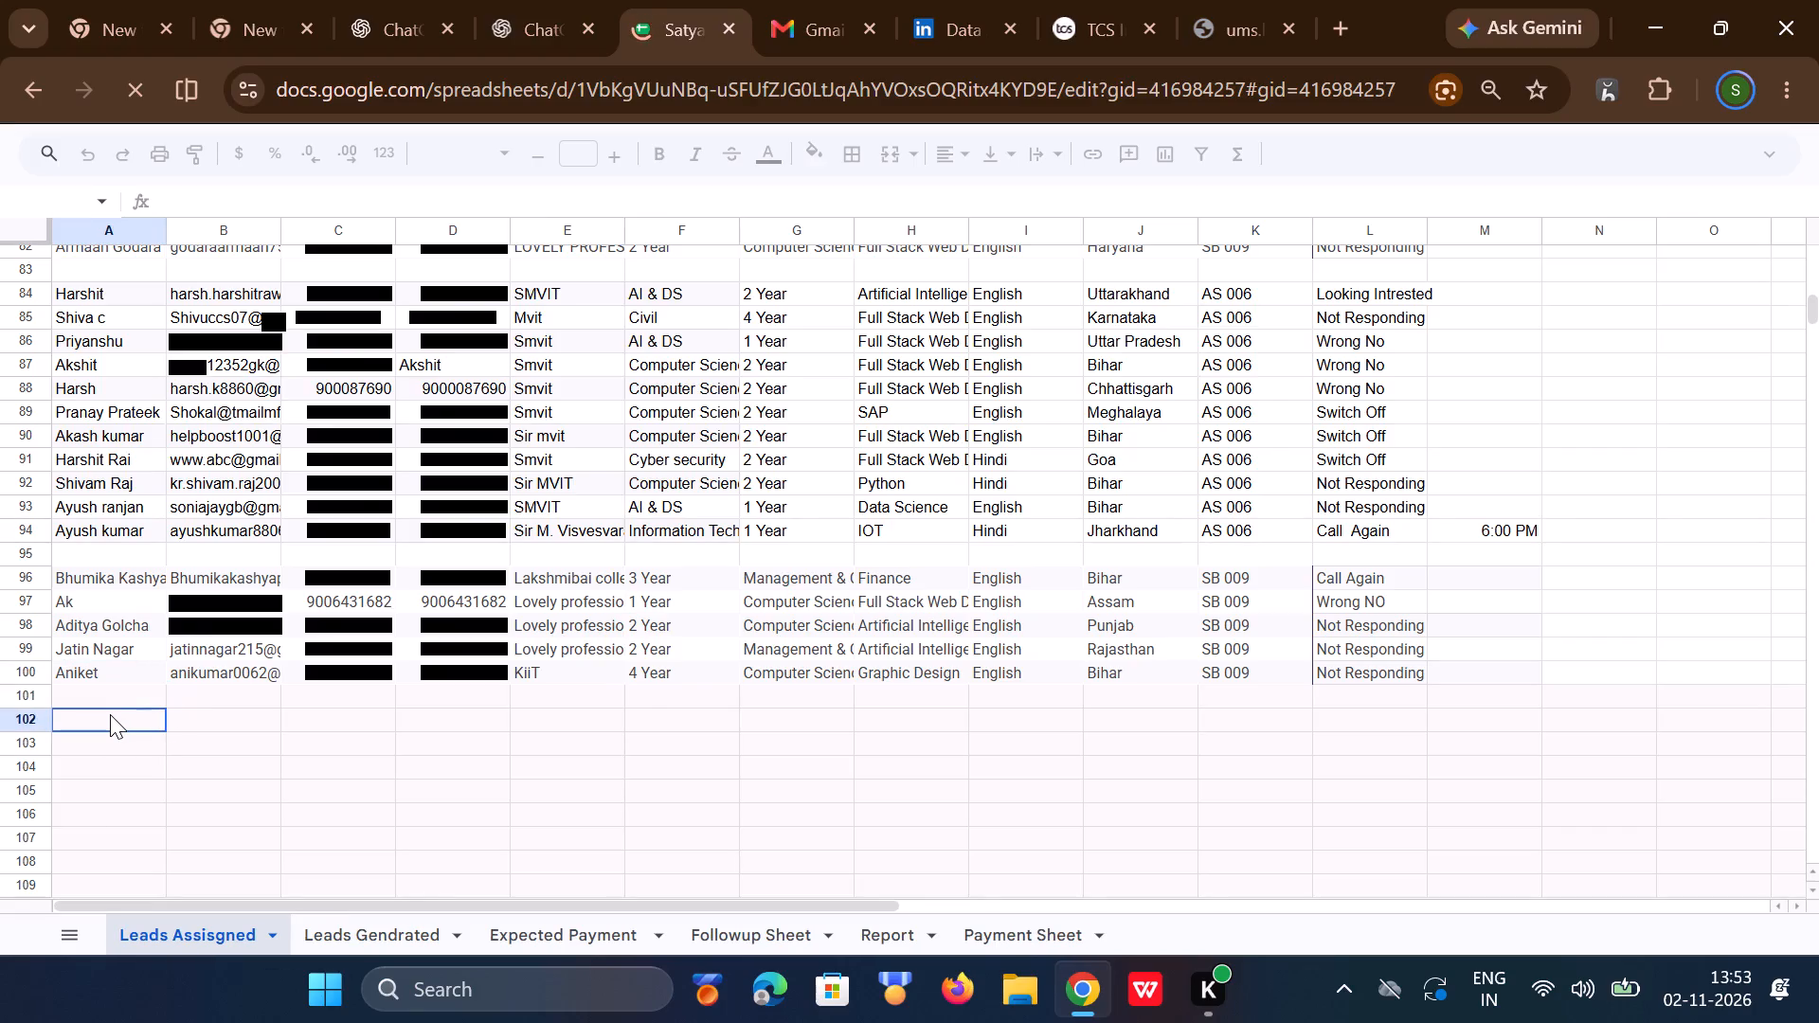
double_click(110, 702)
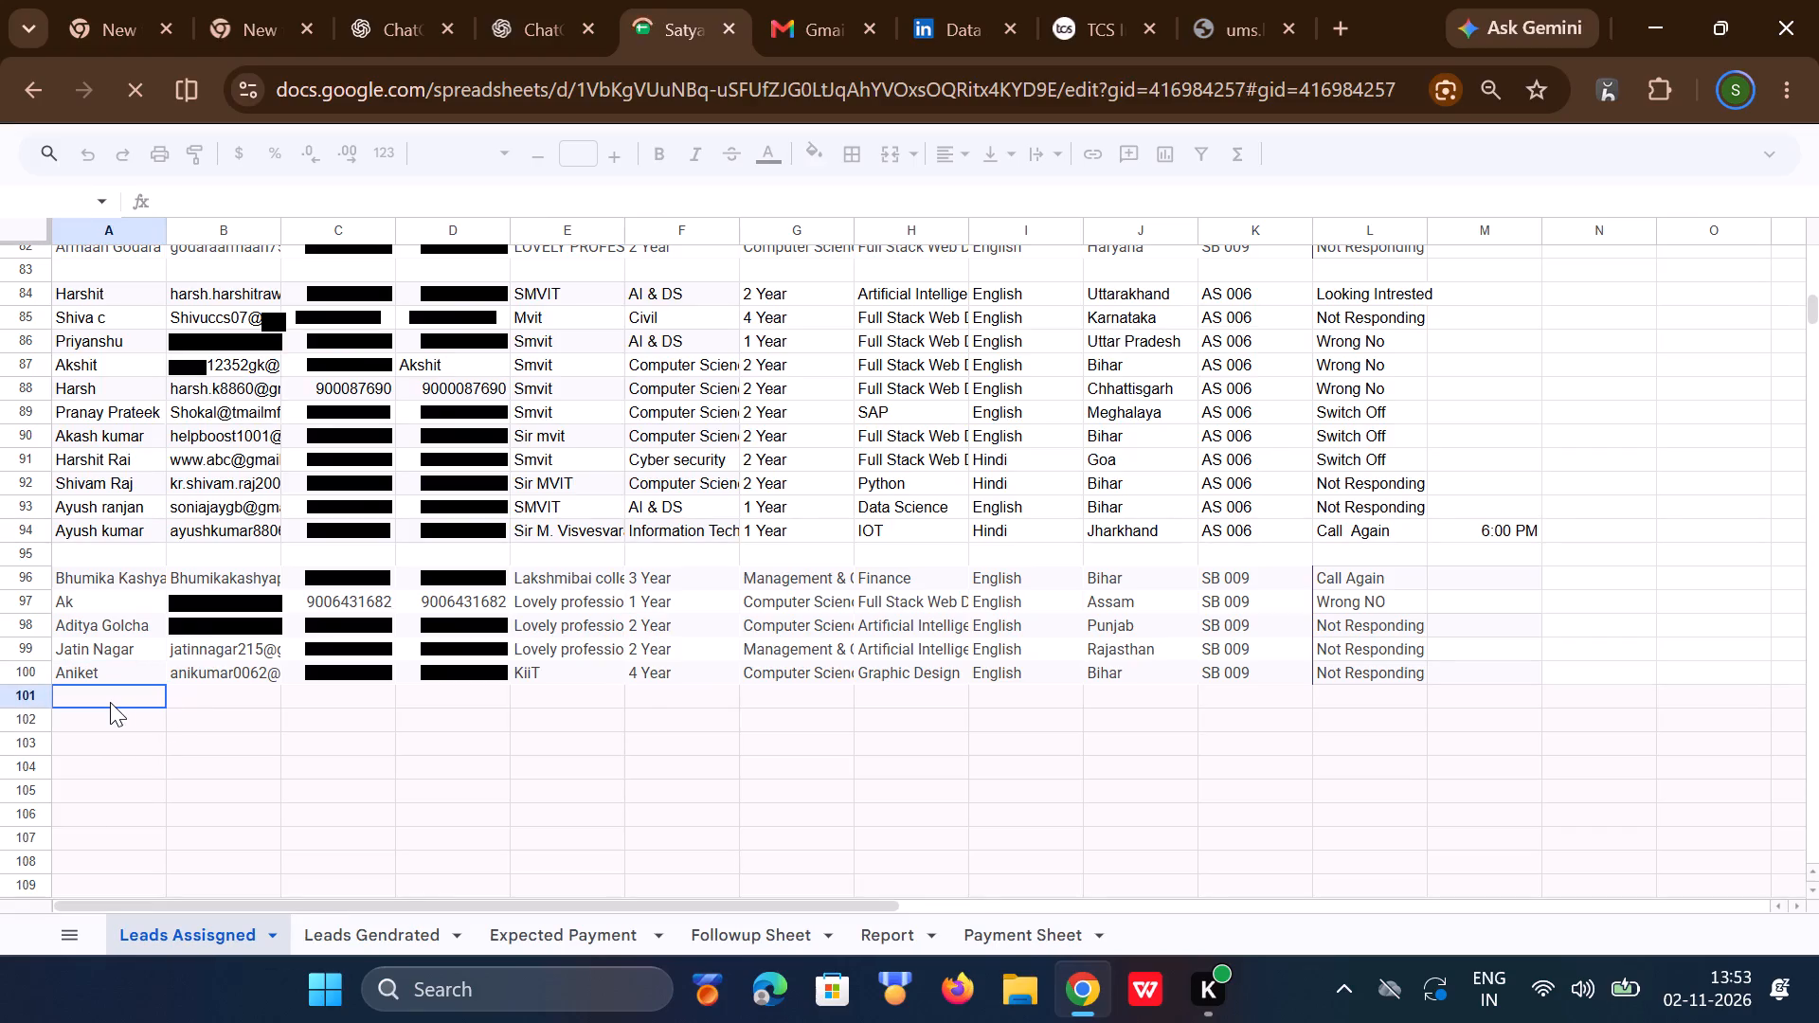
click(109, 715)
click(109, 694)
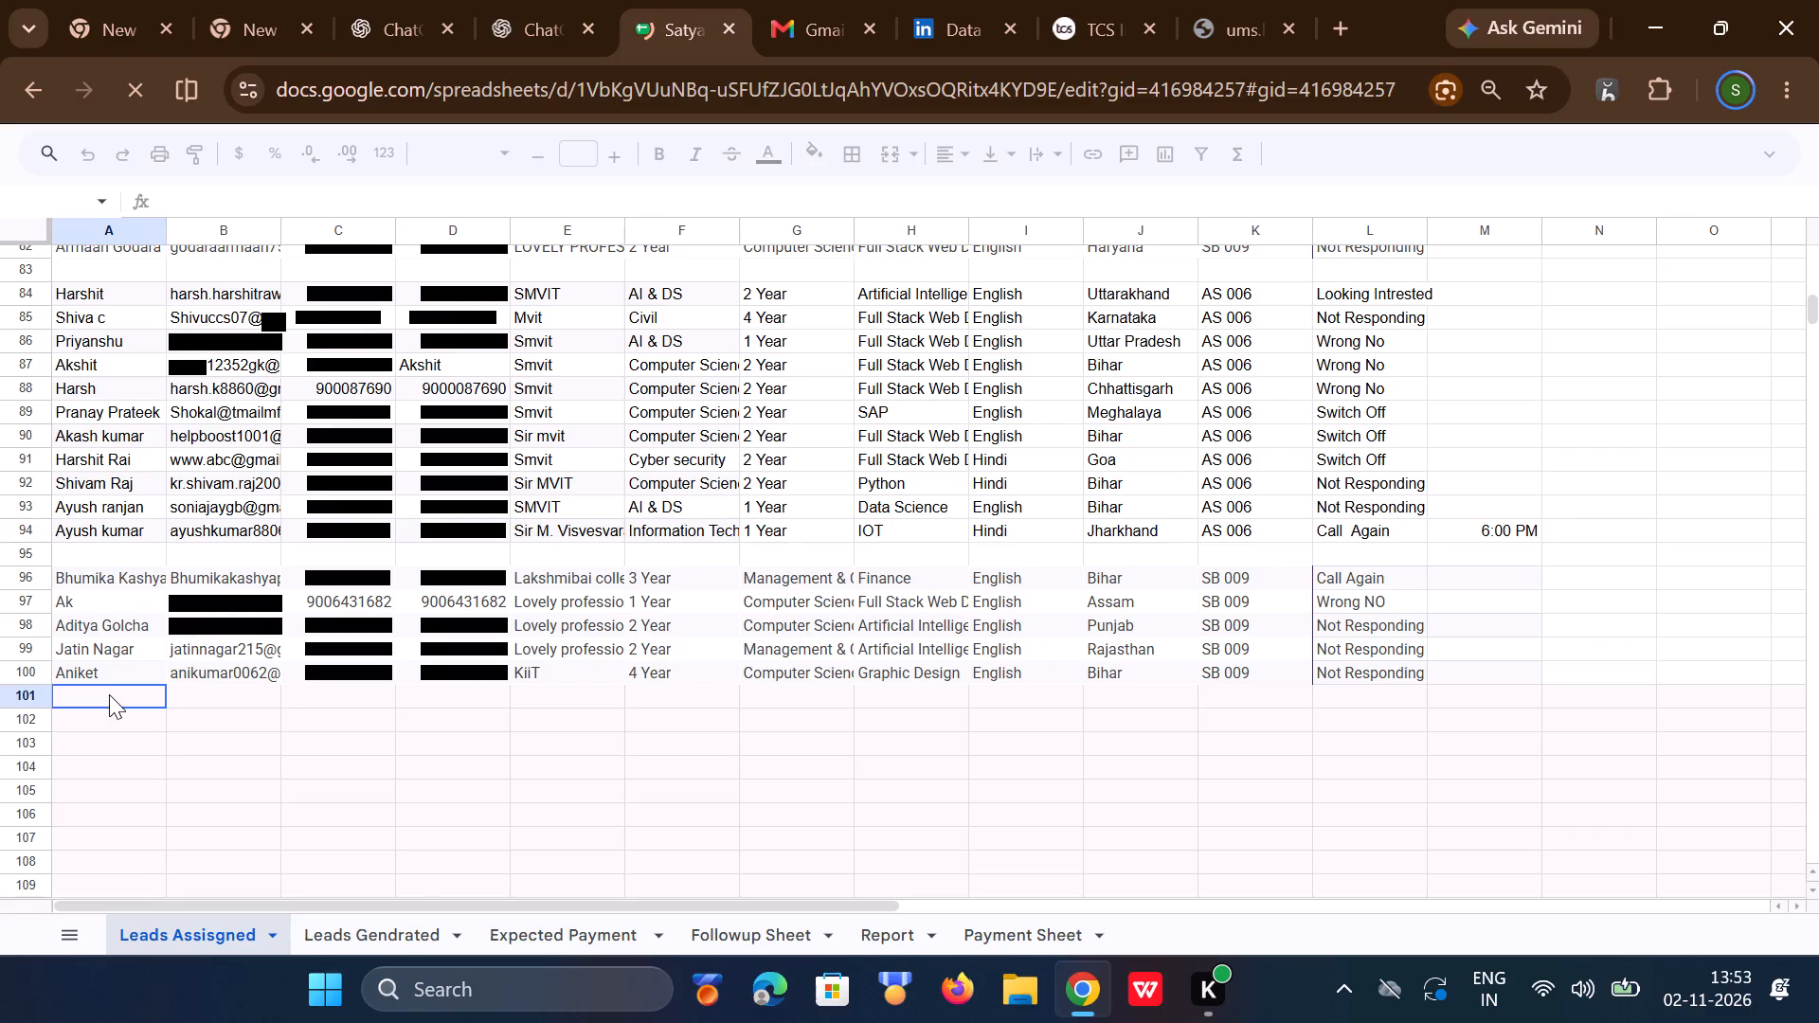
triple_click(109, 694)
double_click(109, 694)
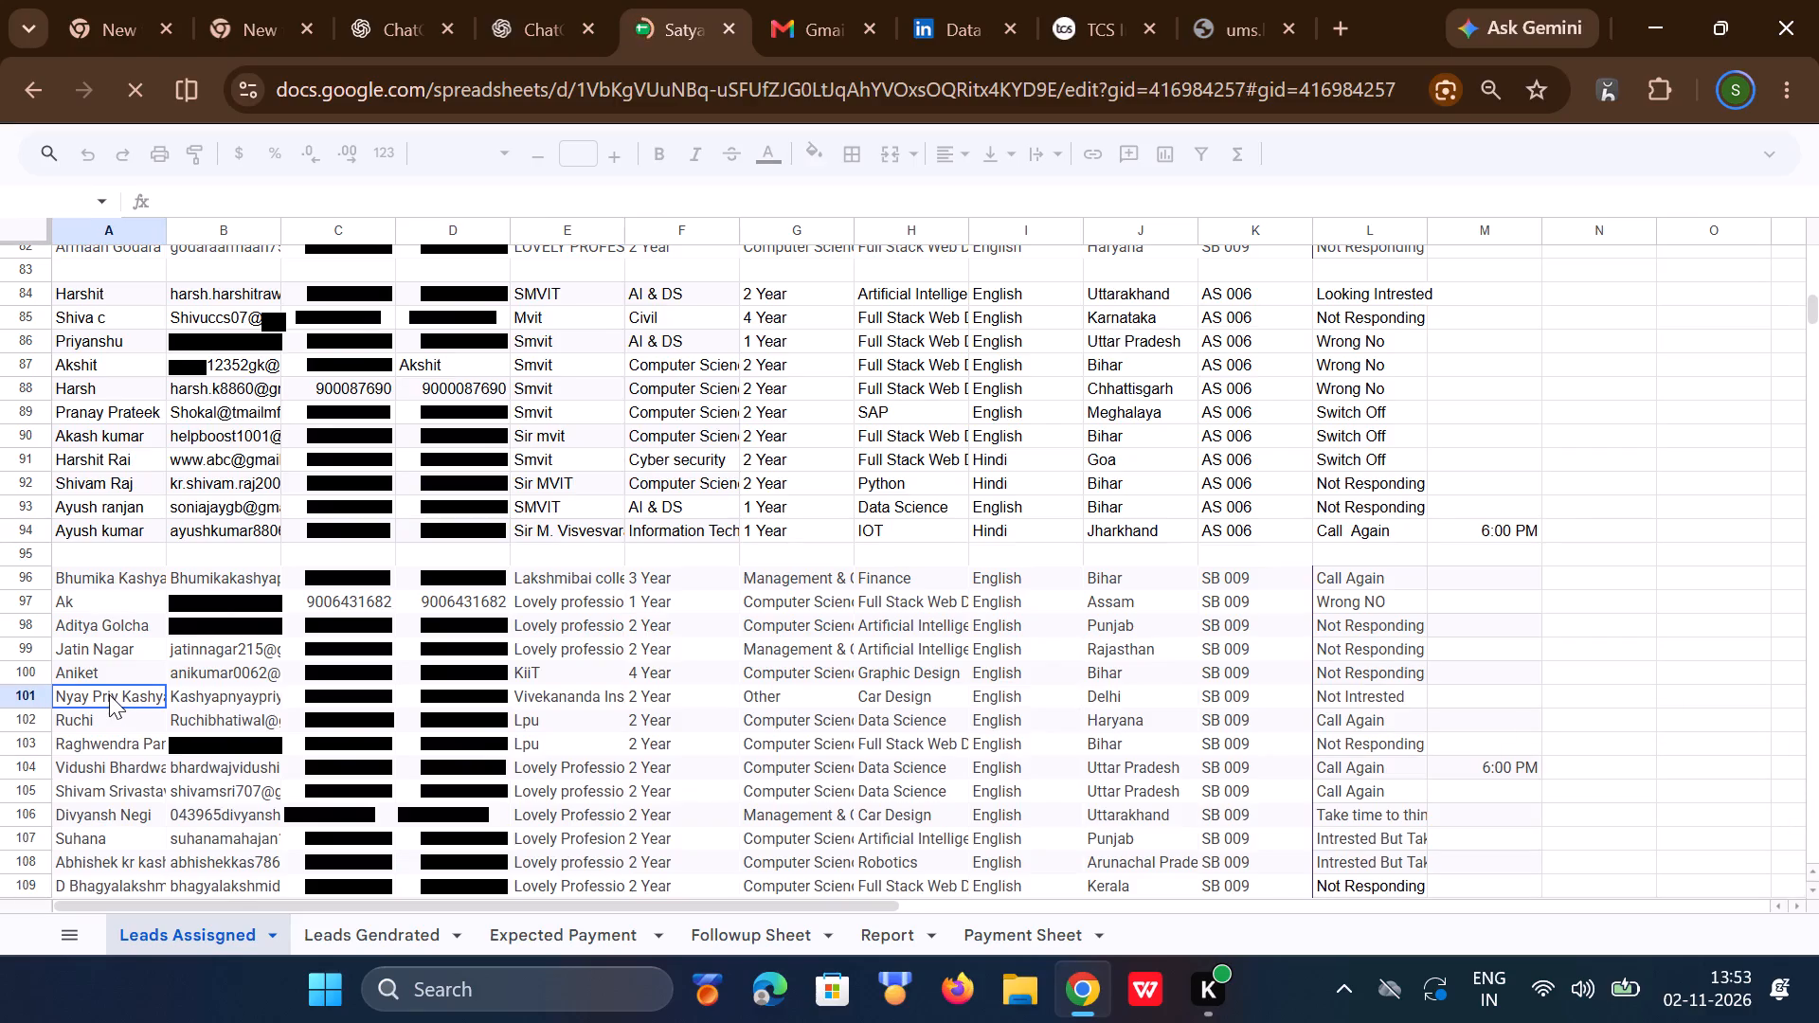
Look through the leads from row 101 to row 308, including the status columns farther across, to reach the end of the list.
scroll(109, 694, down, 3)
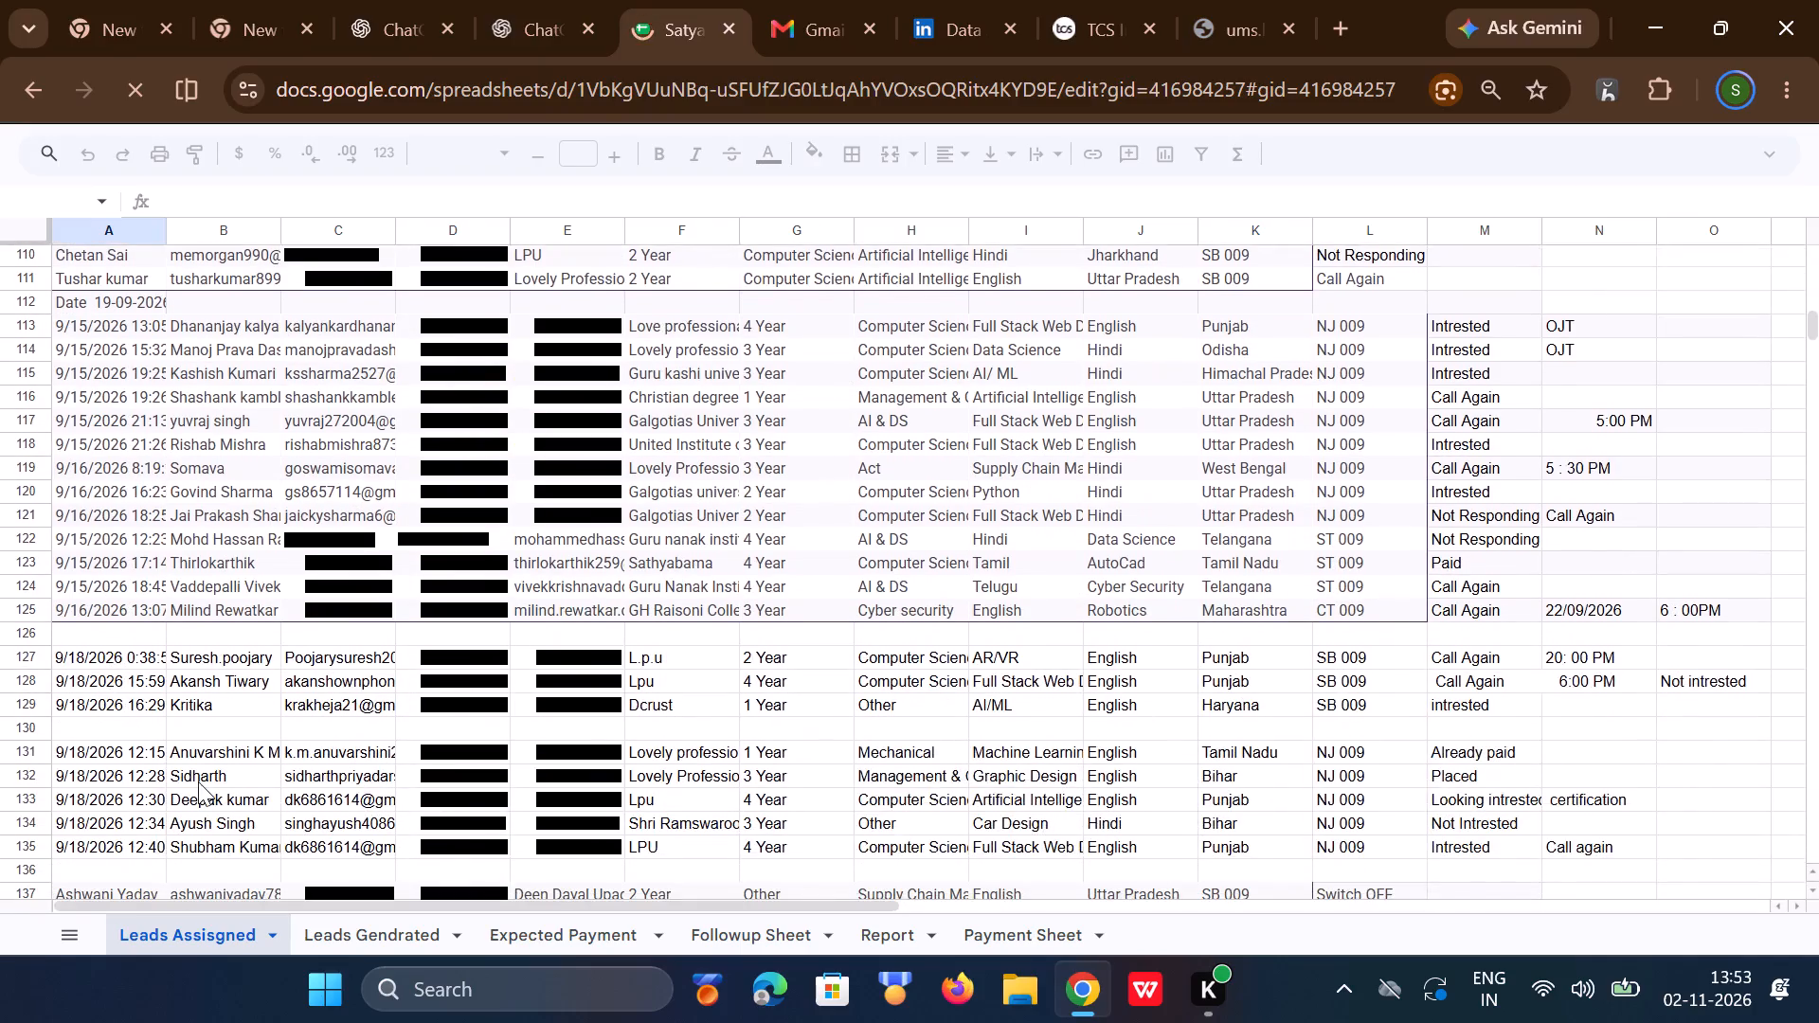
scroll(198, 781, down, 6)
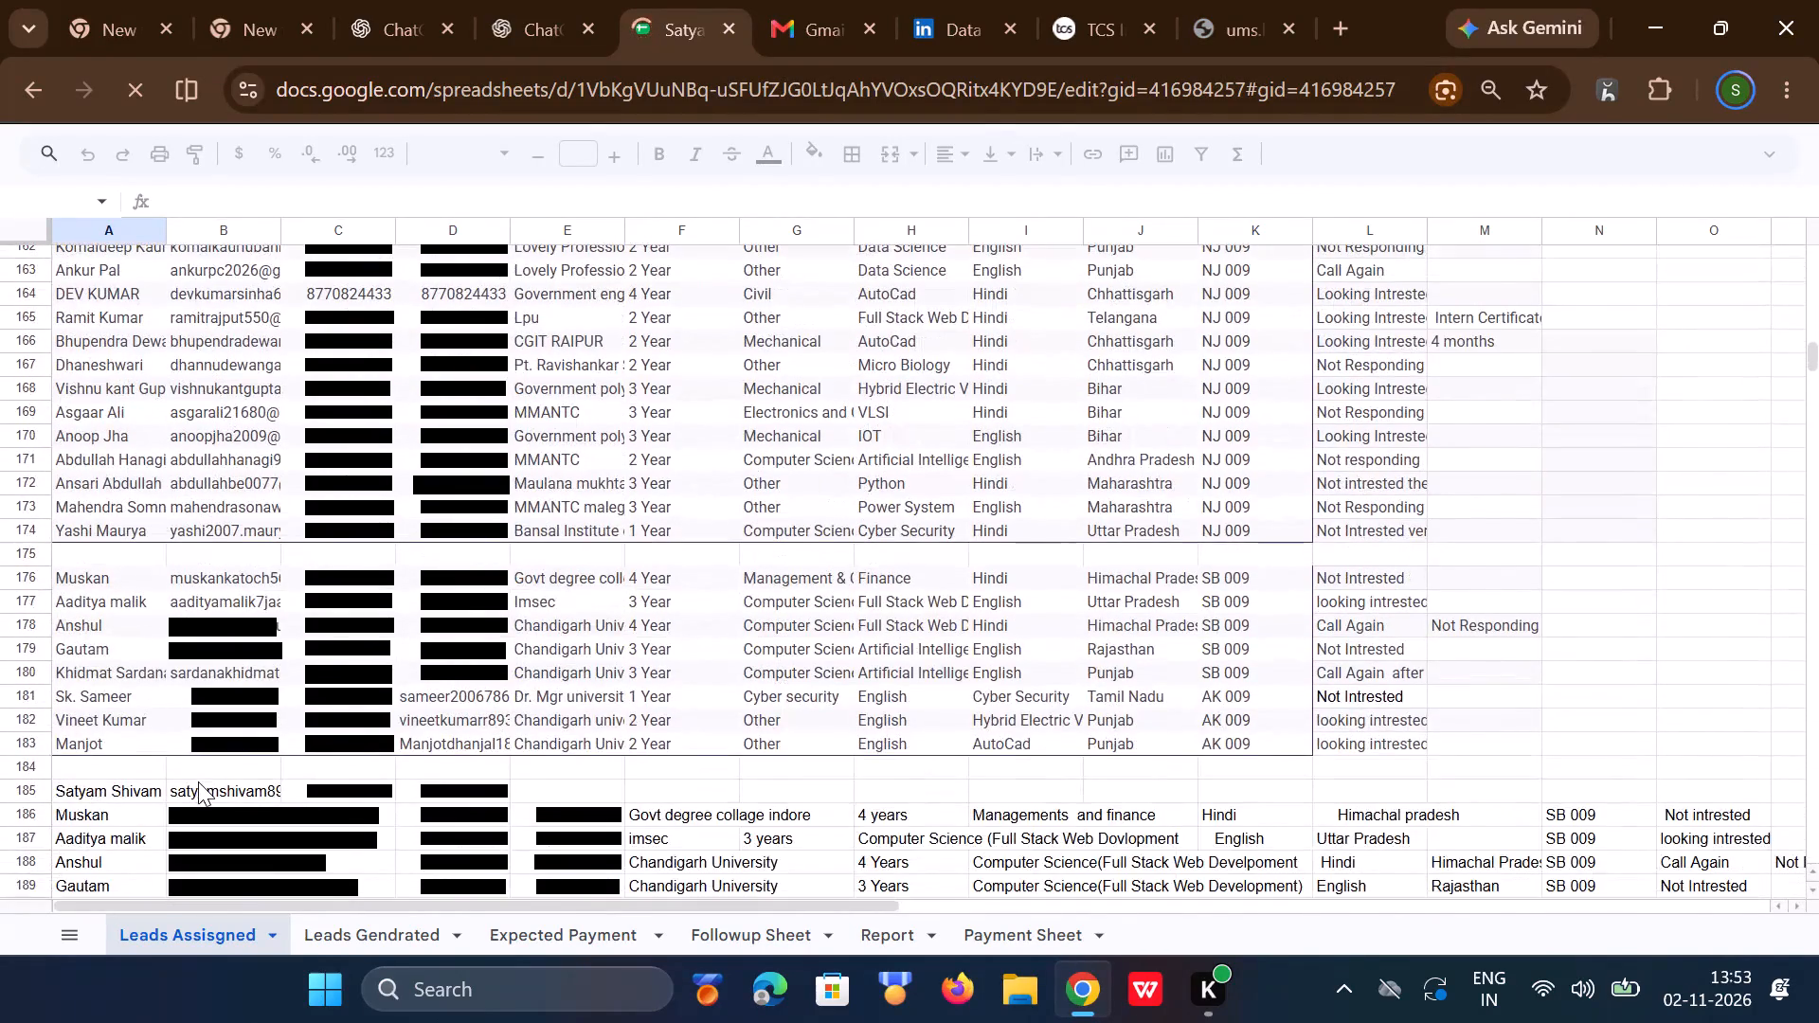
scroll(198, 781, down, 5)
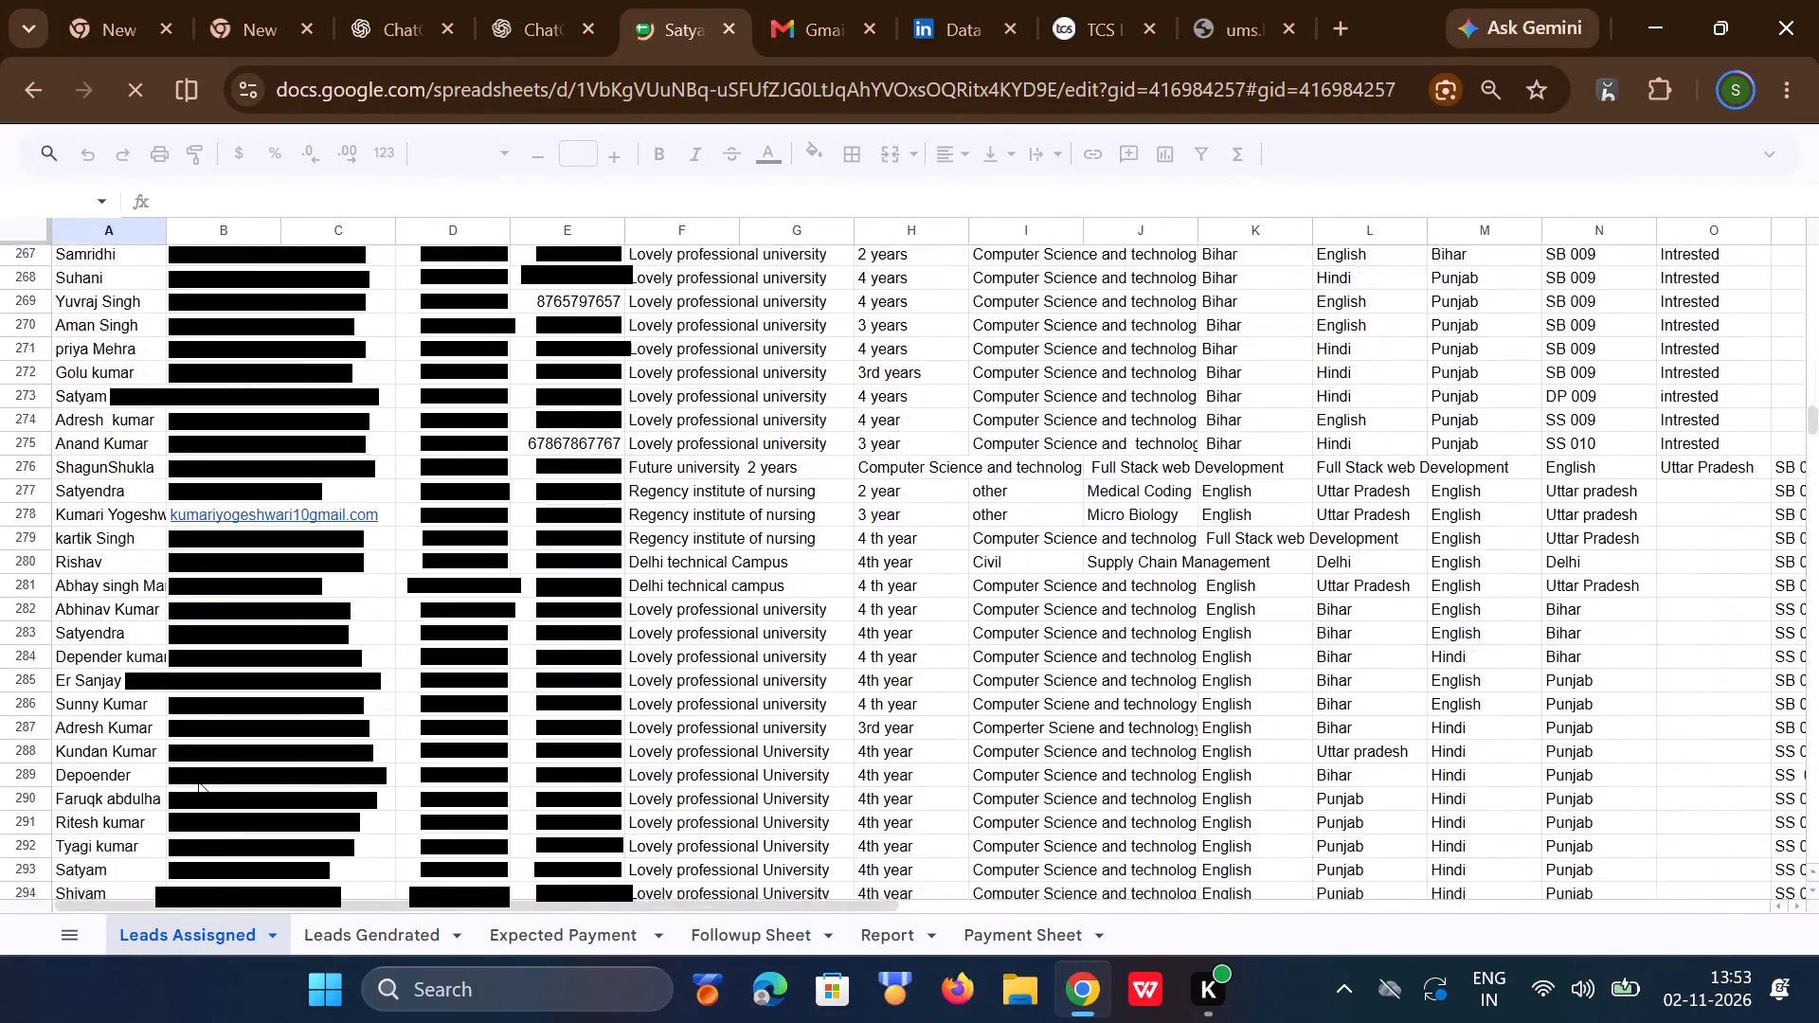
scroll(198, 781, right, 3)
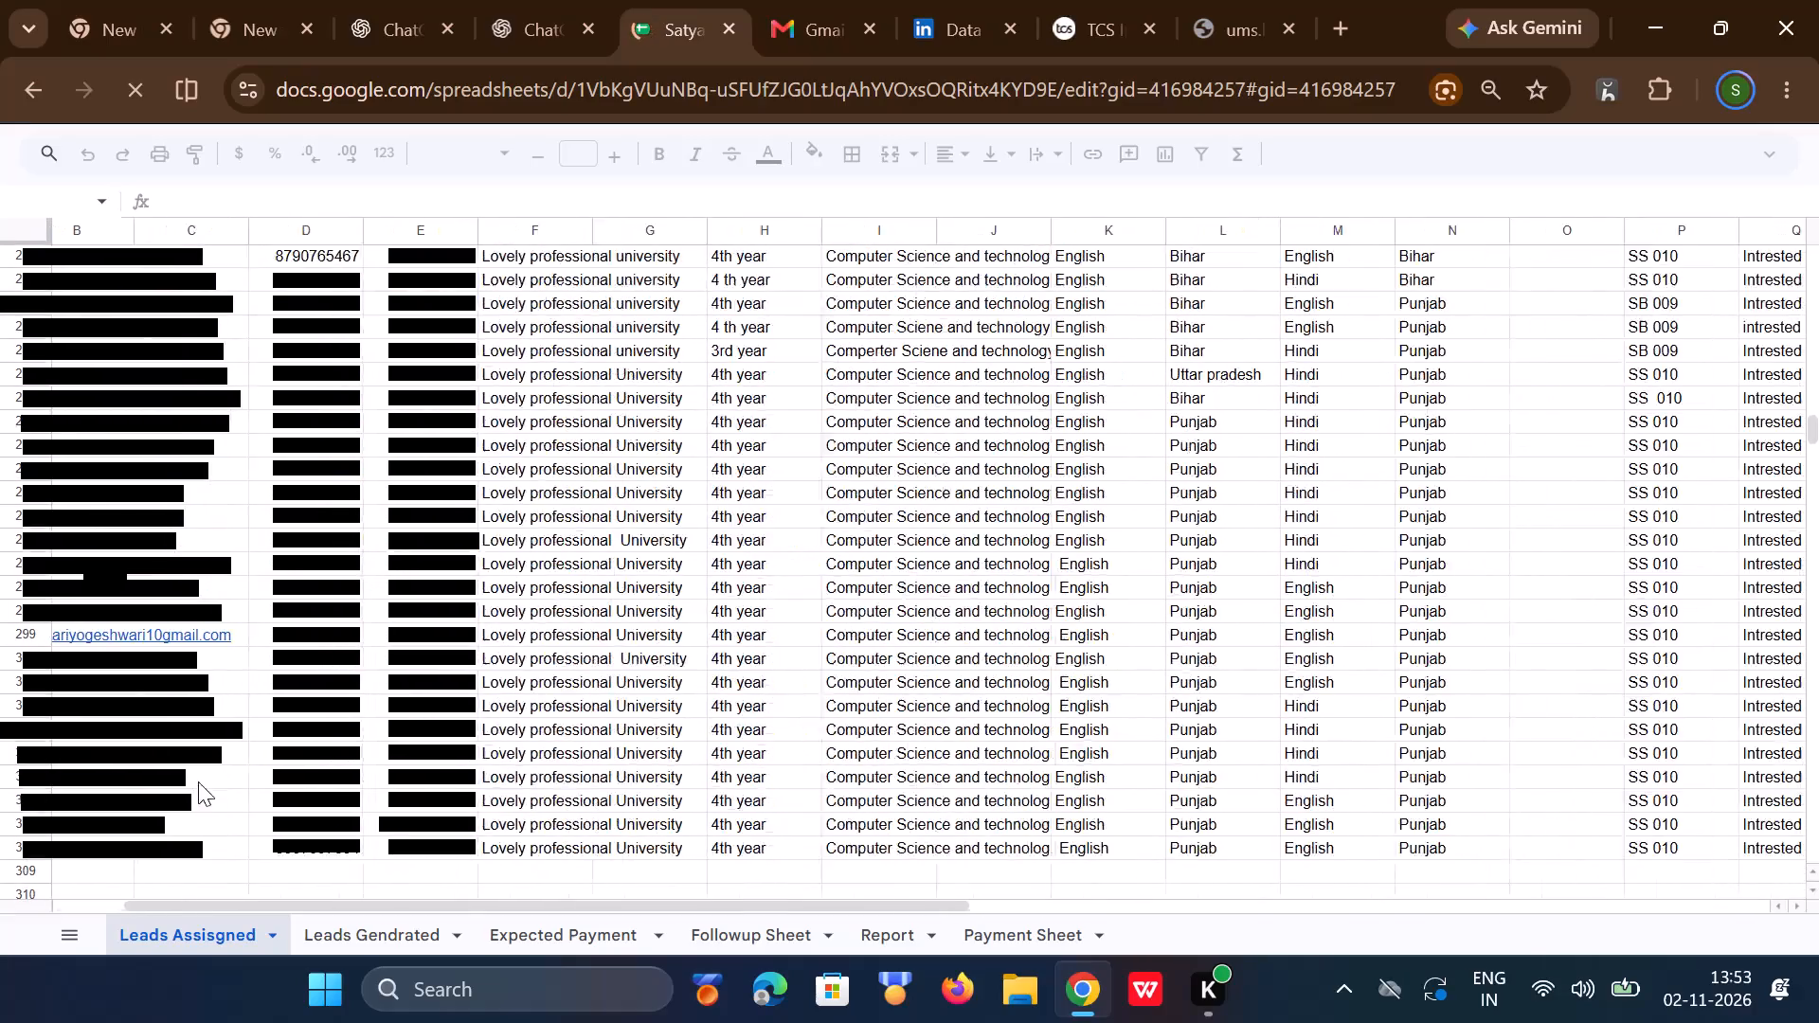
scroll(198, 781, right, 3)
scroll(198, 781, down, 1)
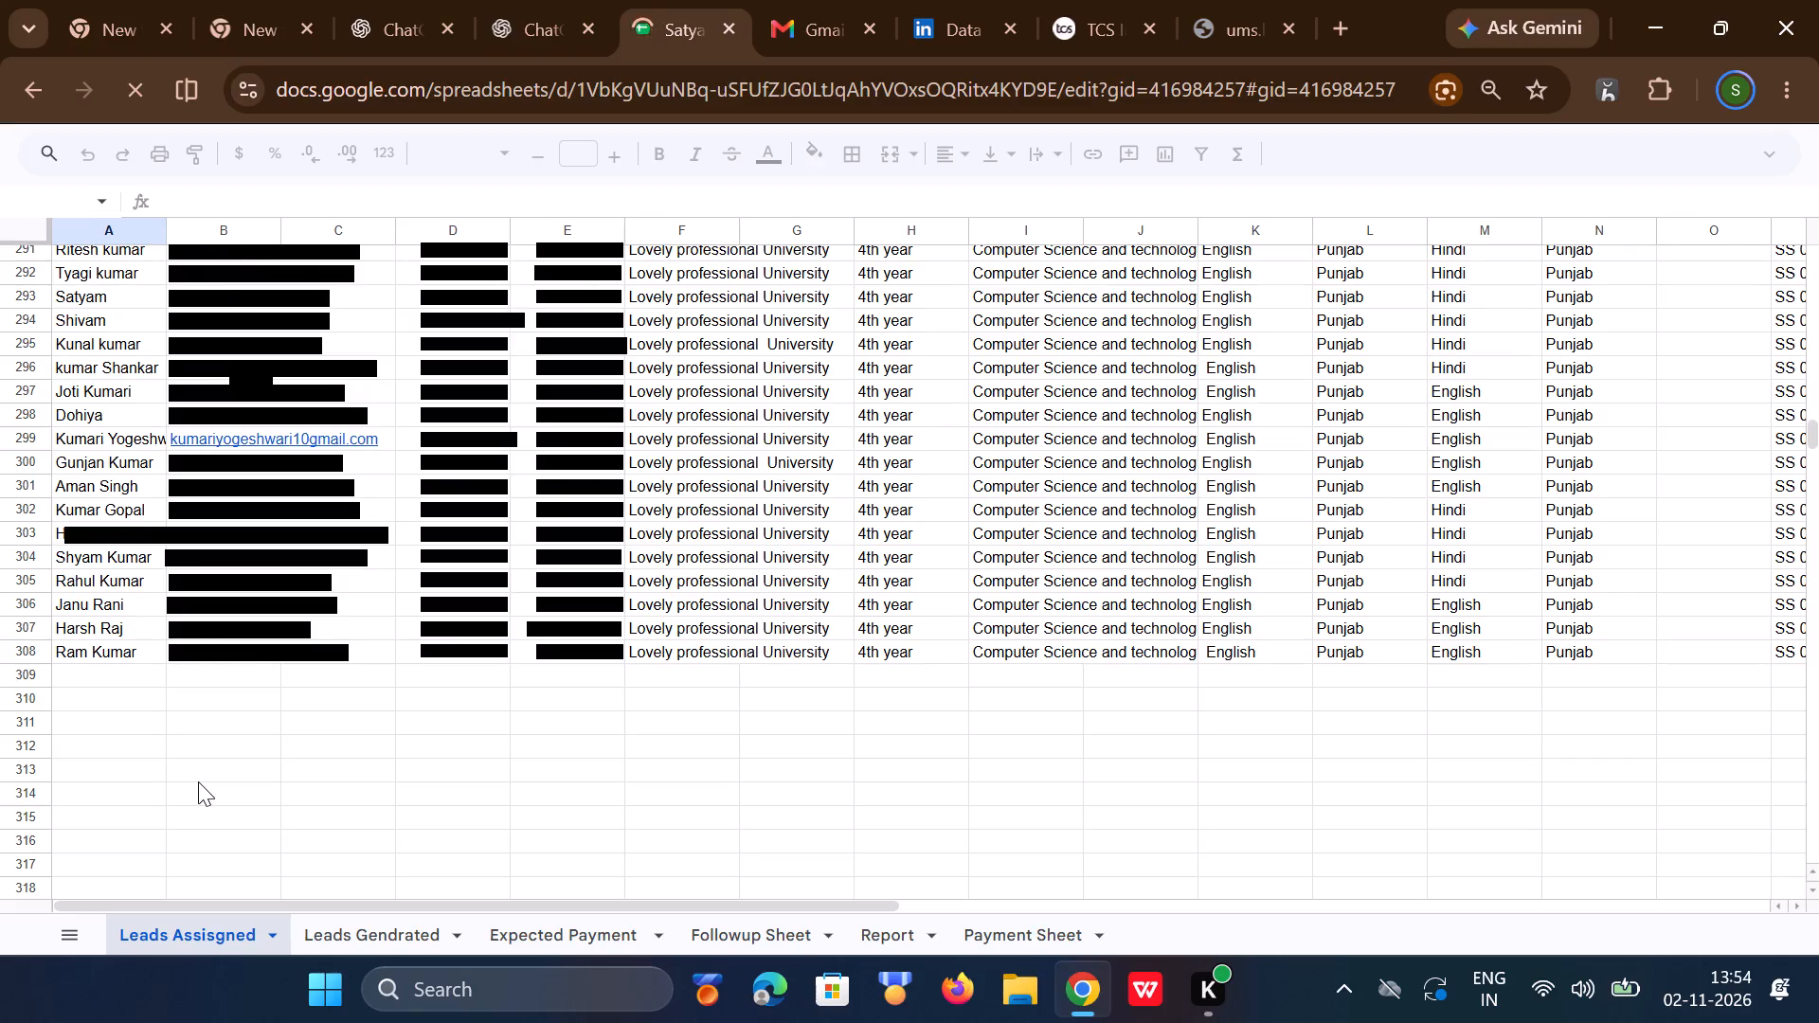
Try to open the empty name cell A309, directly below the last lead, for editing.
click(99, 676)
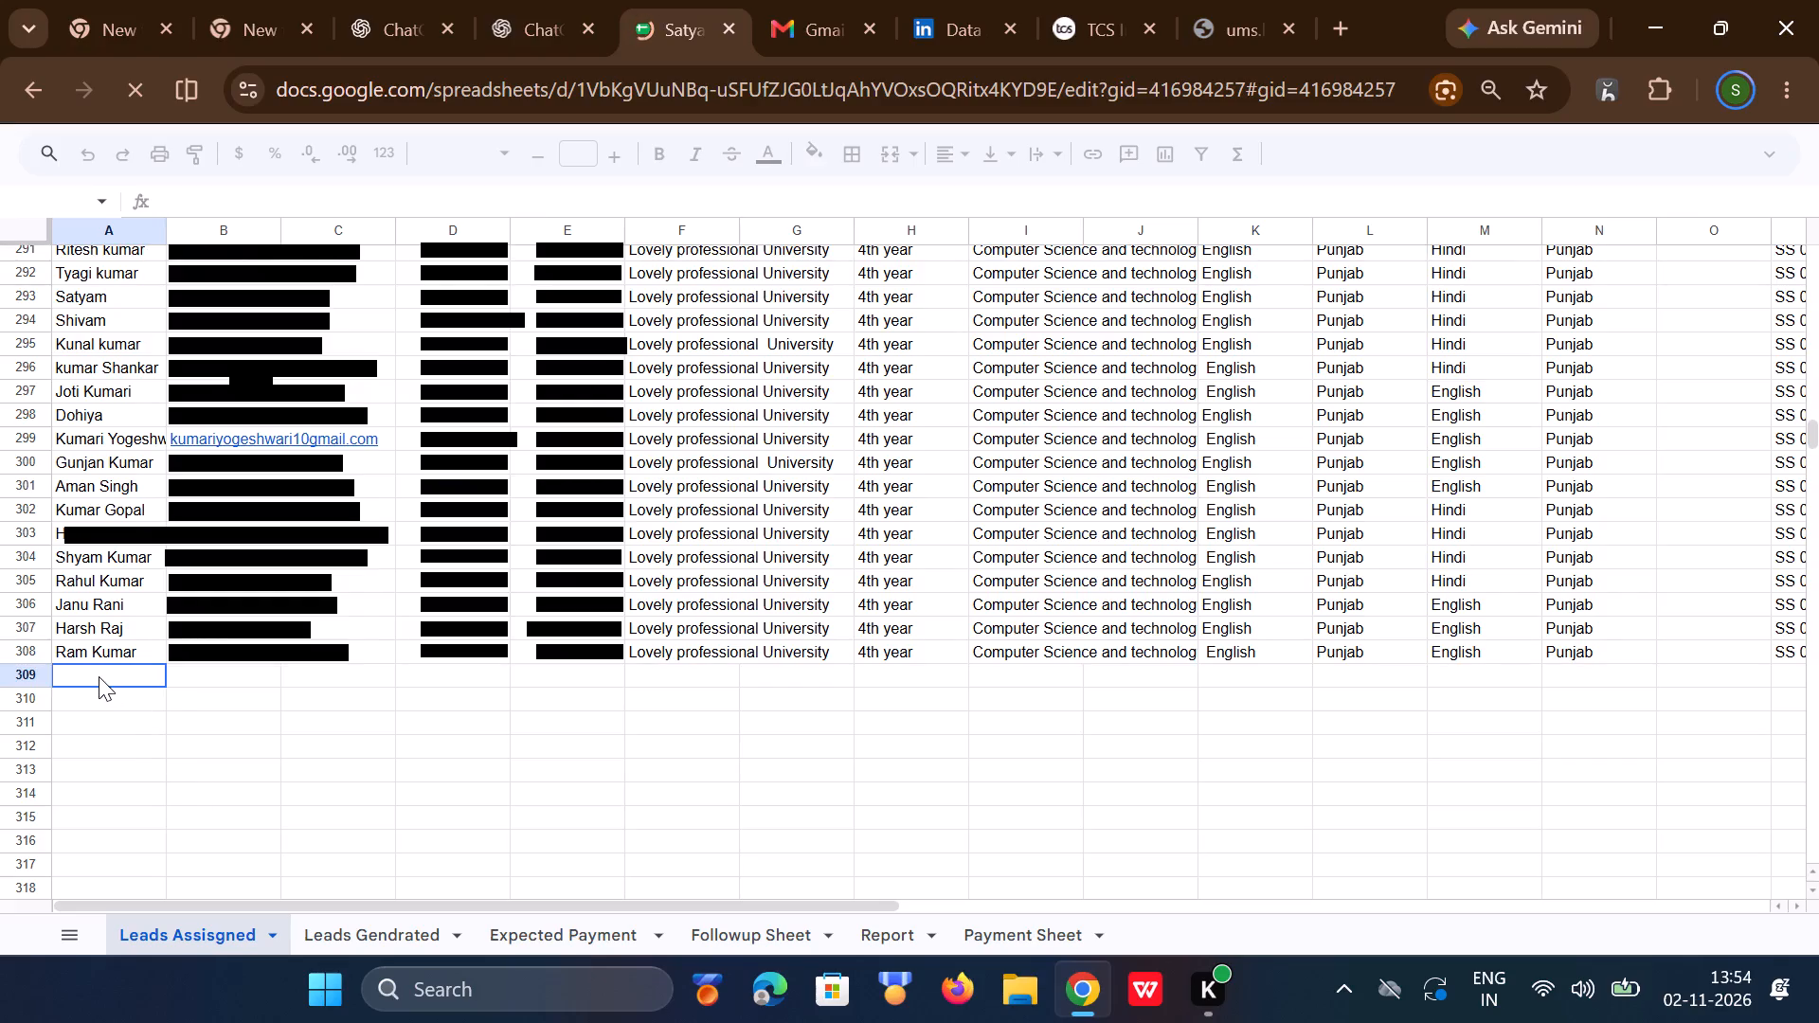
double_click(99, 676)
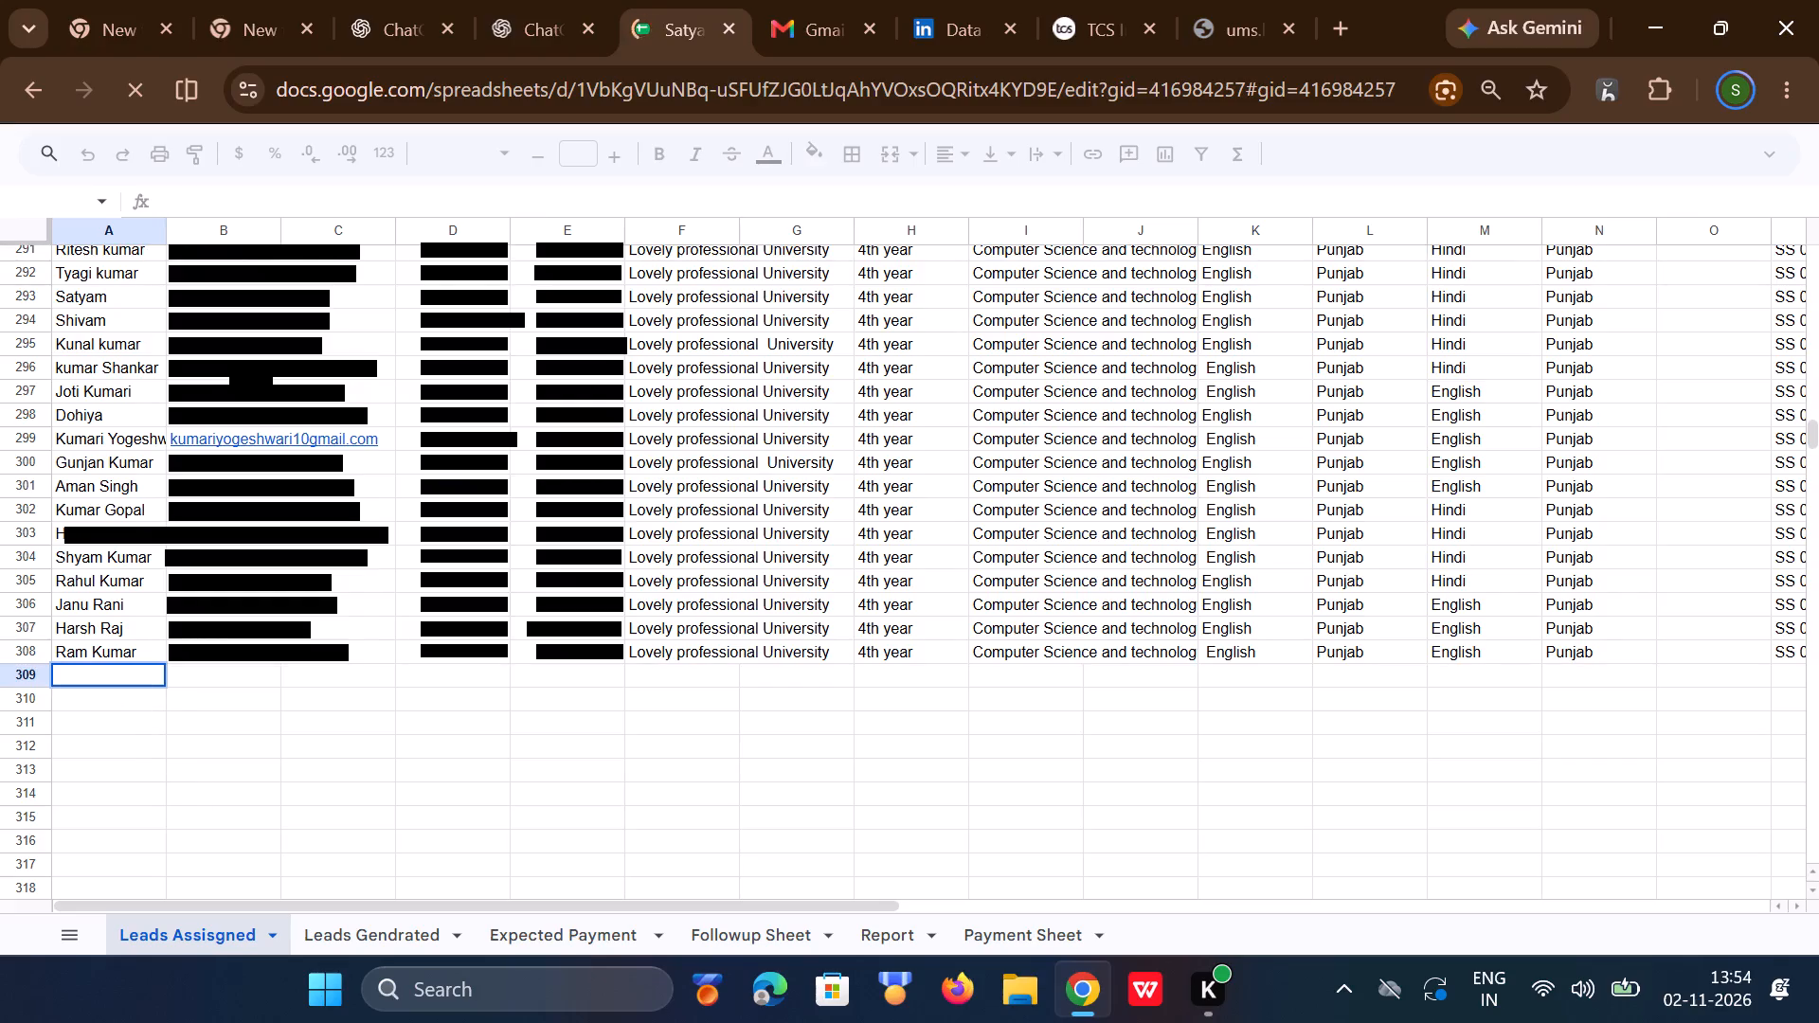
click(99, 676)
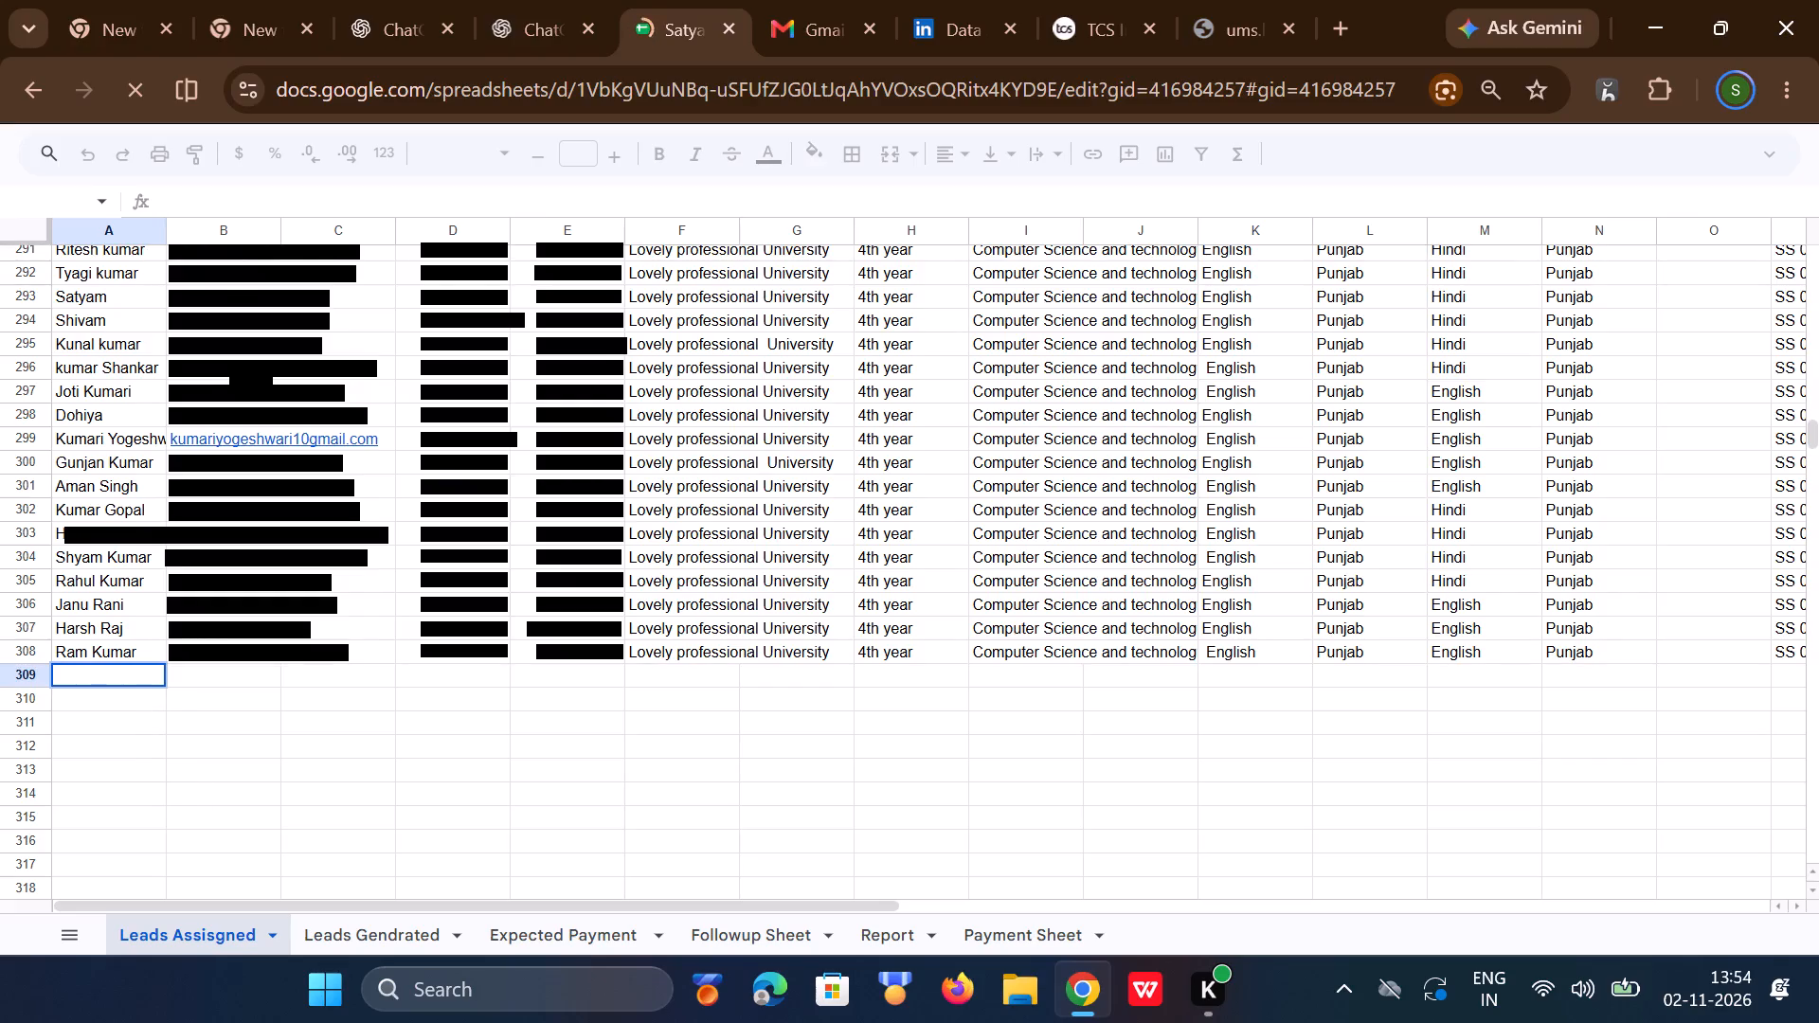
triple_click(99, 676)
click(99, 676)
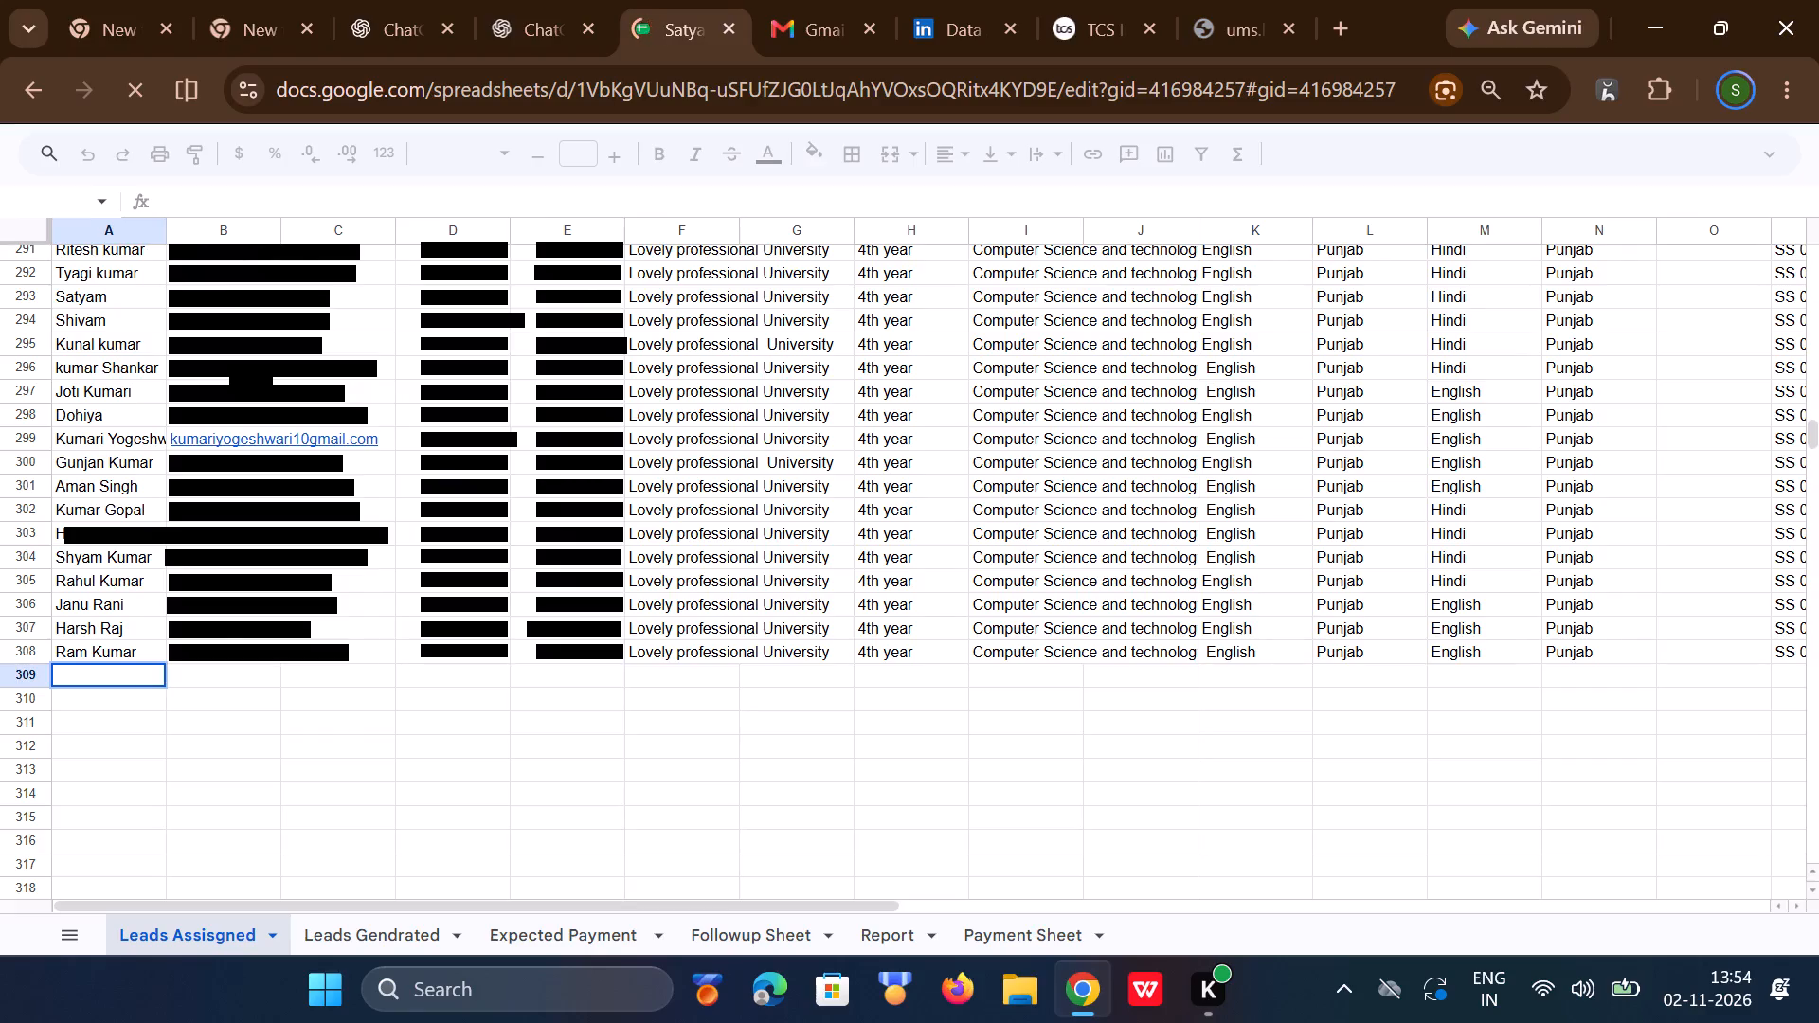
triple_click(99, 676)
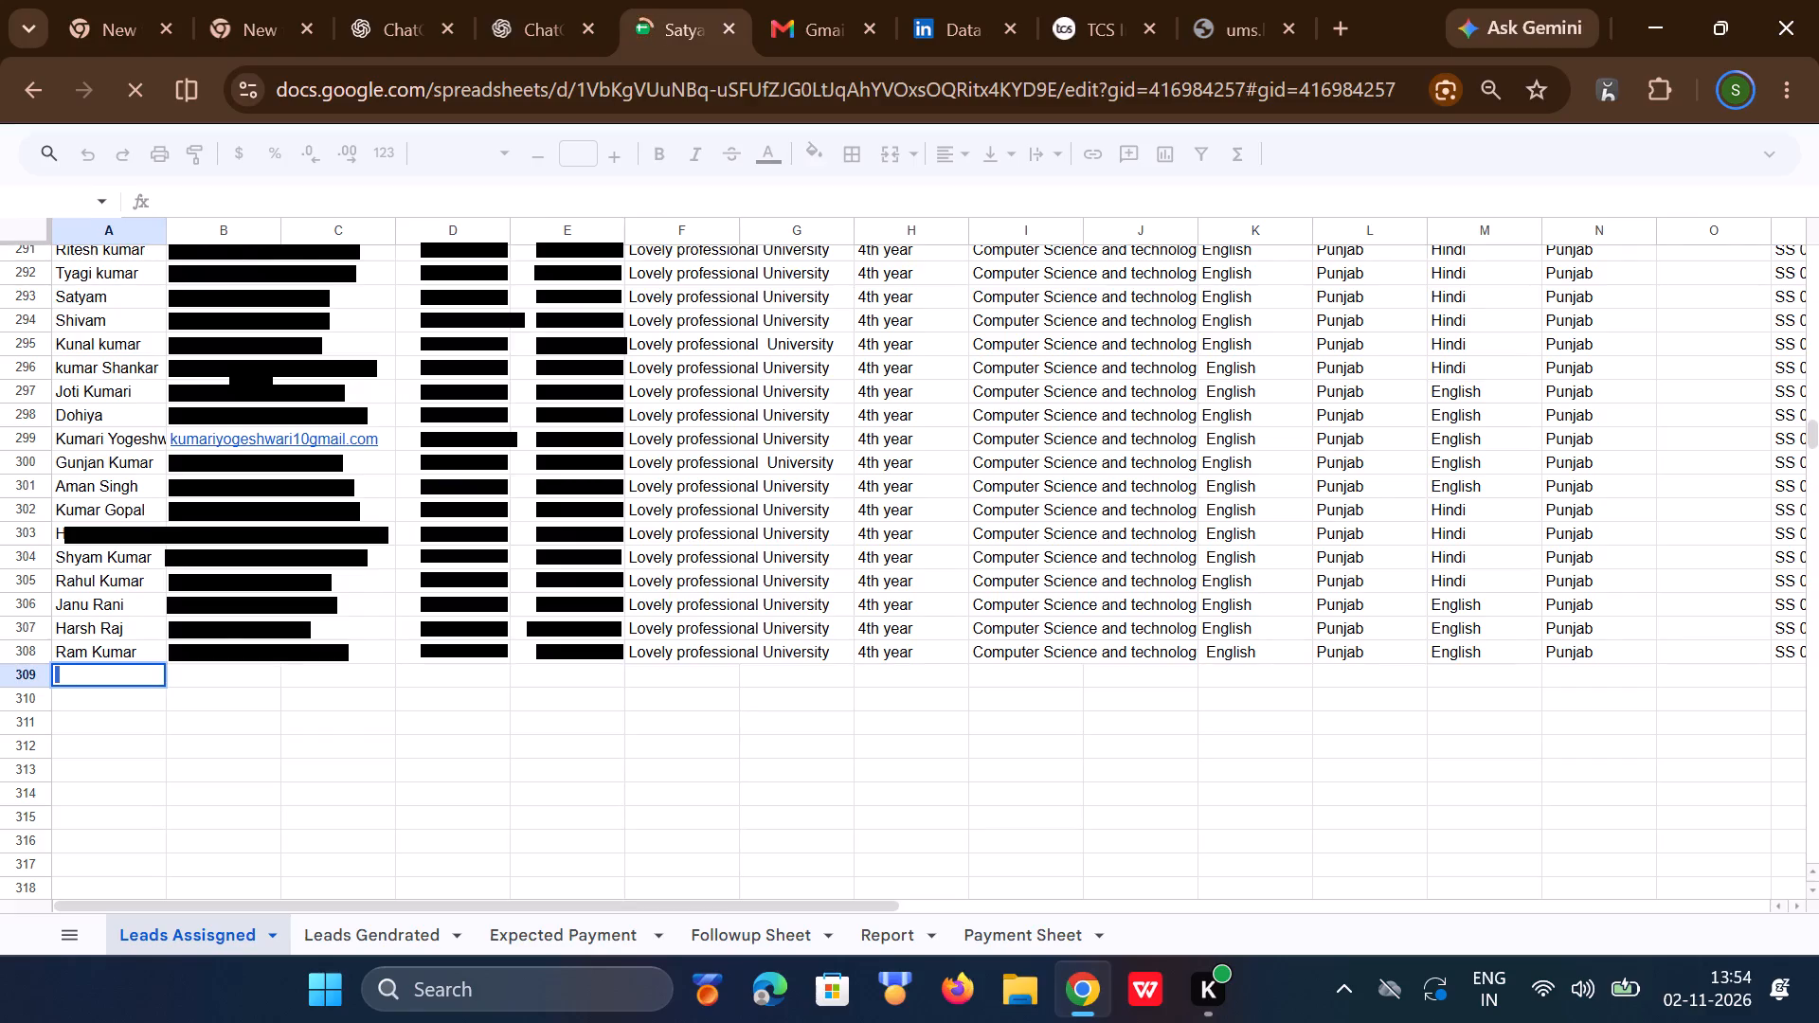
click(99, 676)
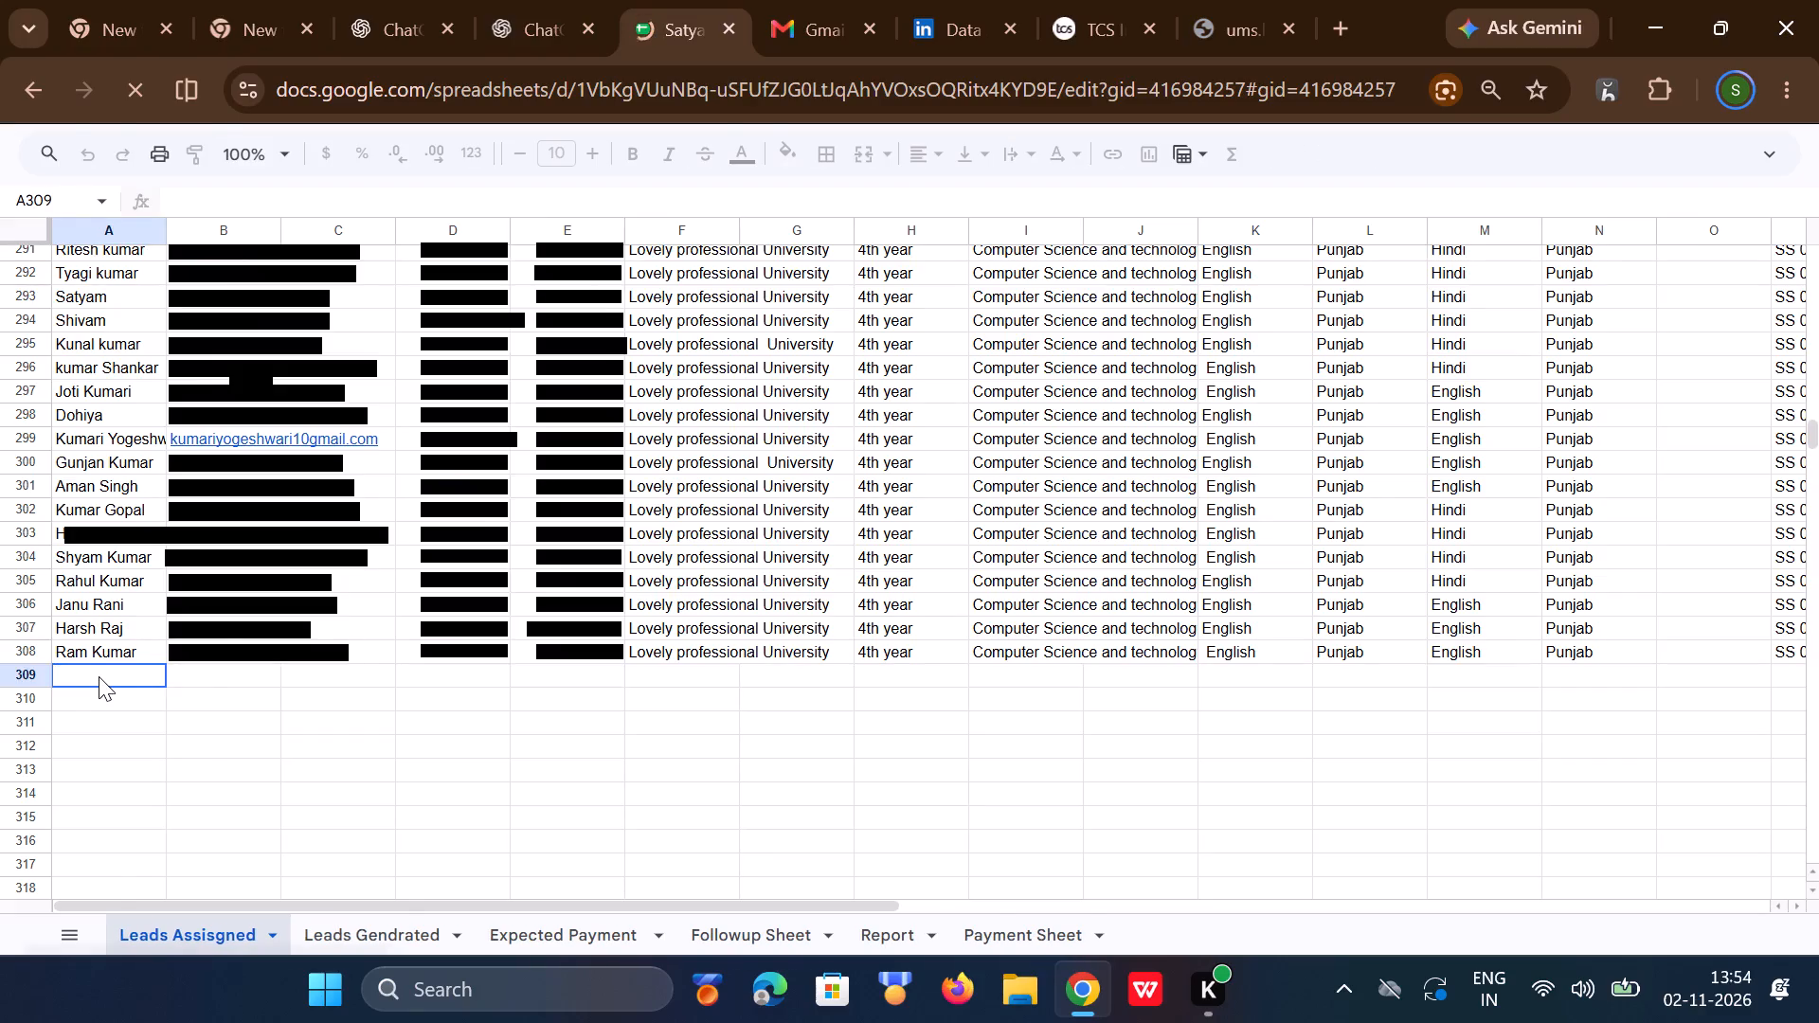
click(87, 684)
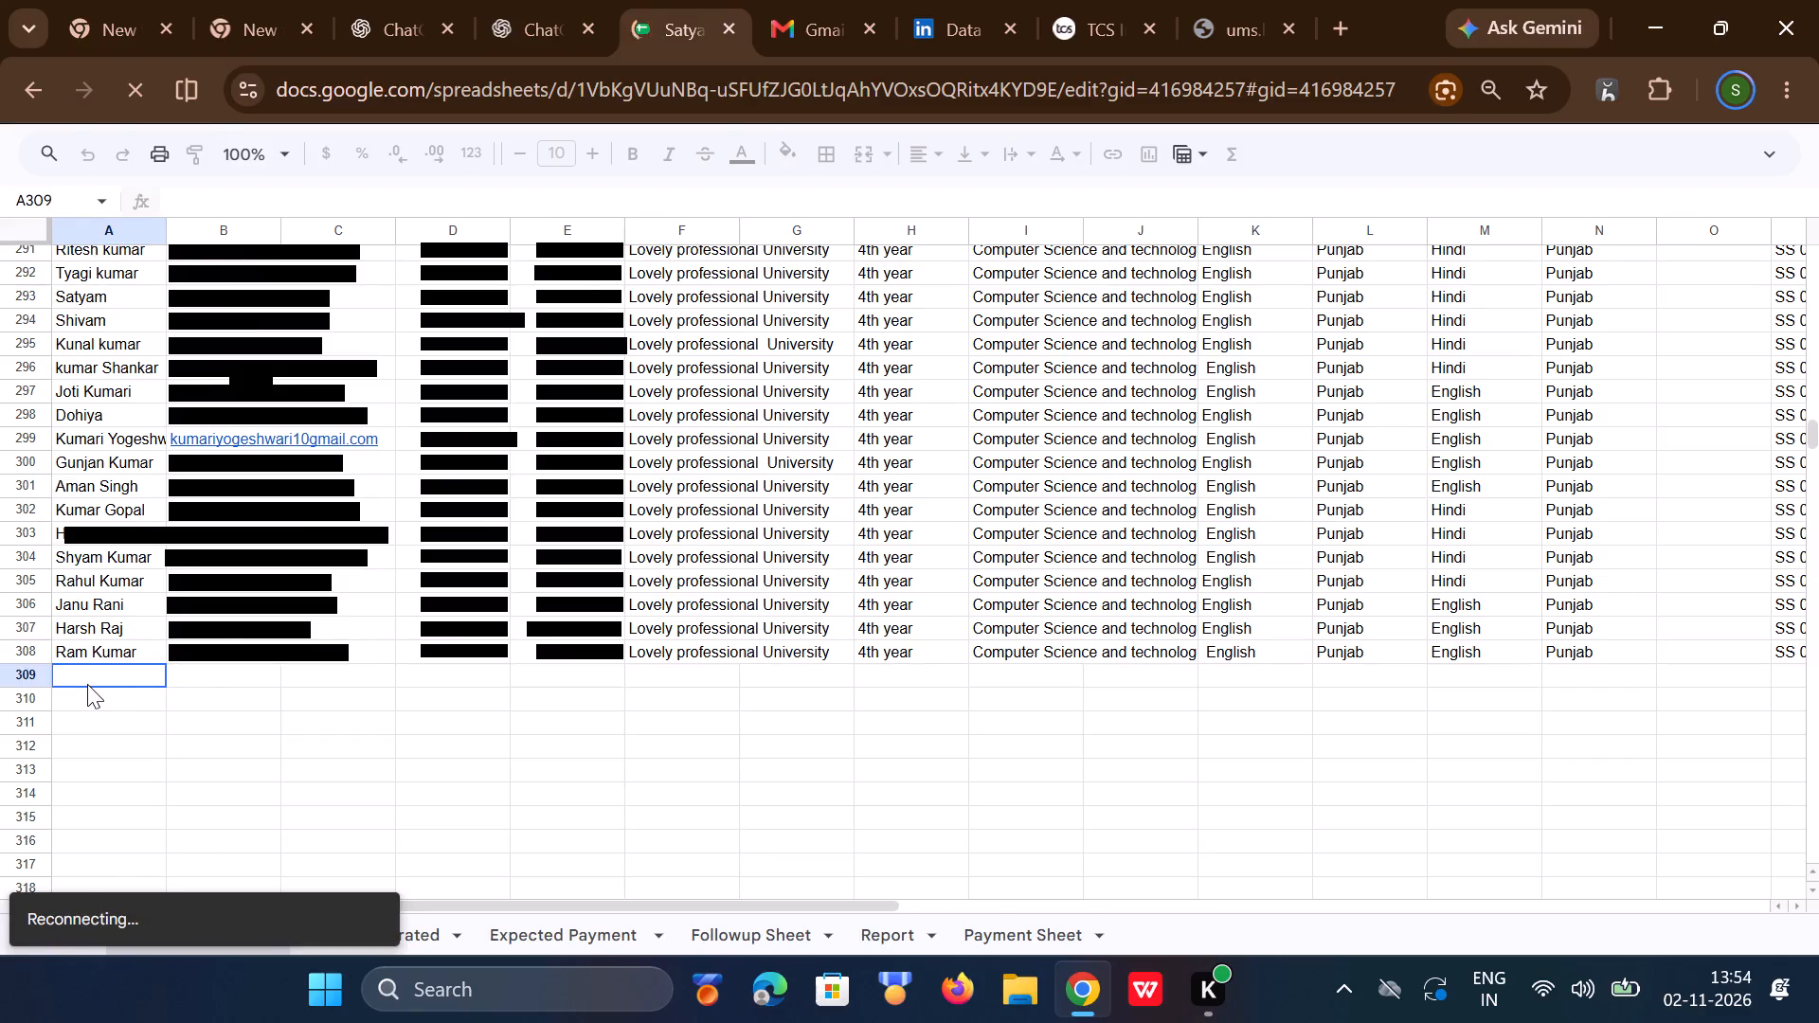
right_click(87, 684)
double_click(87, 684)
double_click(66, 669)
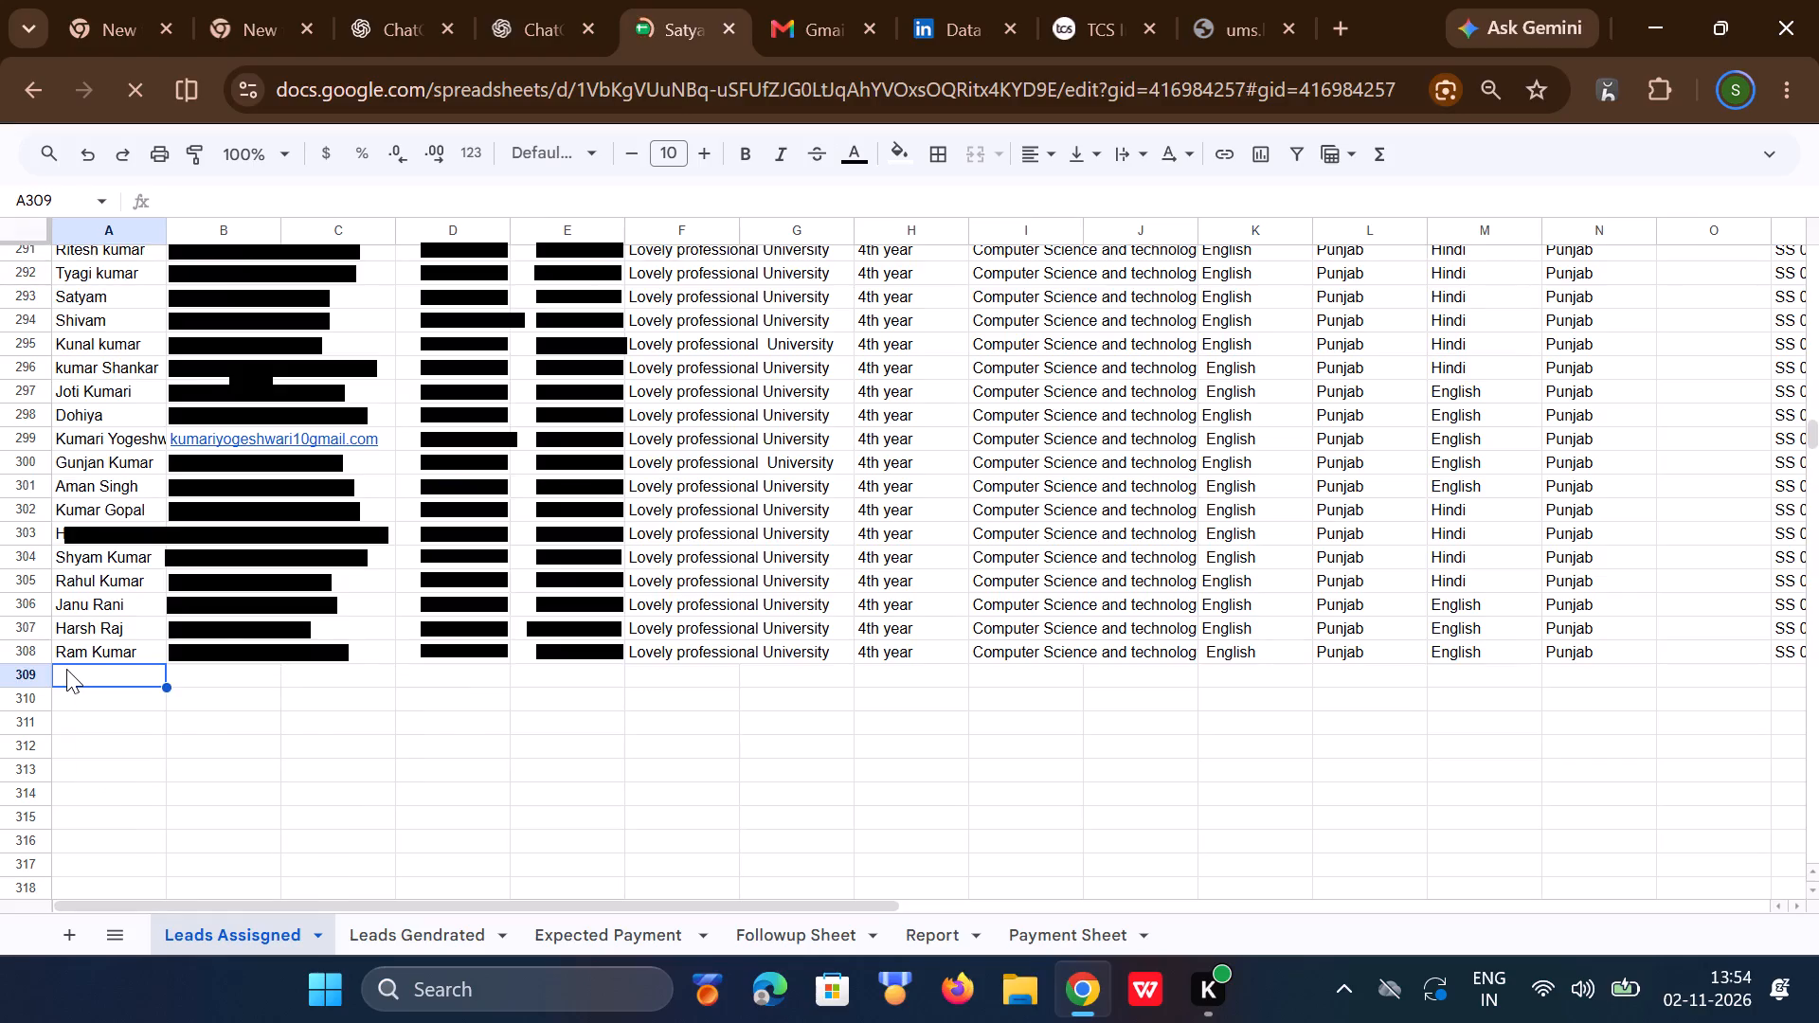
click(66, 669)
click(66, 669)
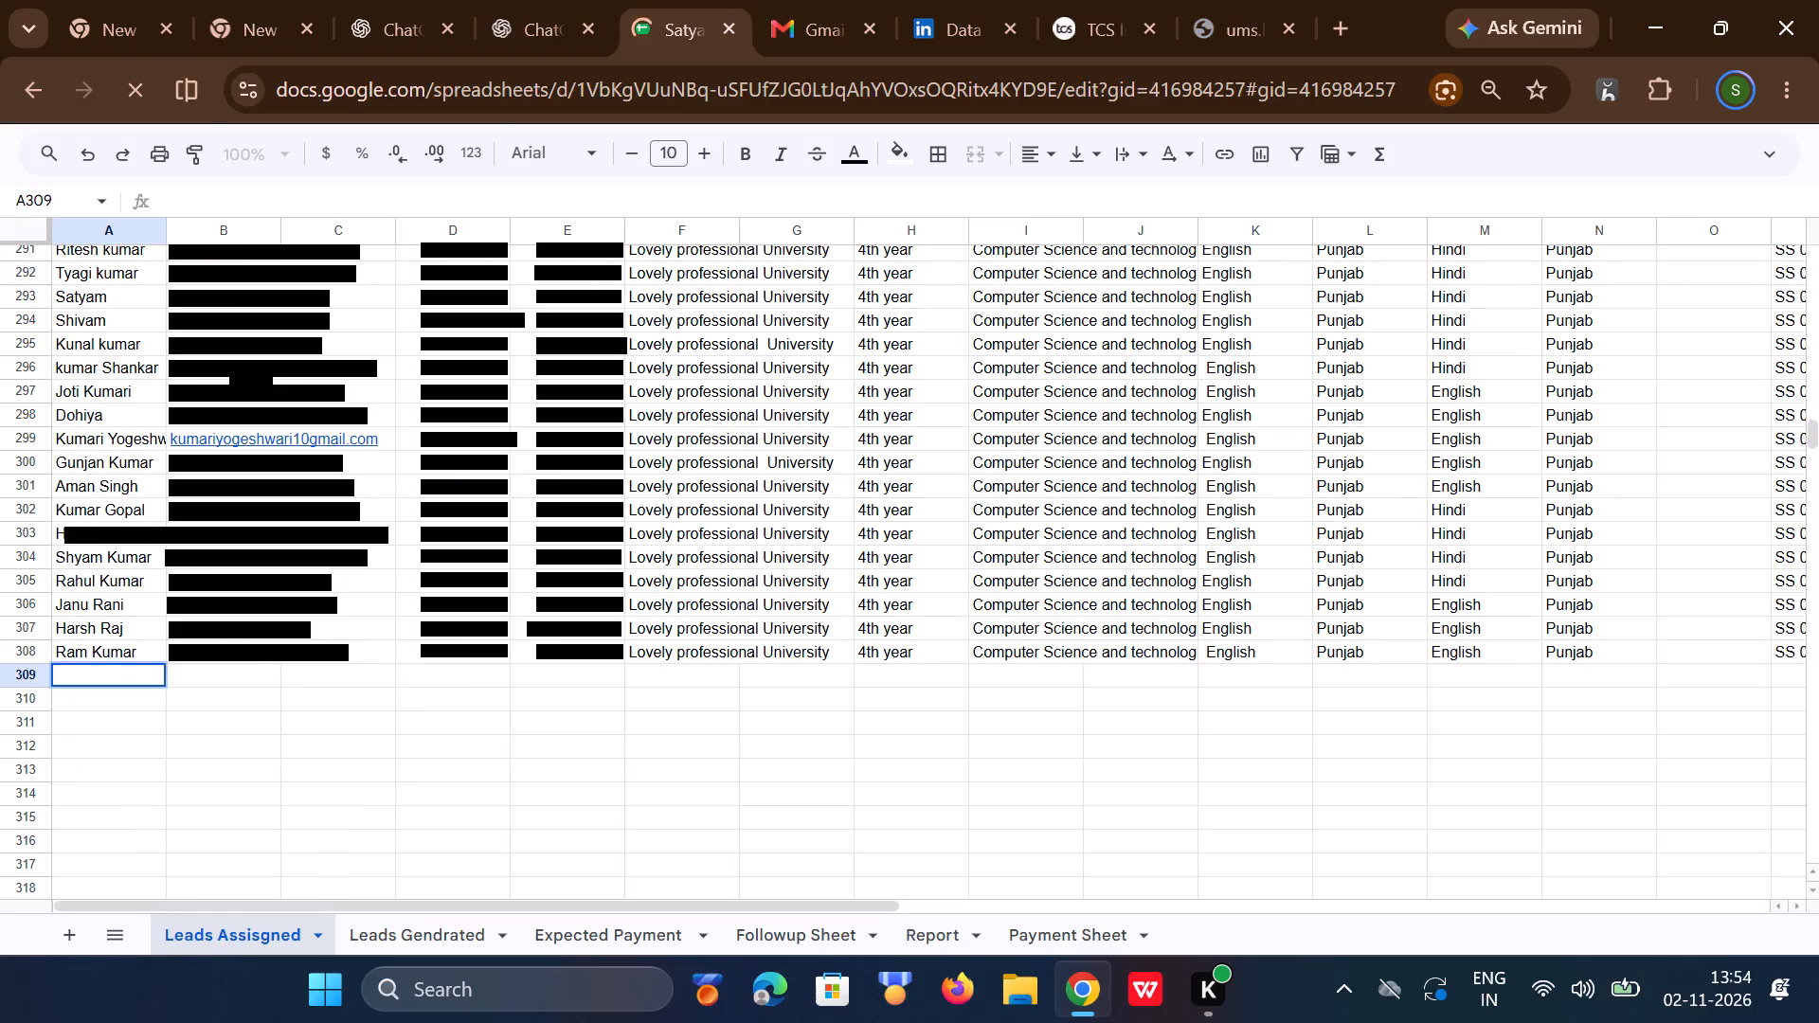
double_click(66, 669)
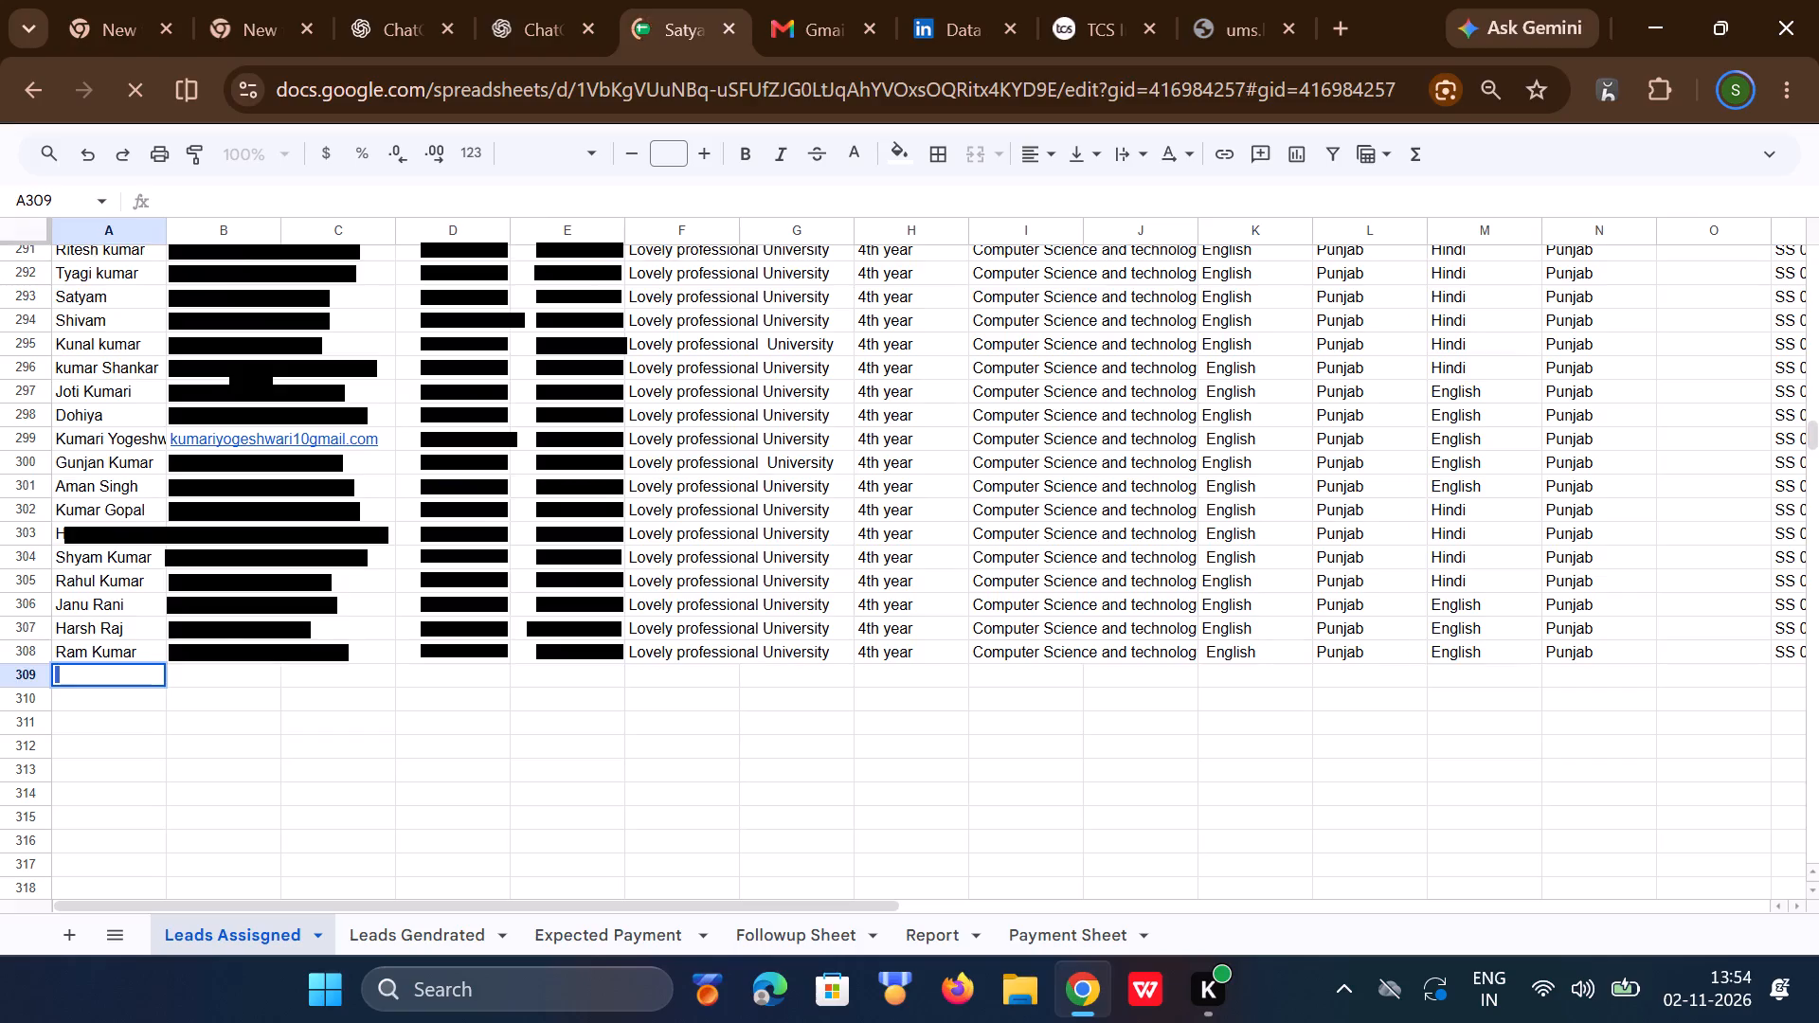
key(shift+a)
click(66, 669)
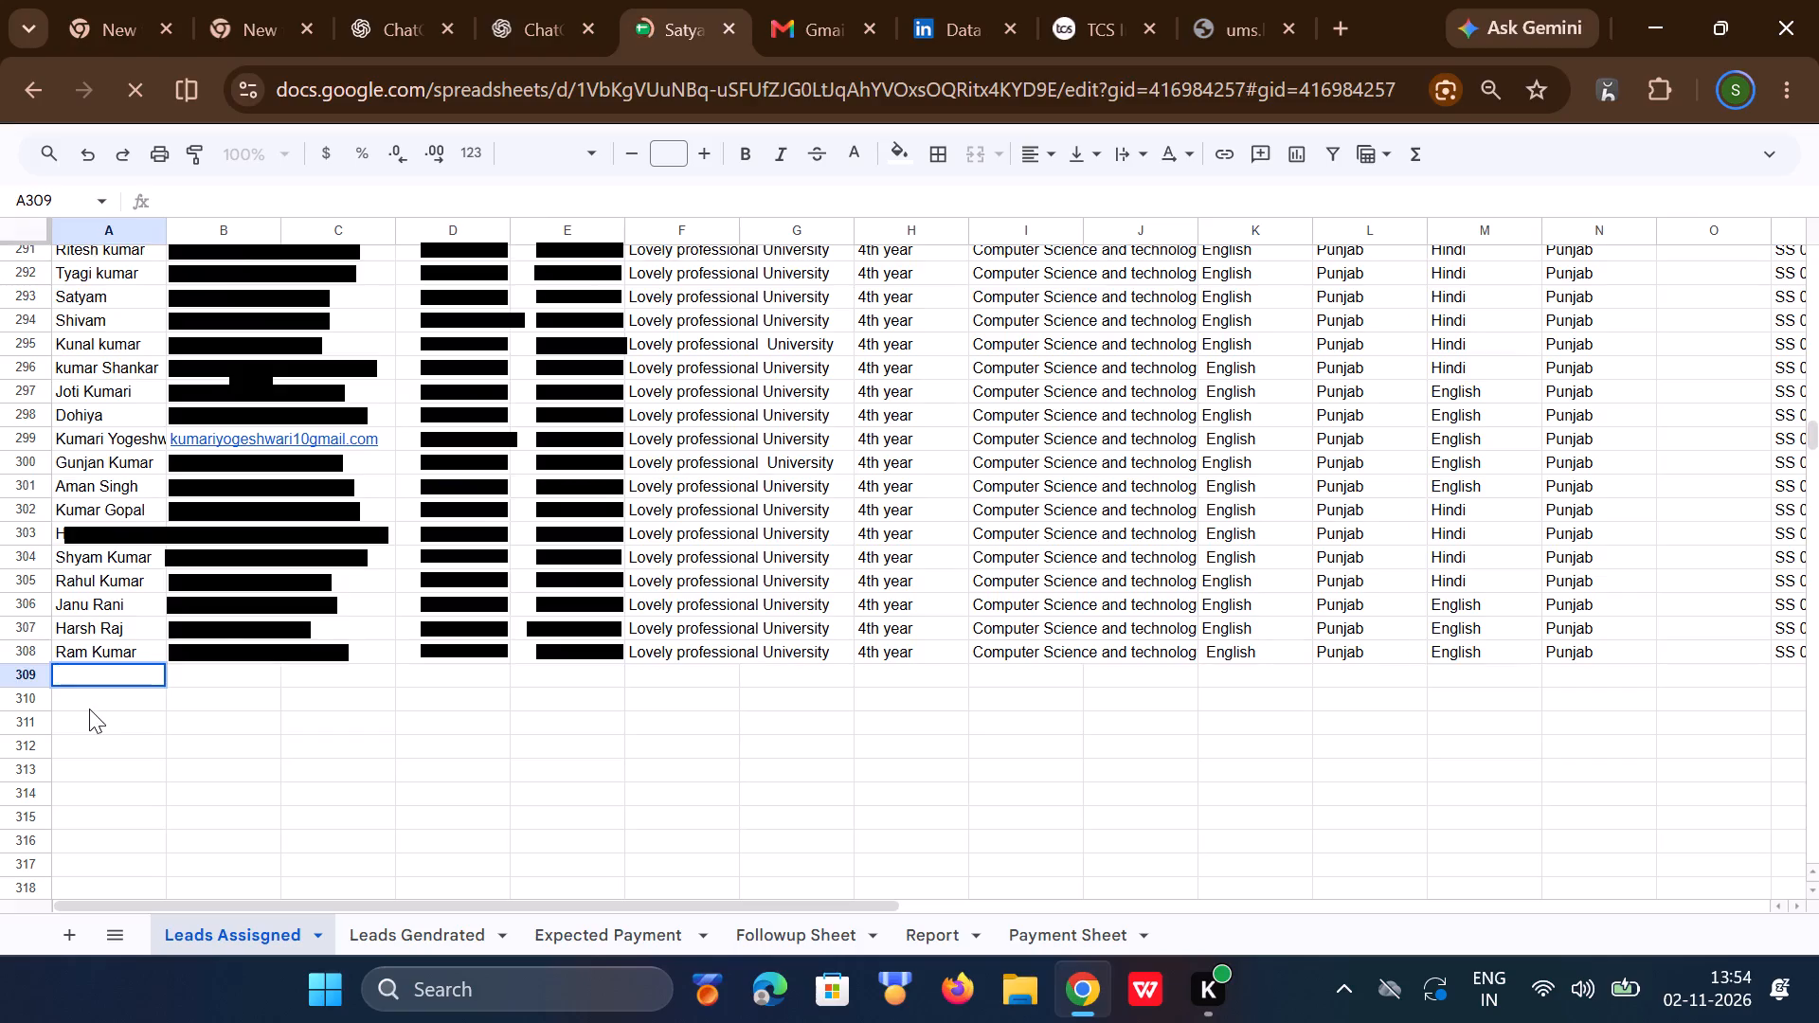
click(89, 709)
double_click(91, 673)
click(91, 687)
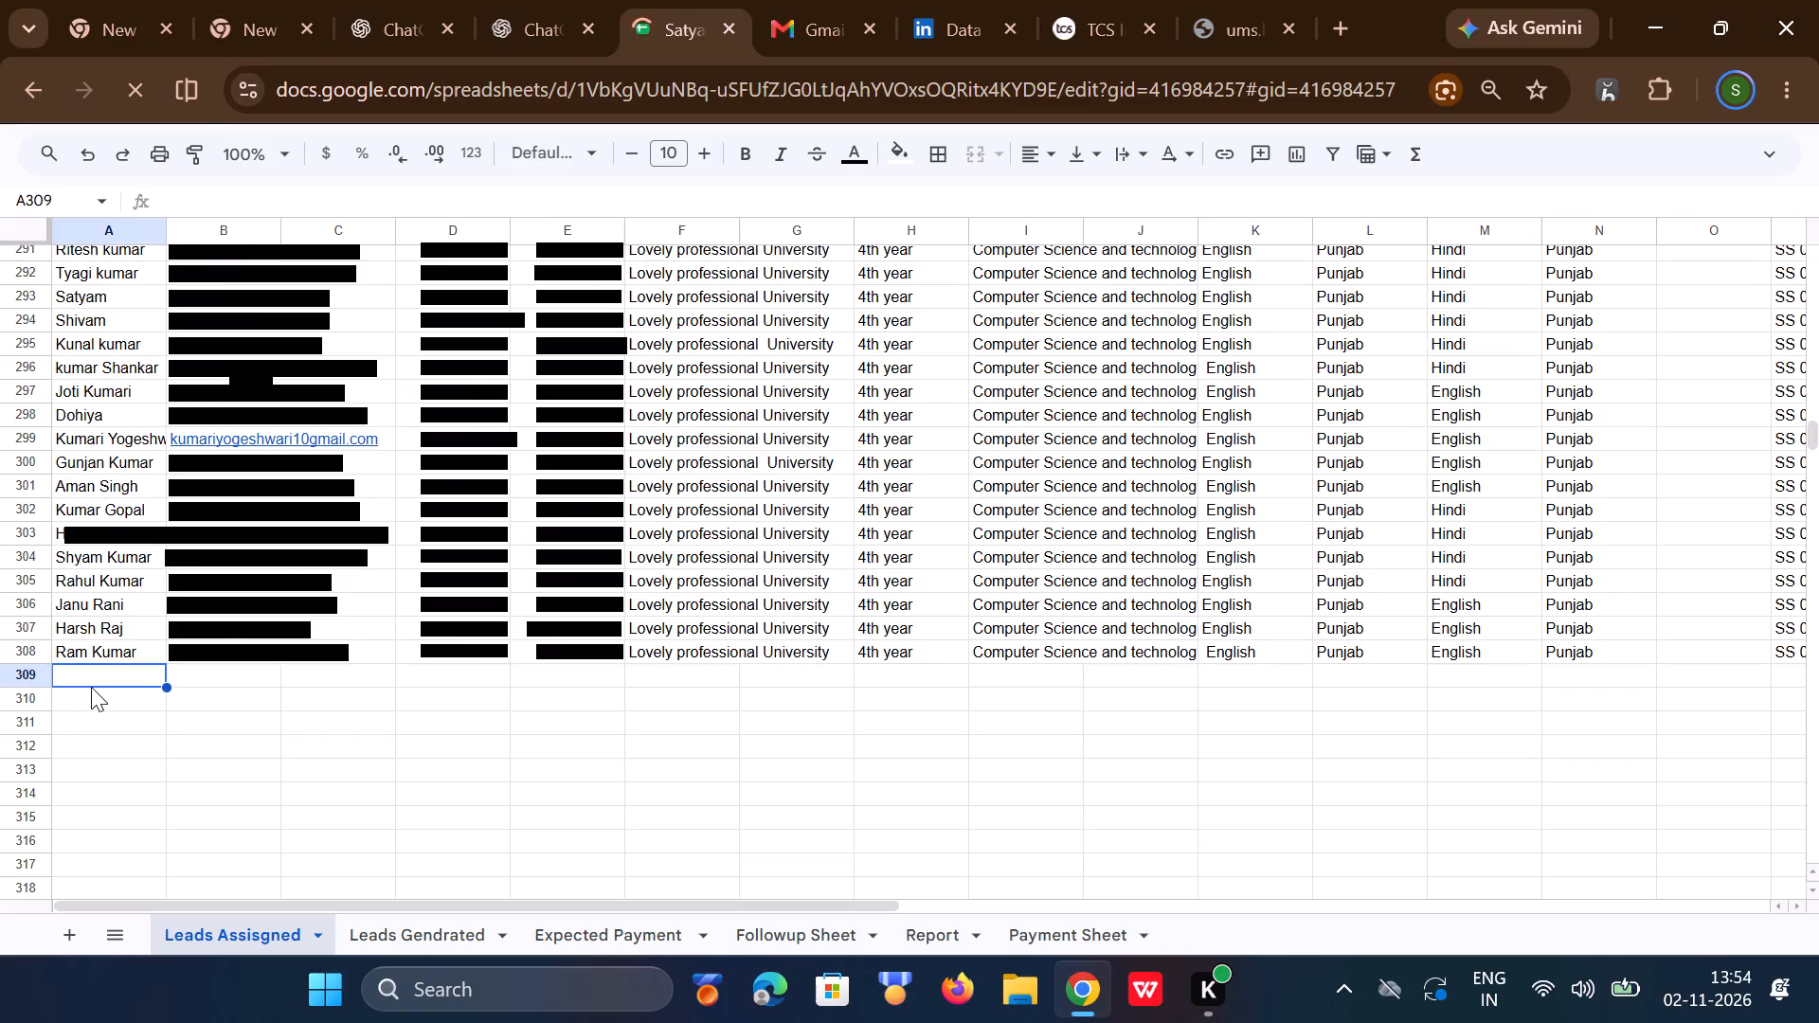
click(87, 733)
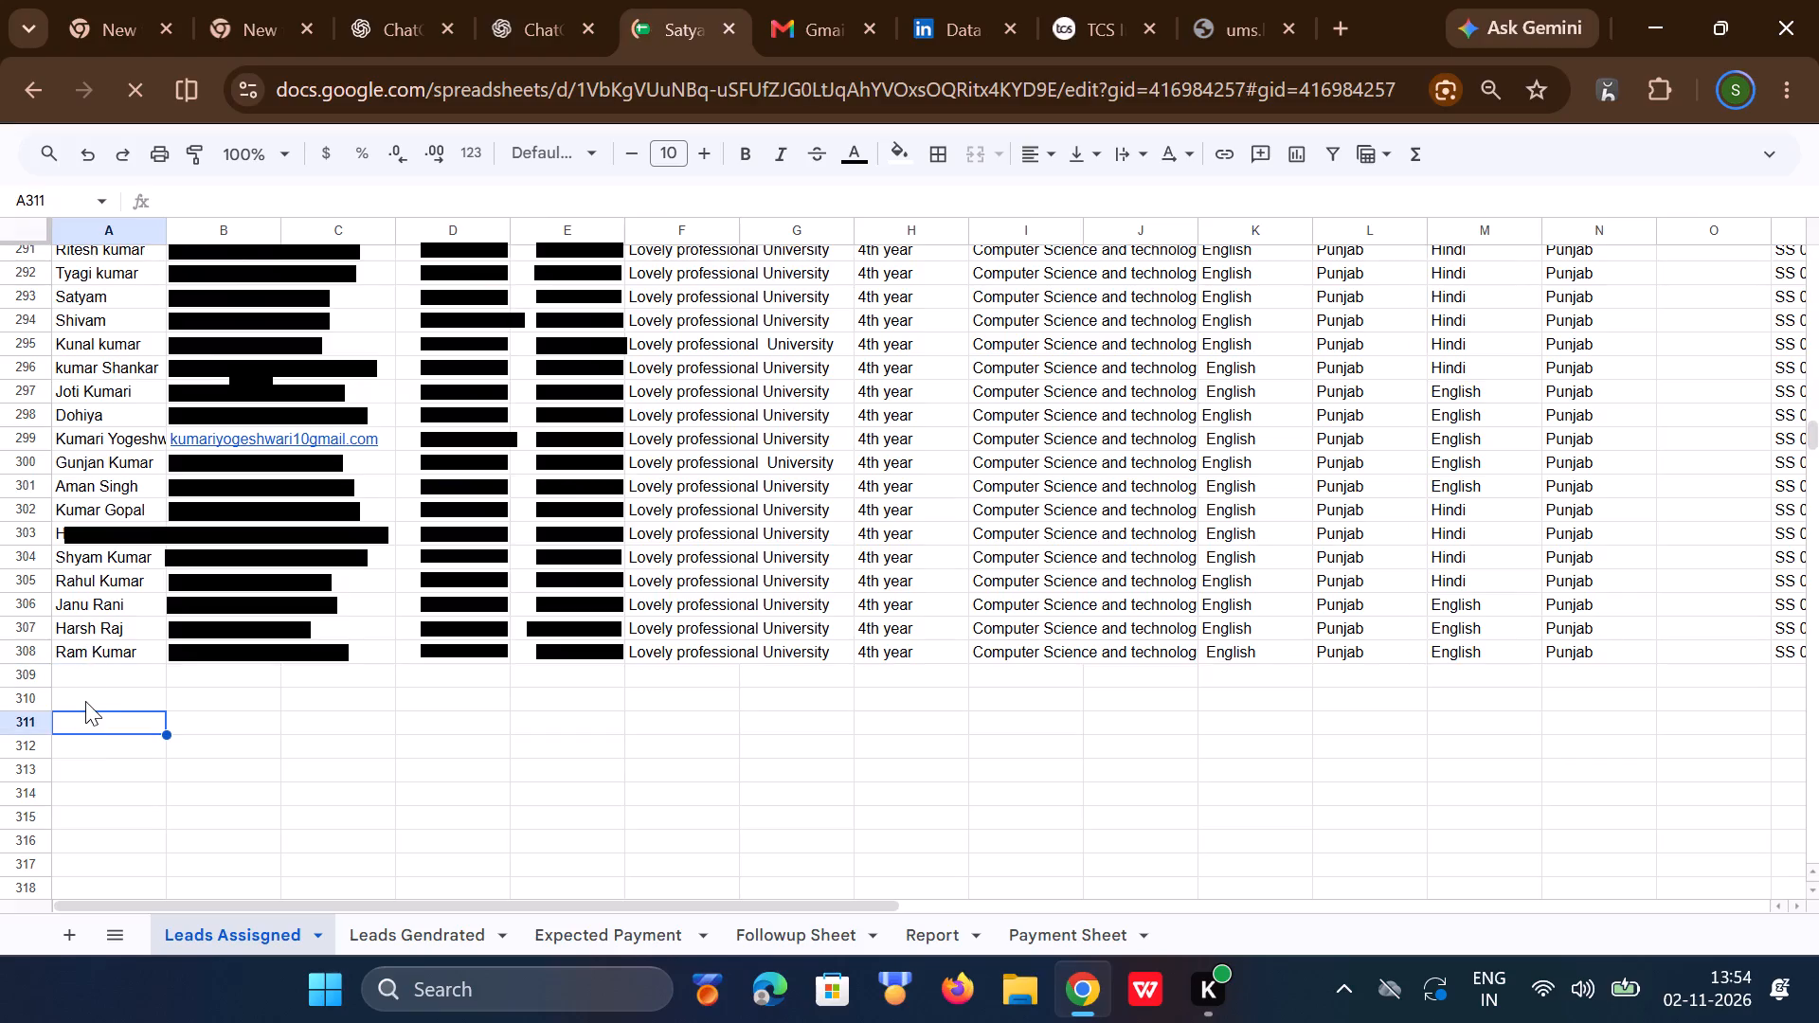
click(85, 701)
Enter a new lead's name in cell A309 of the Leads Assisgned sheet, beginning with "Saty".
click(97, 668)
double_click(97, 668)
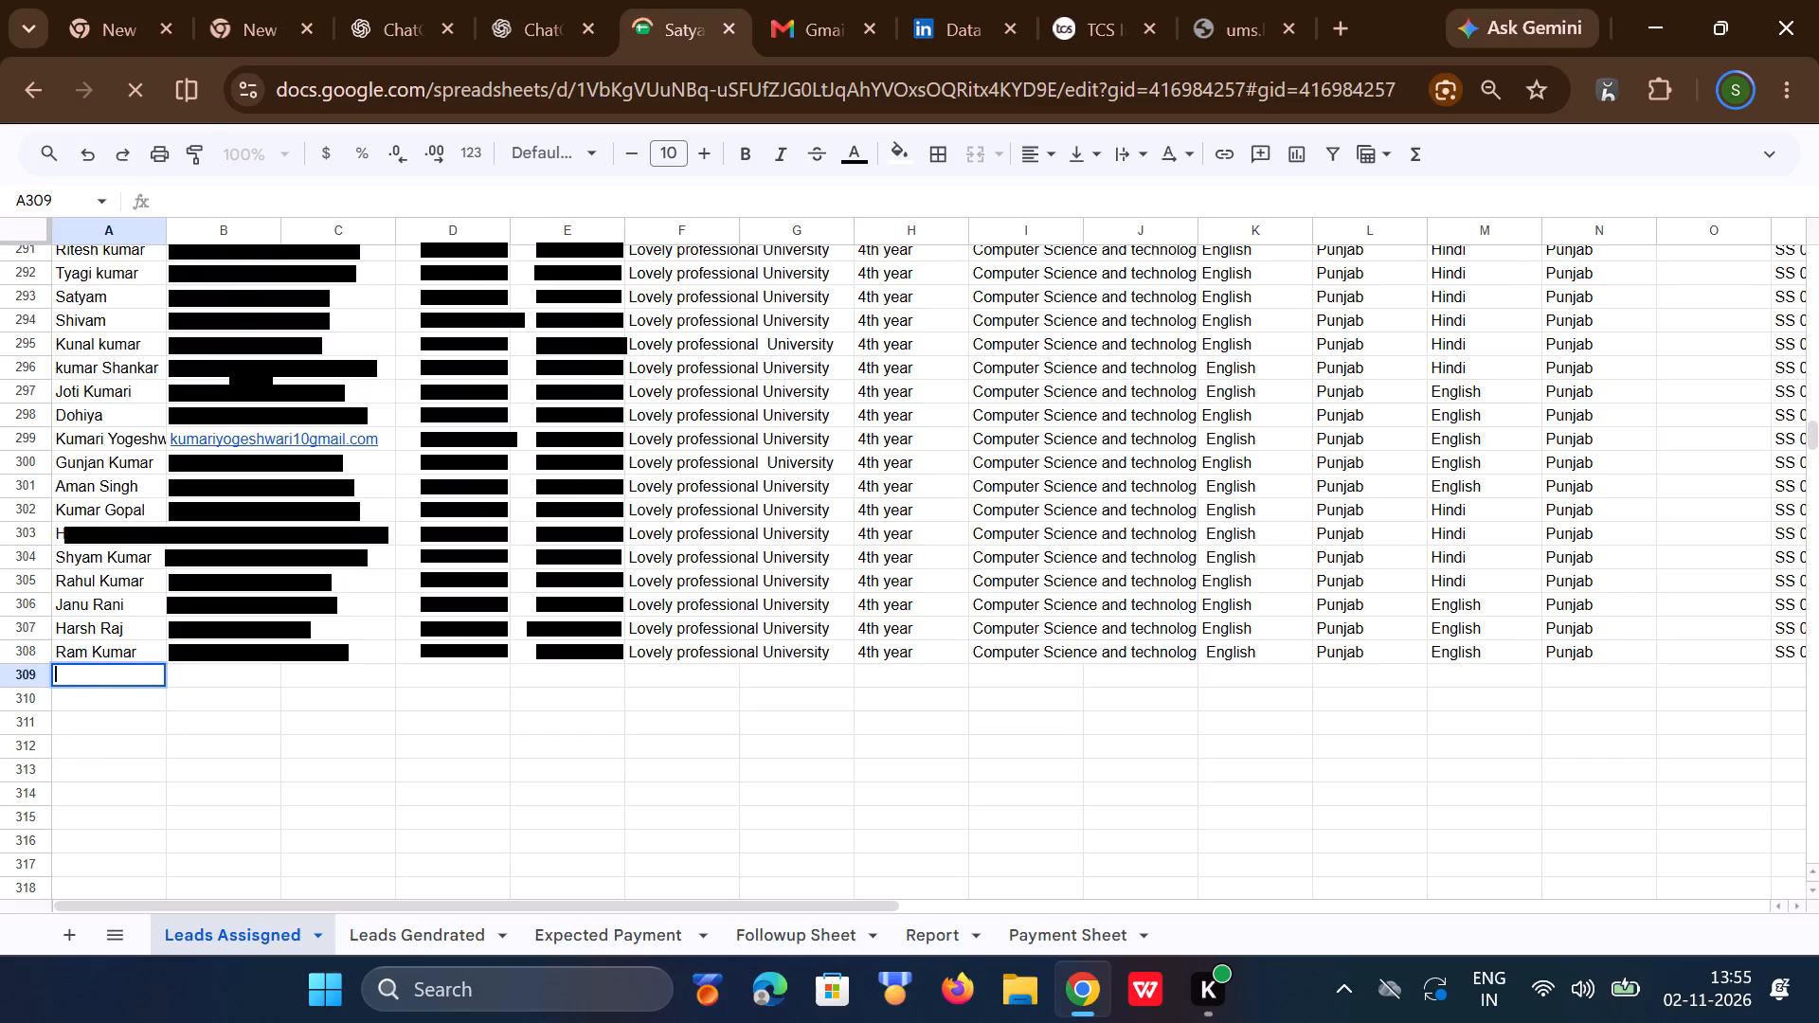
double_click(97, 668)
click(97, 668)
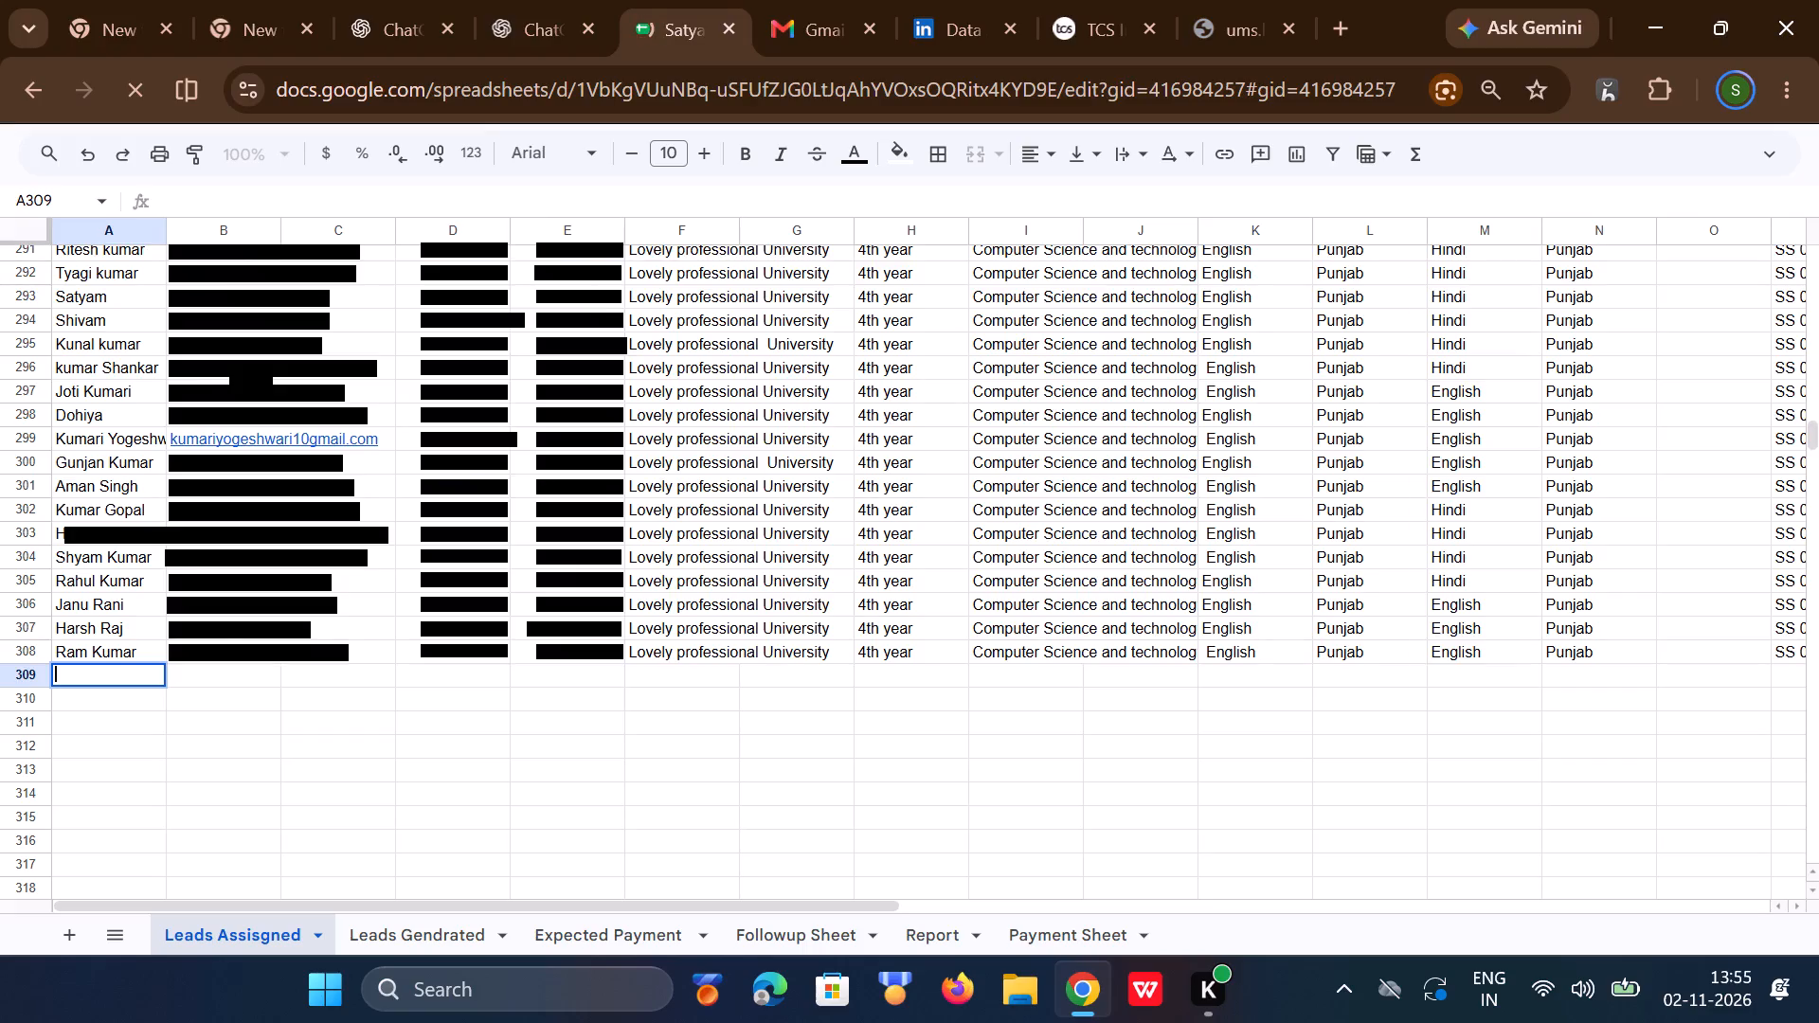
click(97, 668)
click(97, 668)
text(Sa)
text(ty)
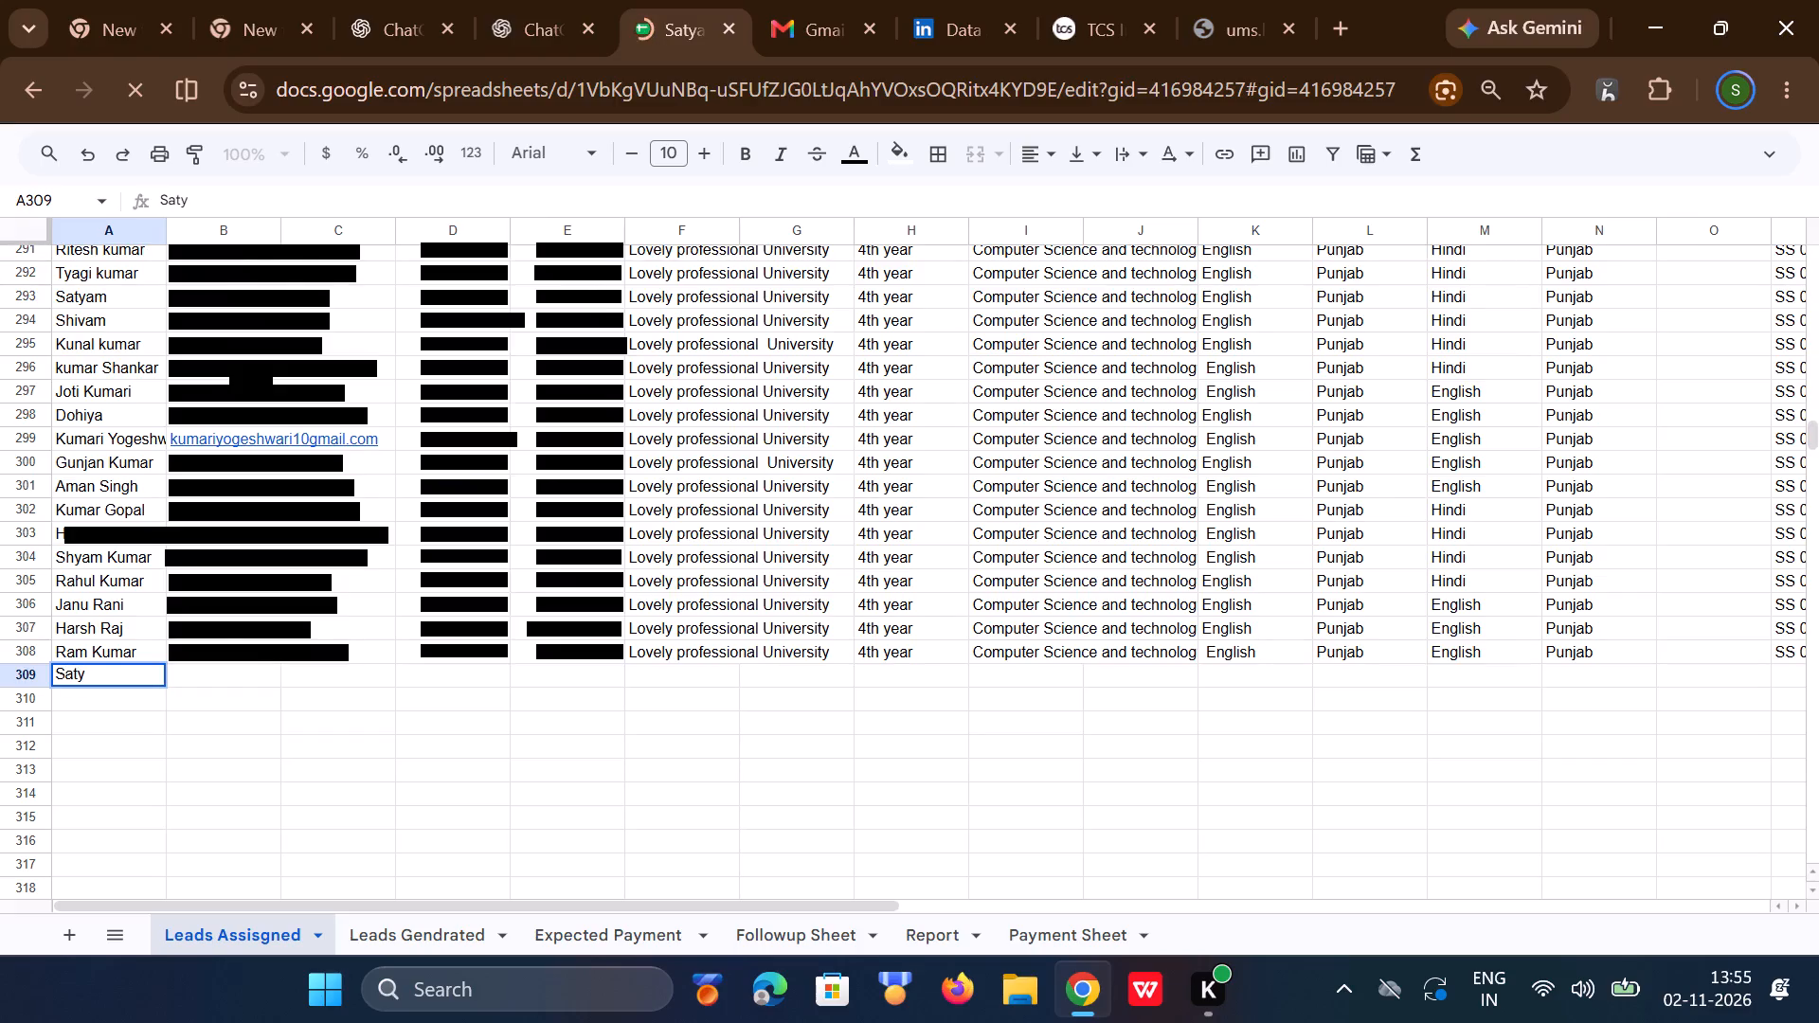
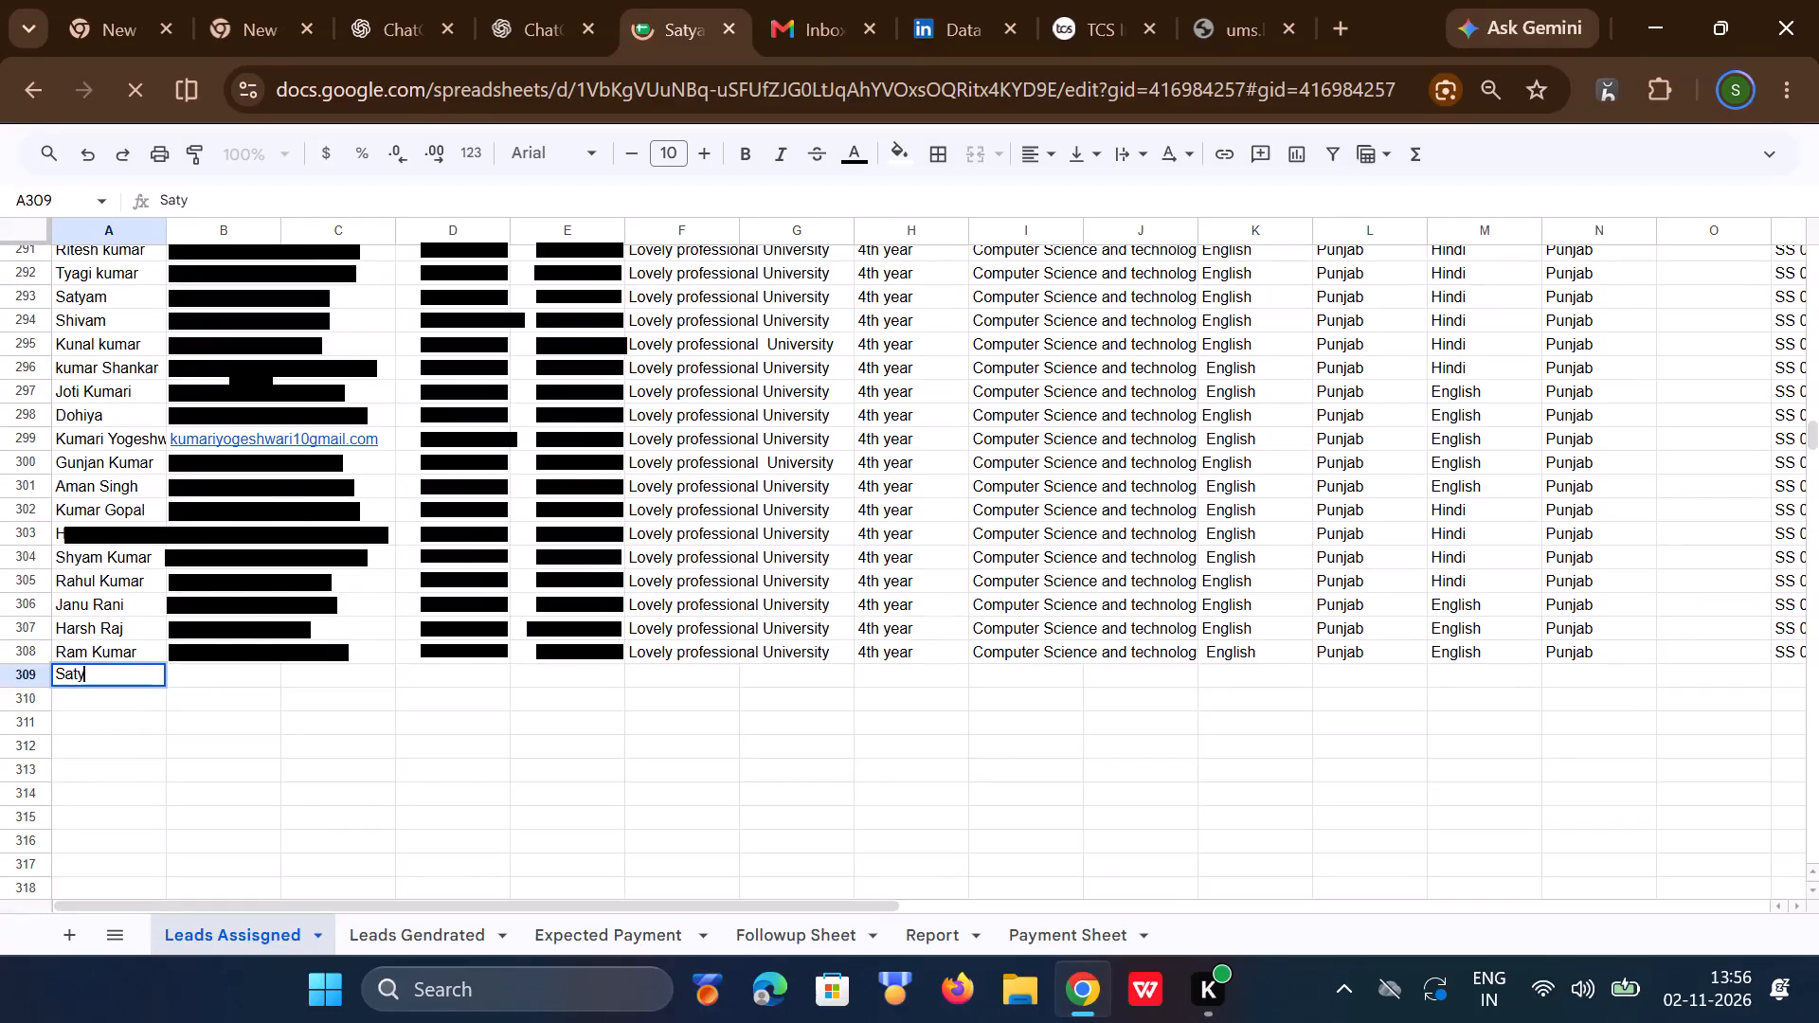
Complete the new lead's name in cell A309 so that it reads "Satyam".
text(ma)
key(BackSpace)
key(BackSpace)
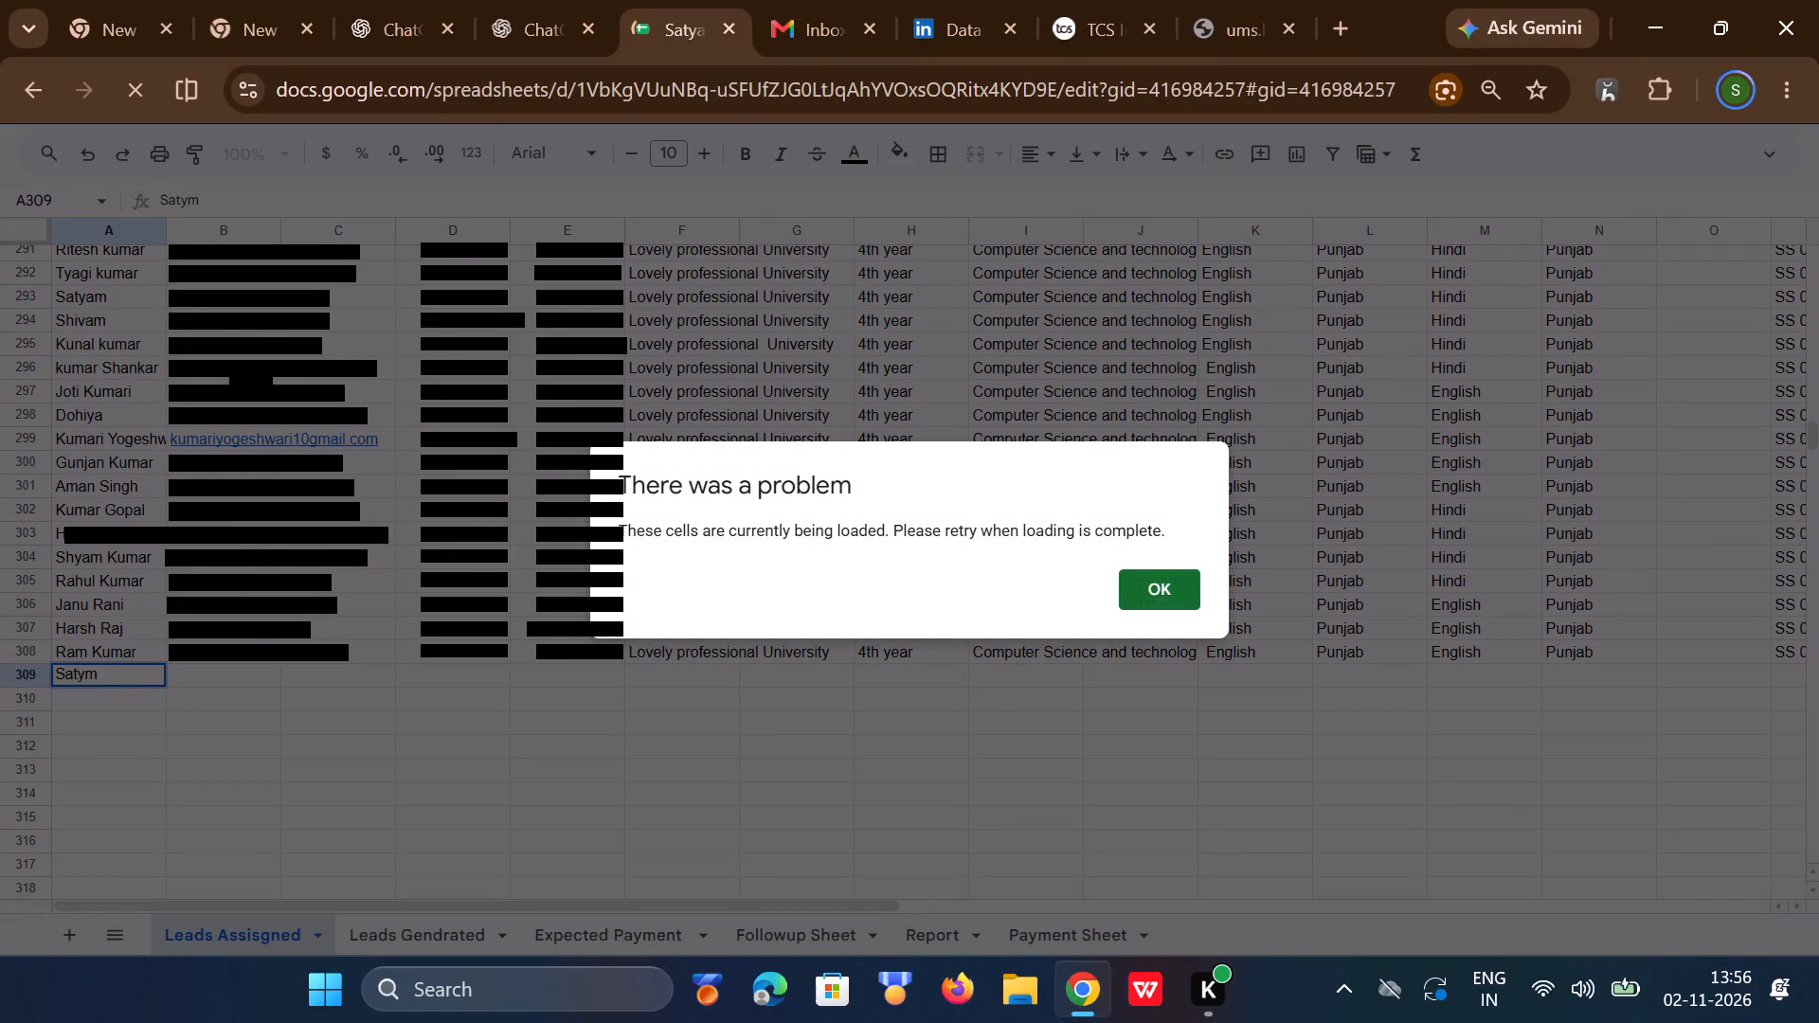
click(1153, 602)
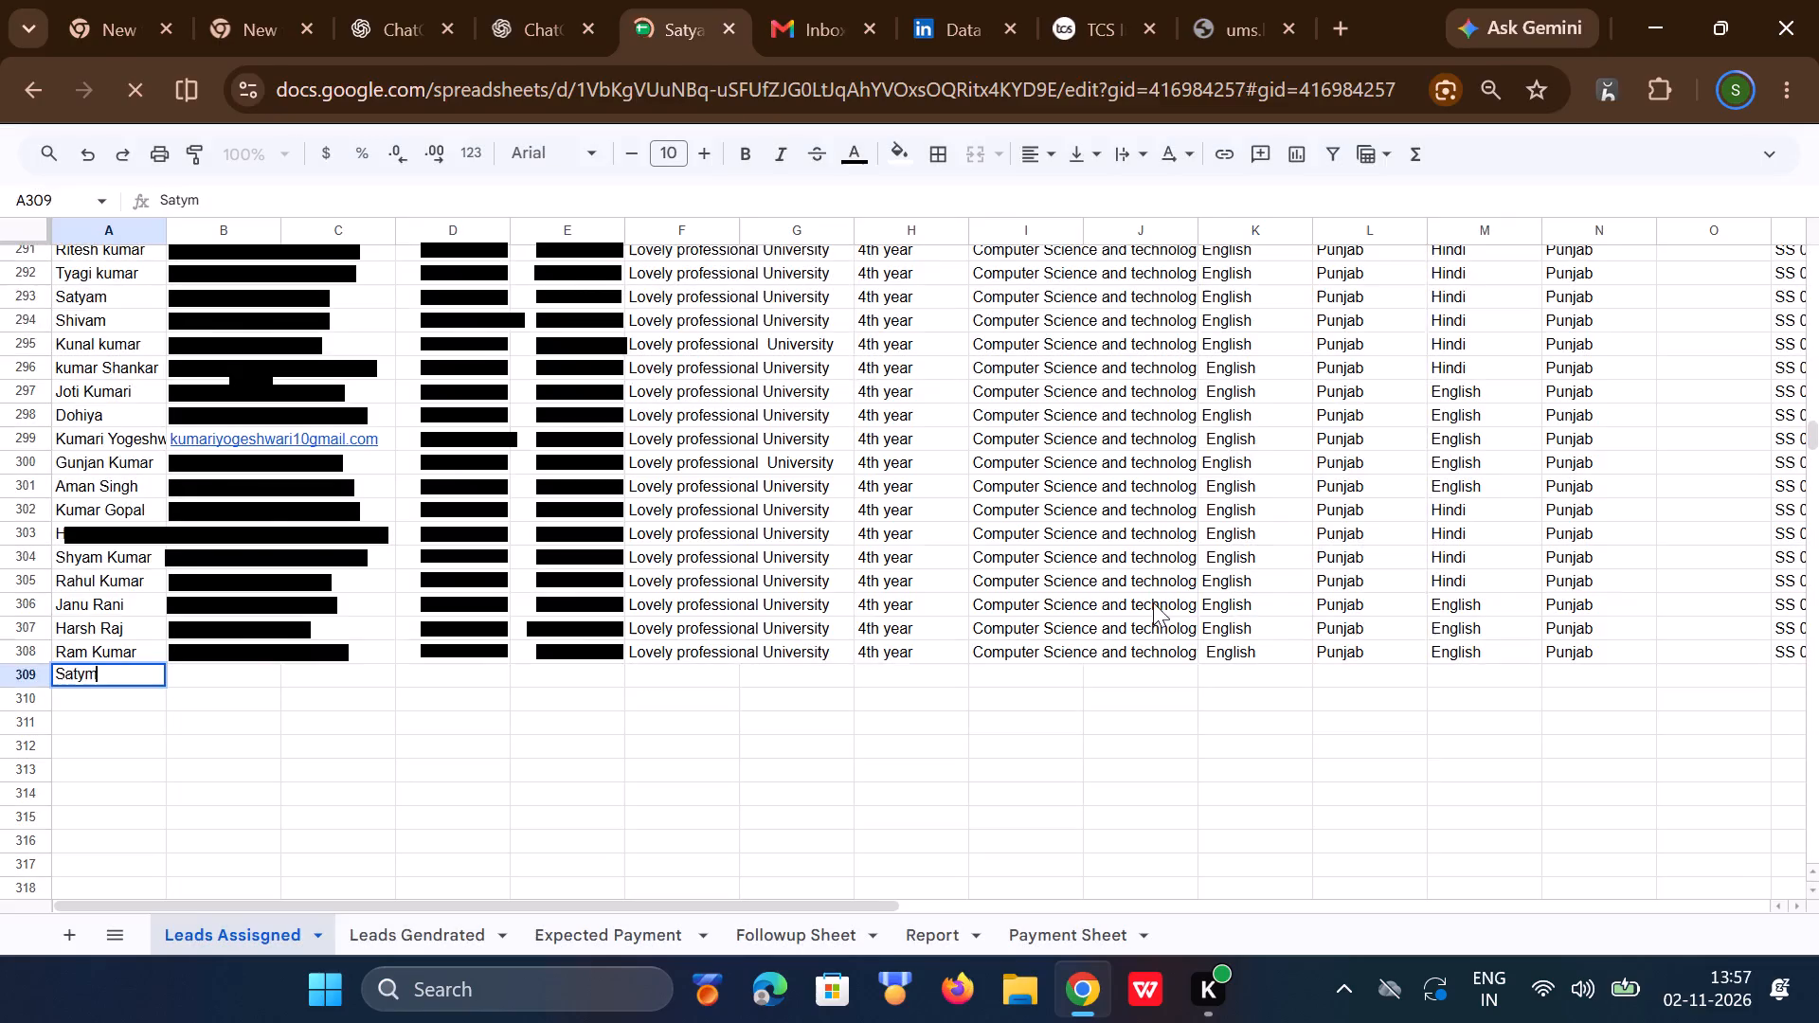
double_click(151, 668)
key(BackSpace)
text(am)
Start the new lead's e-mail address in cell B309 with the lead's first name in lowercase.
double_click(208, 674)
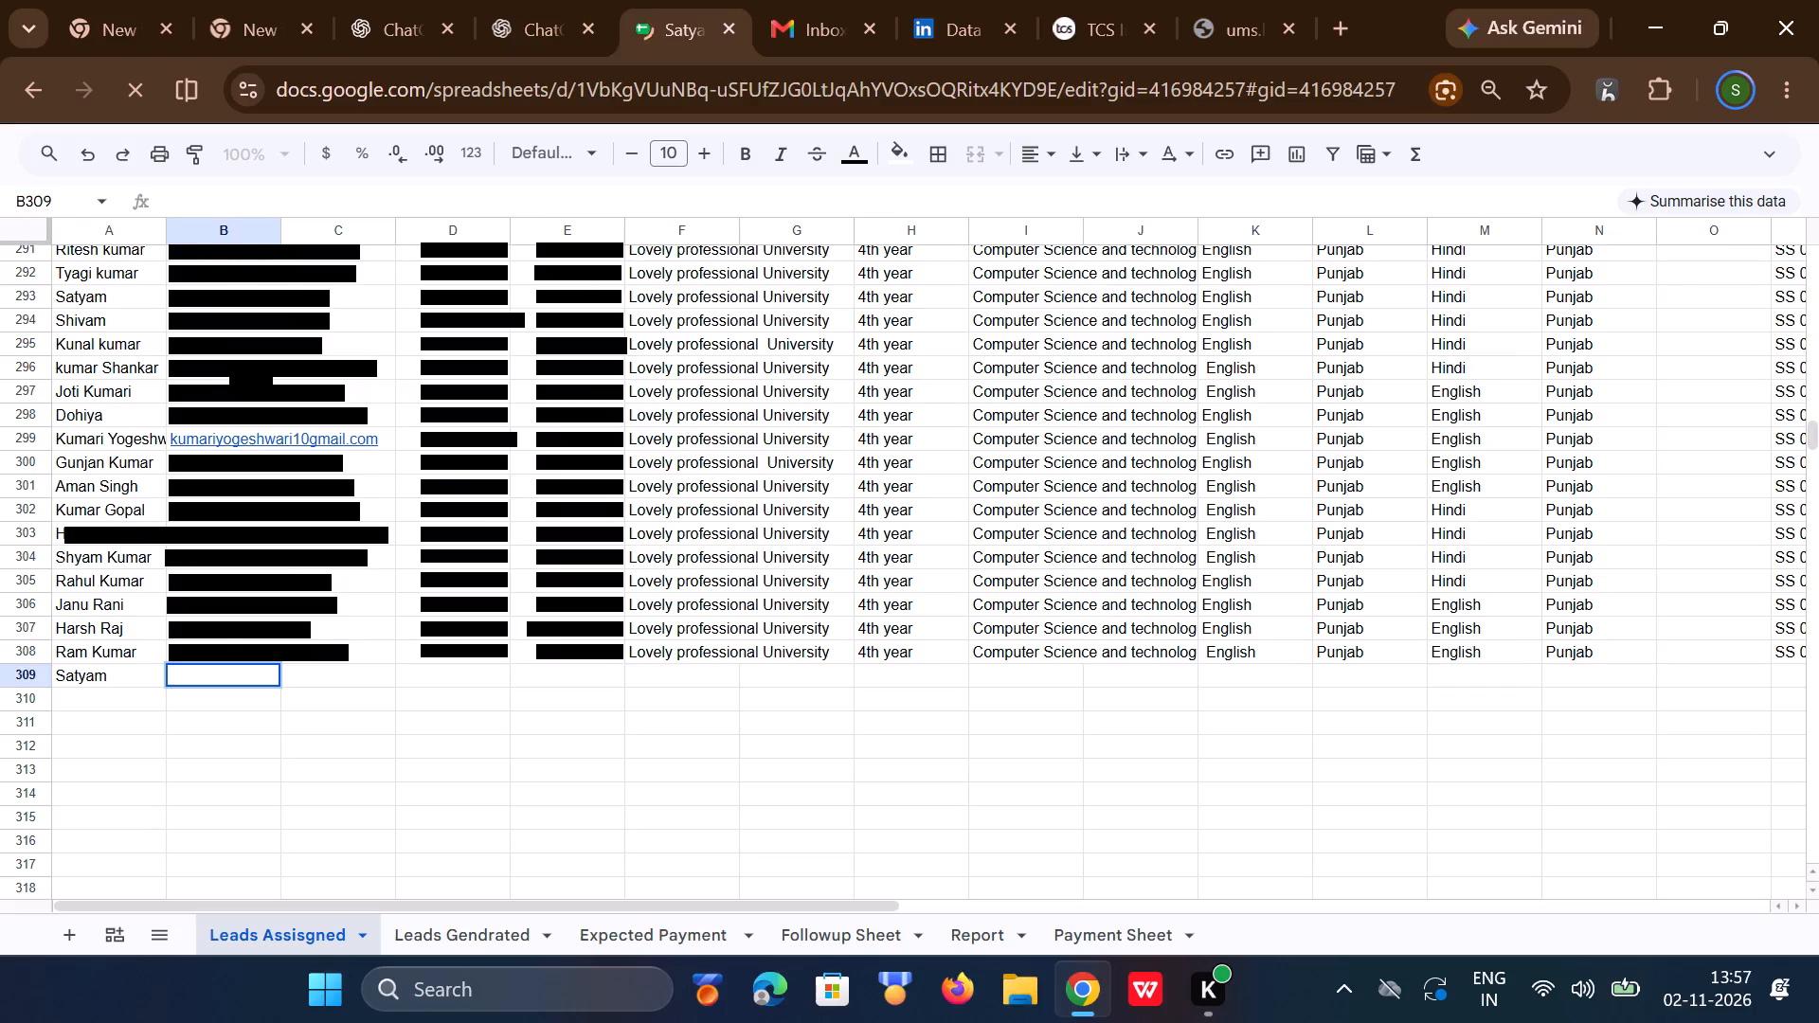
double_click(208, 674)
key(s)
text(at)
key(y)
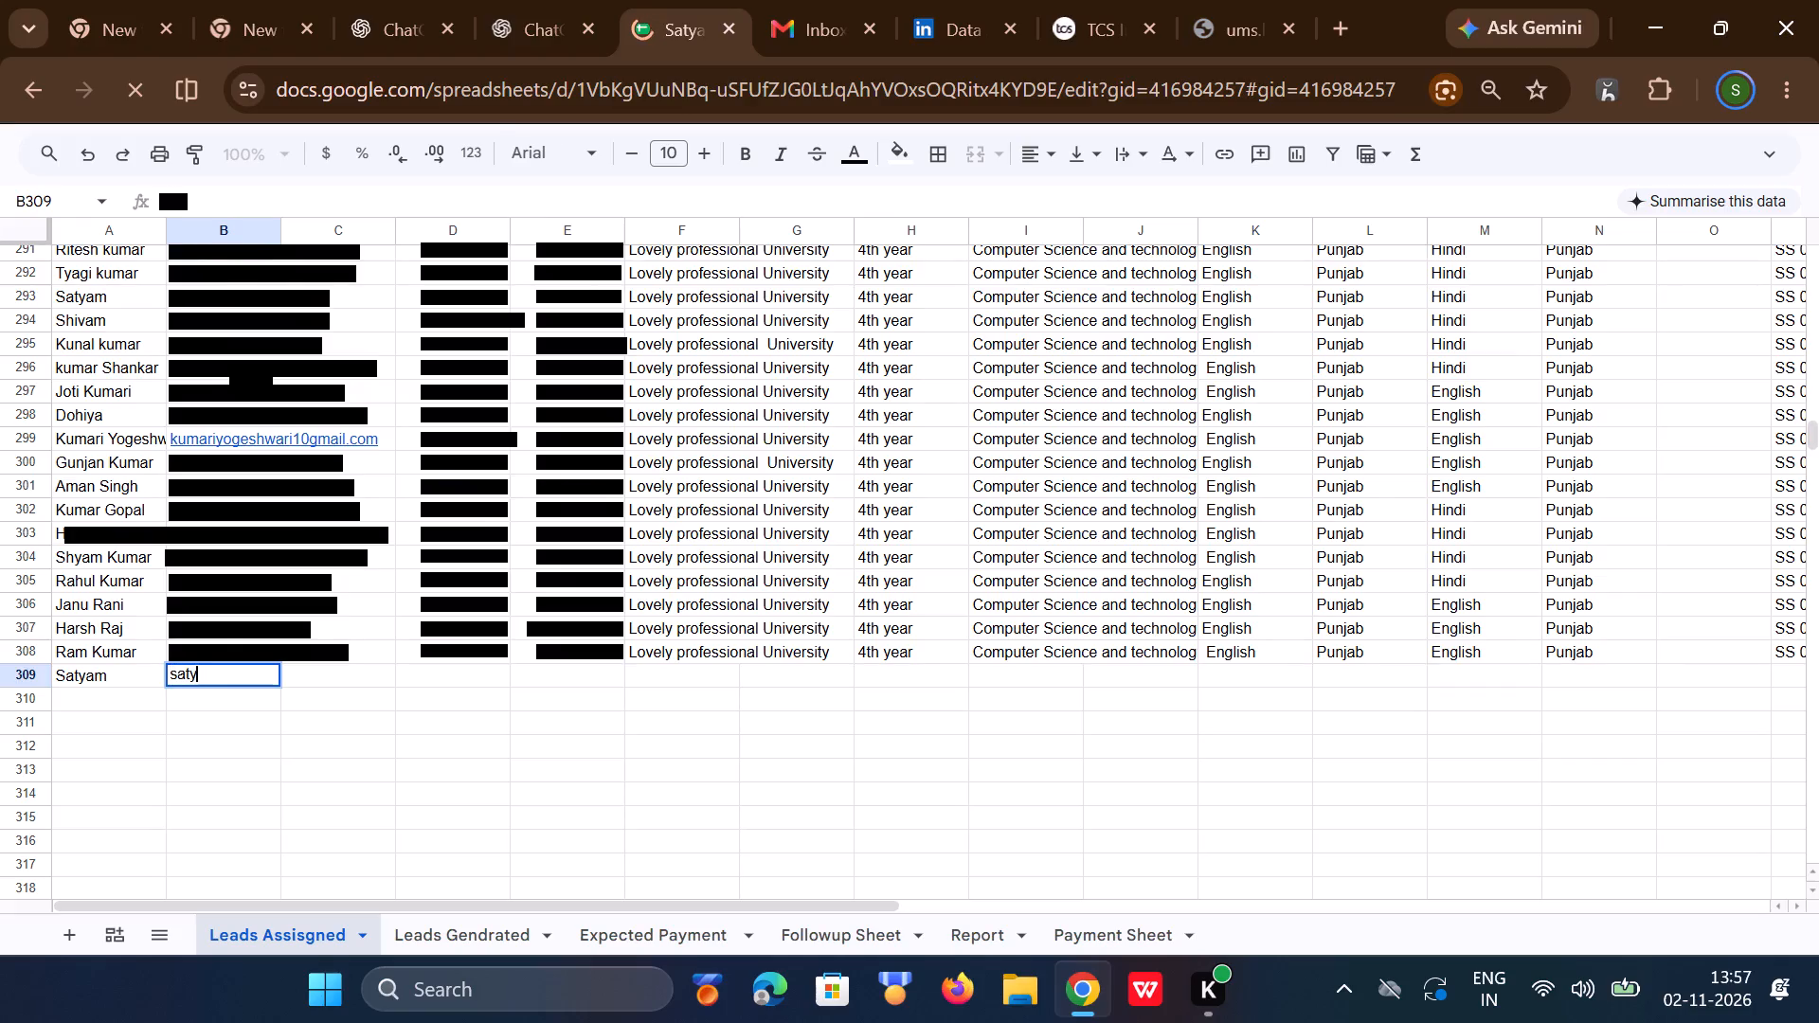
text(am)
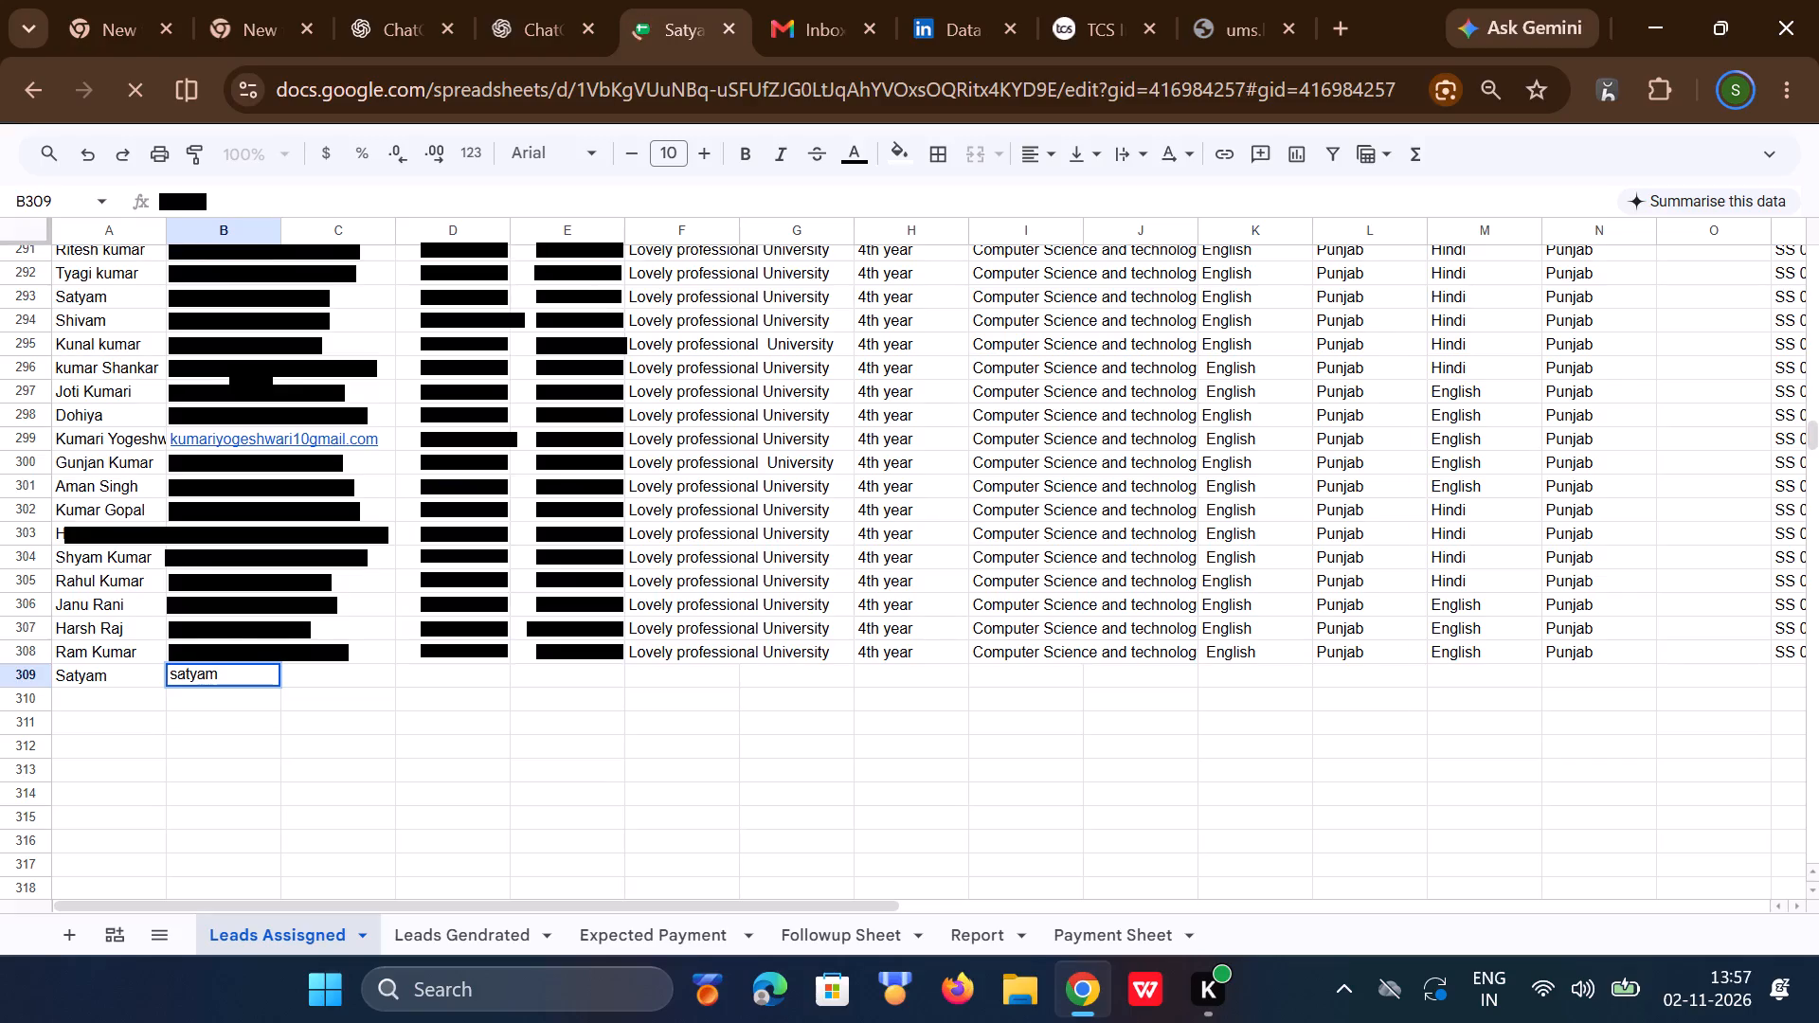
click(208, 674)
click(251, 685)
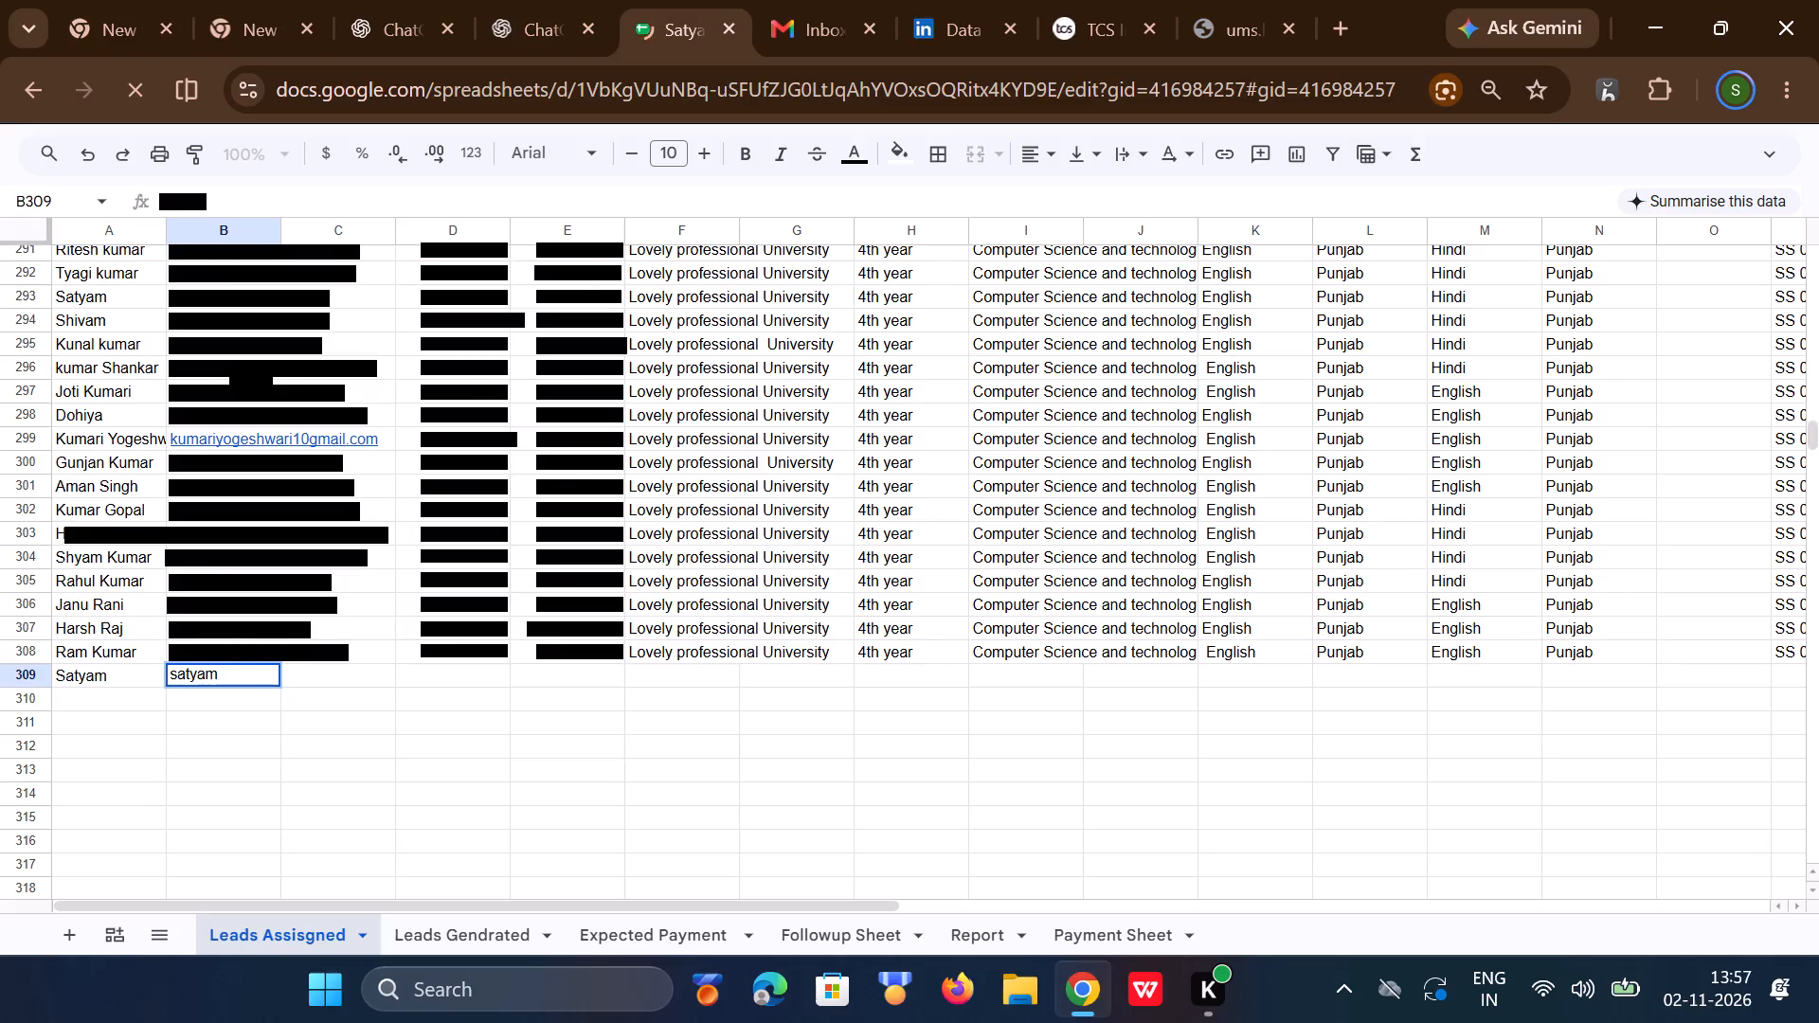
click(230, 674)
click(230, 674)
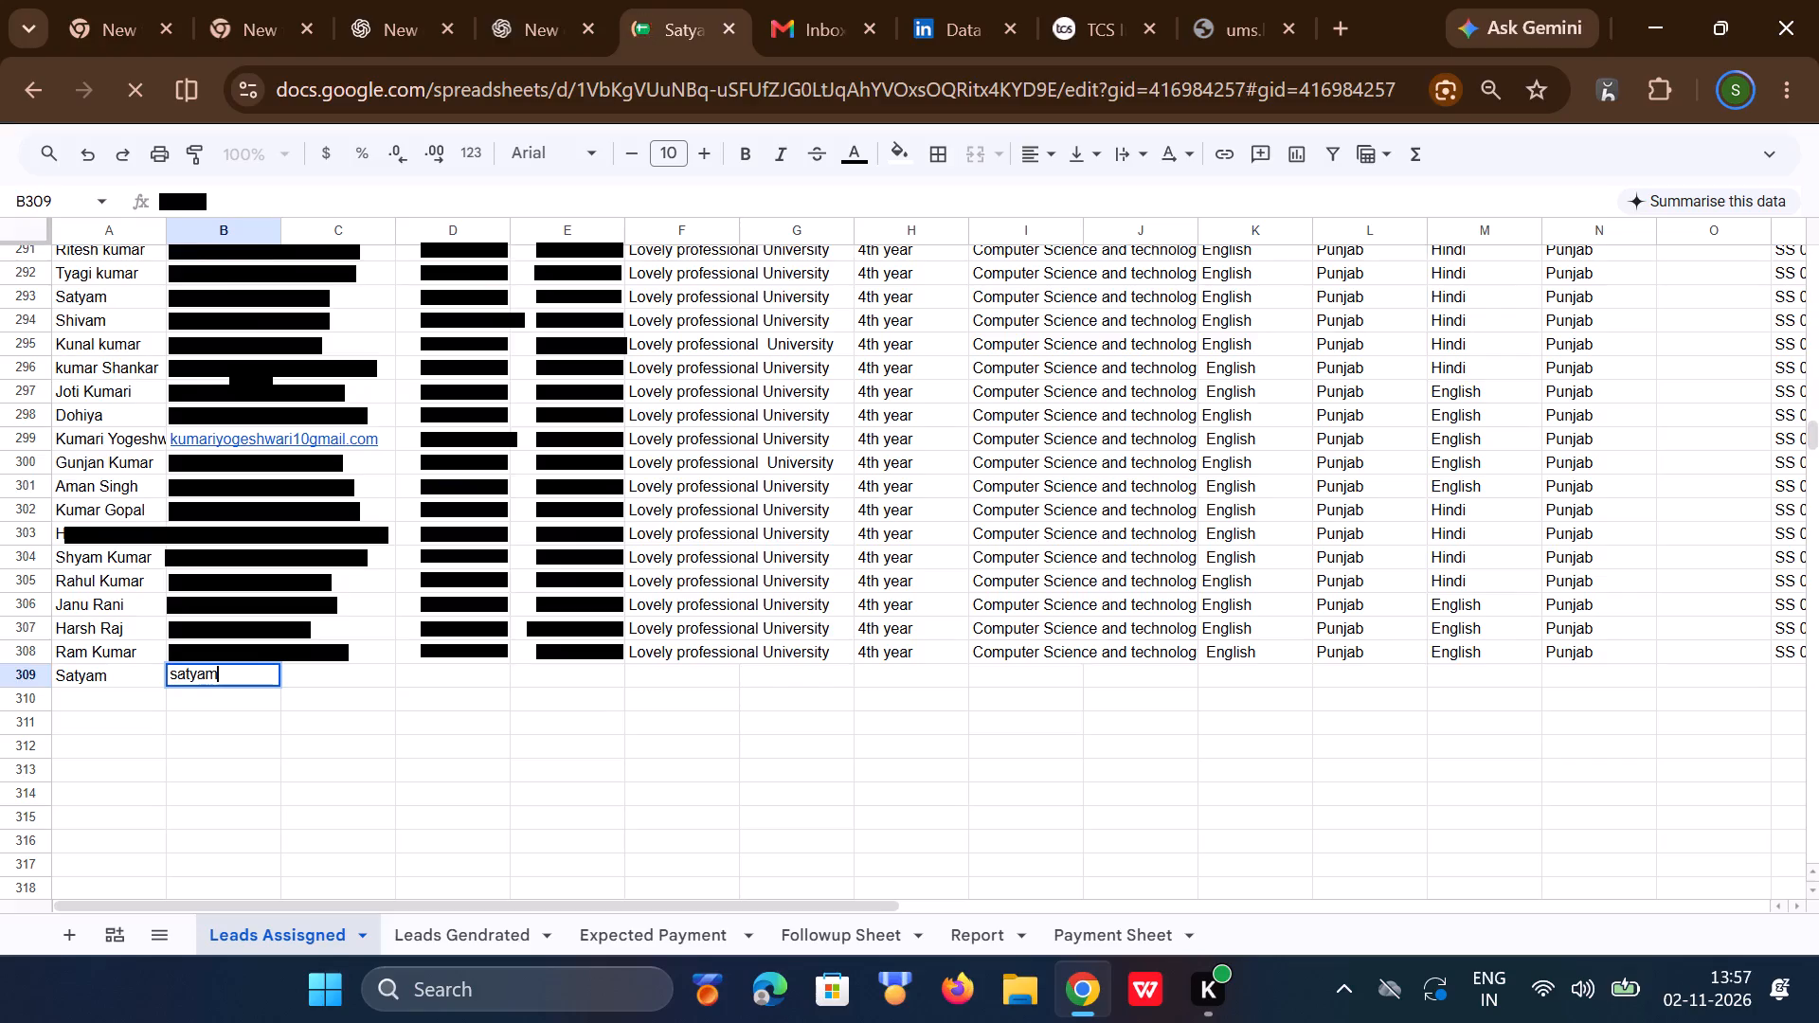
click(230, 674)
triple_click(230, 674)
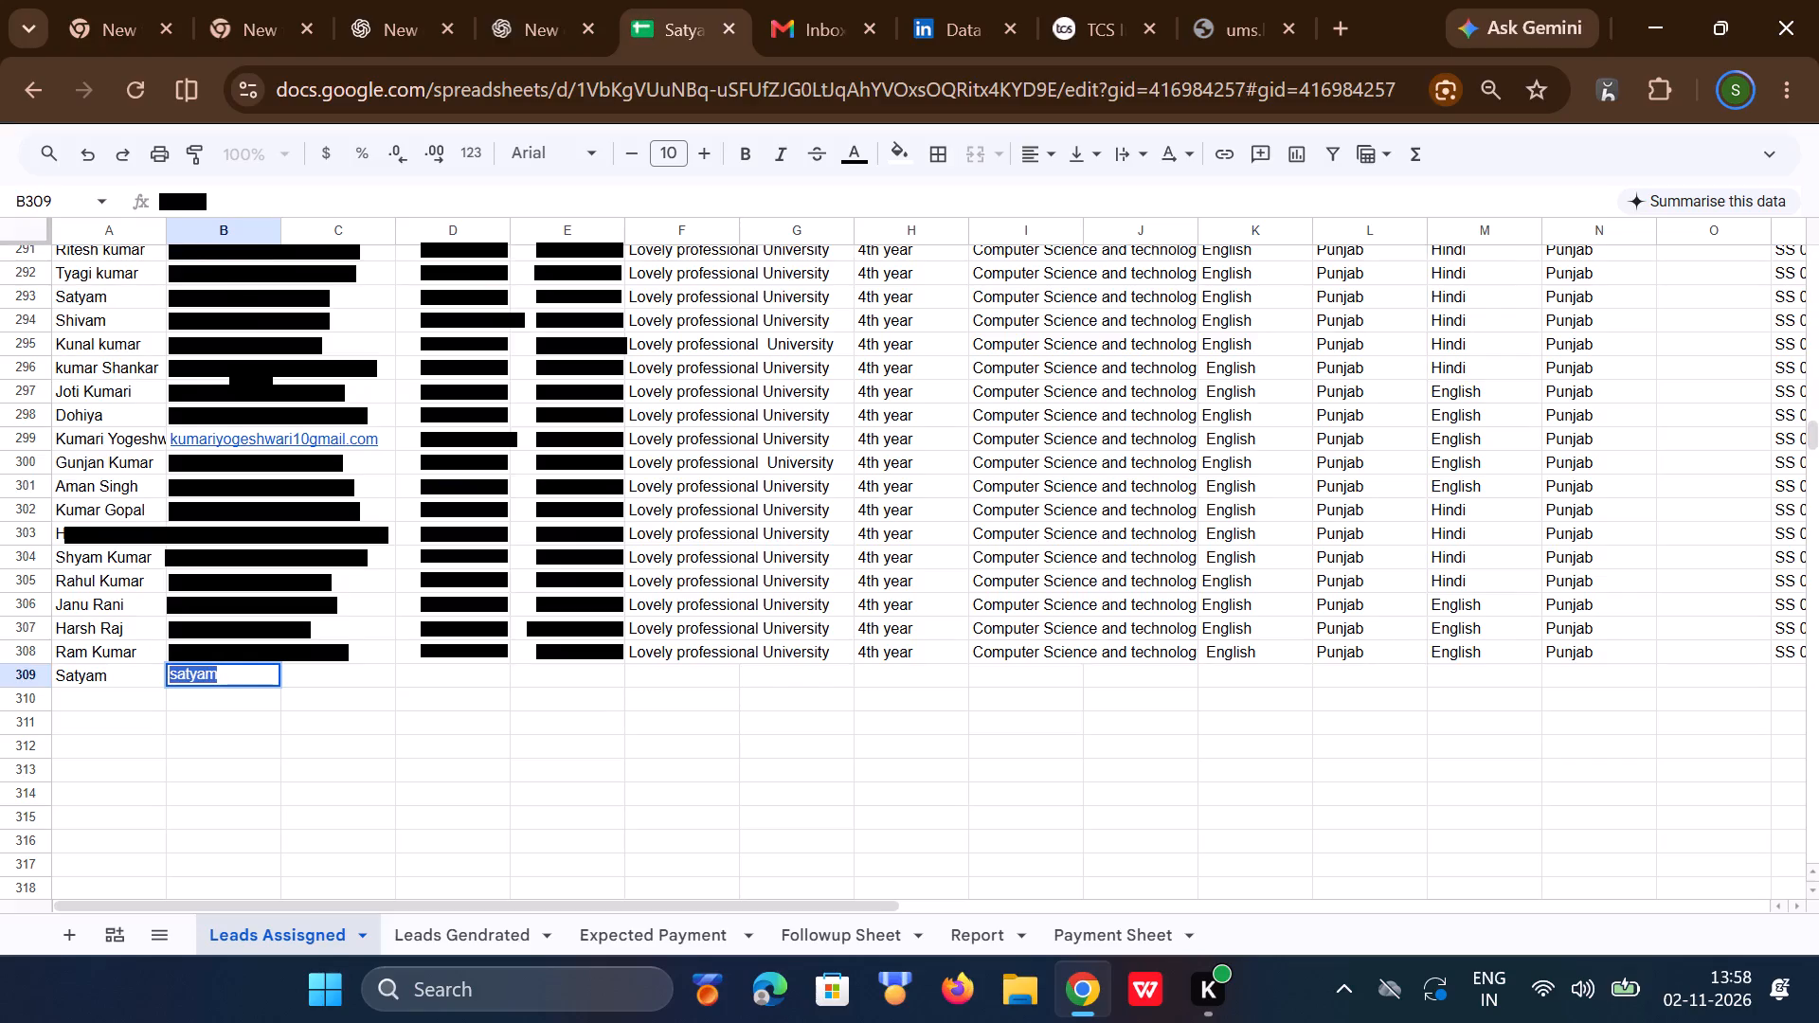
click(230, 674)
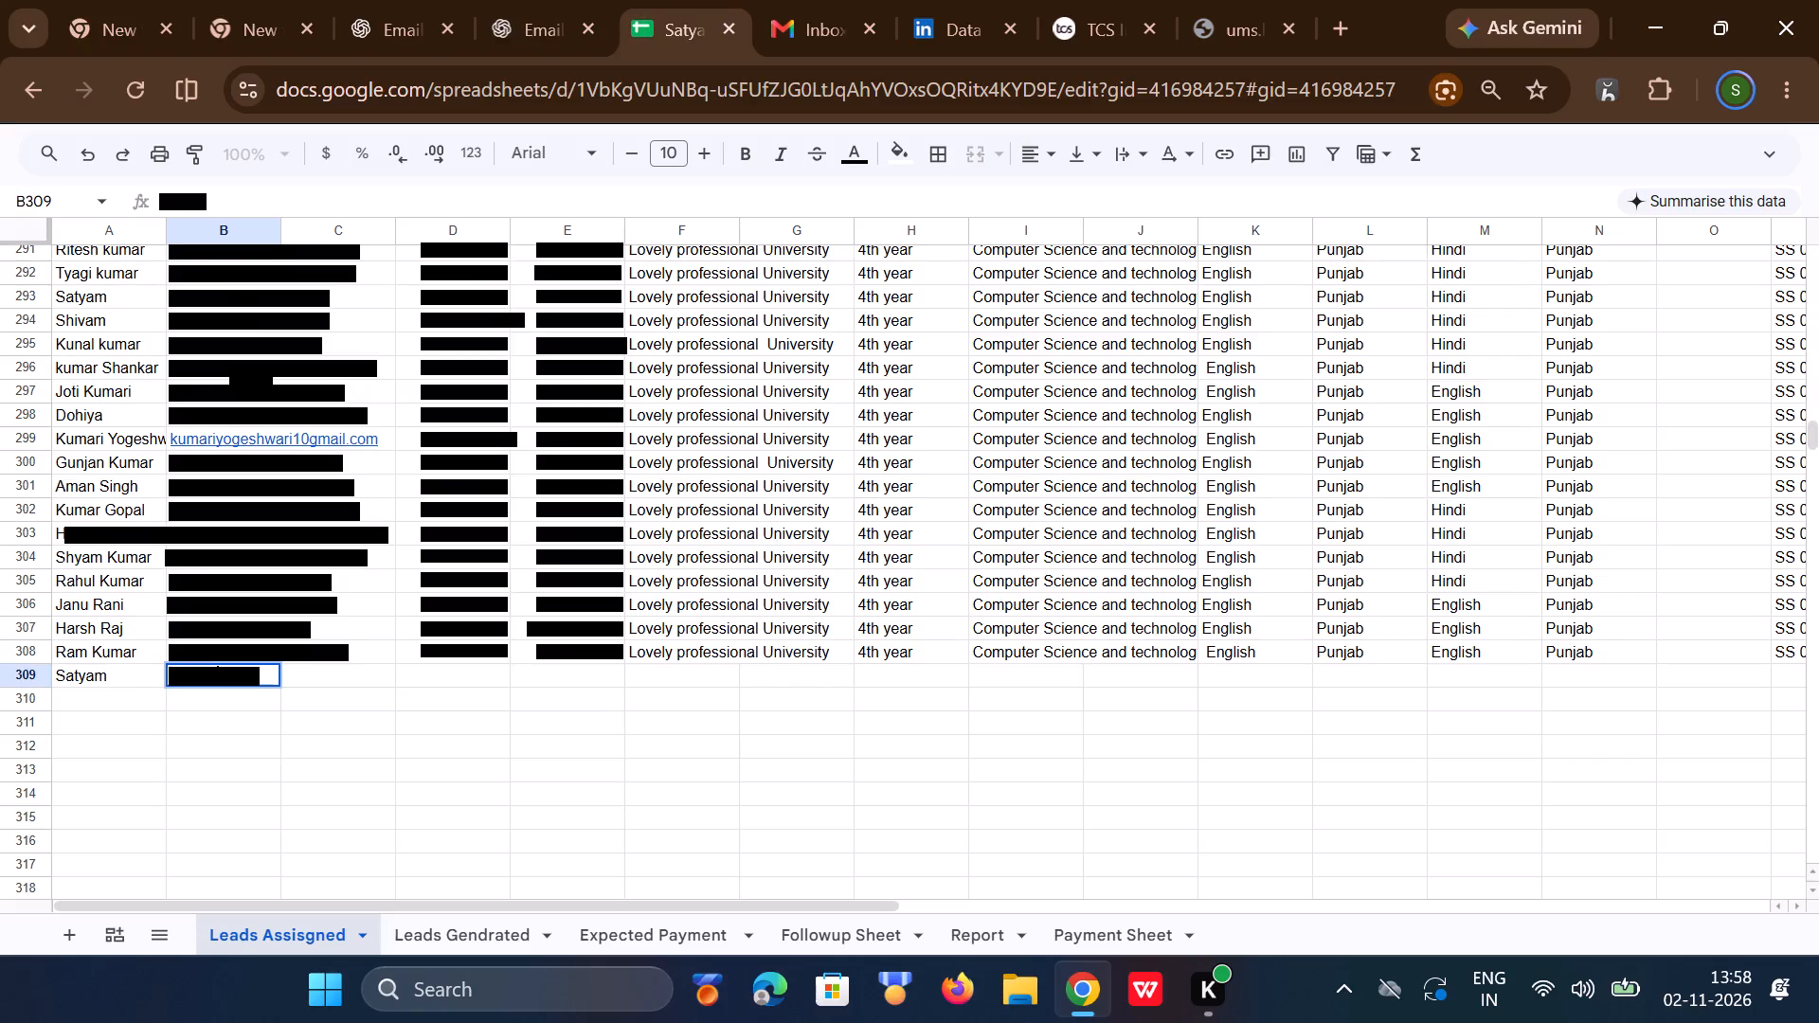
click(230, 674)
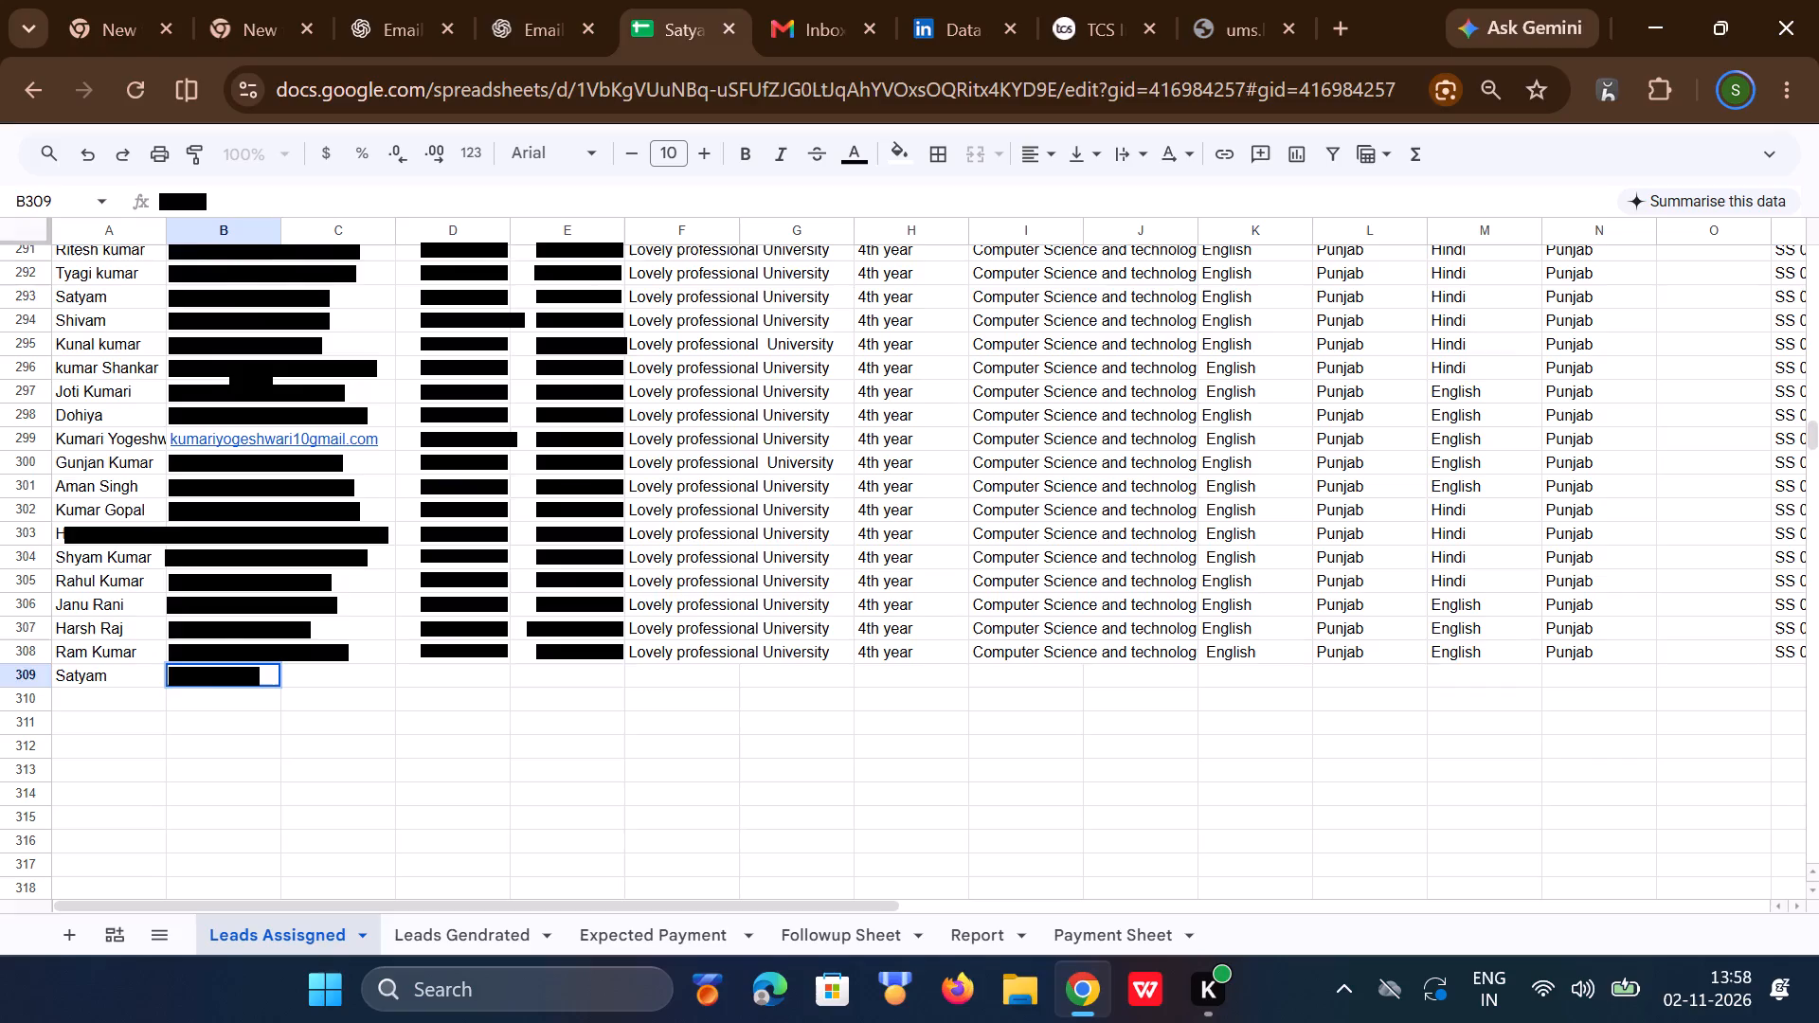
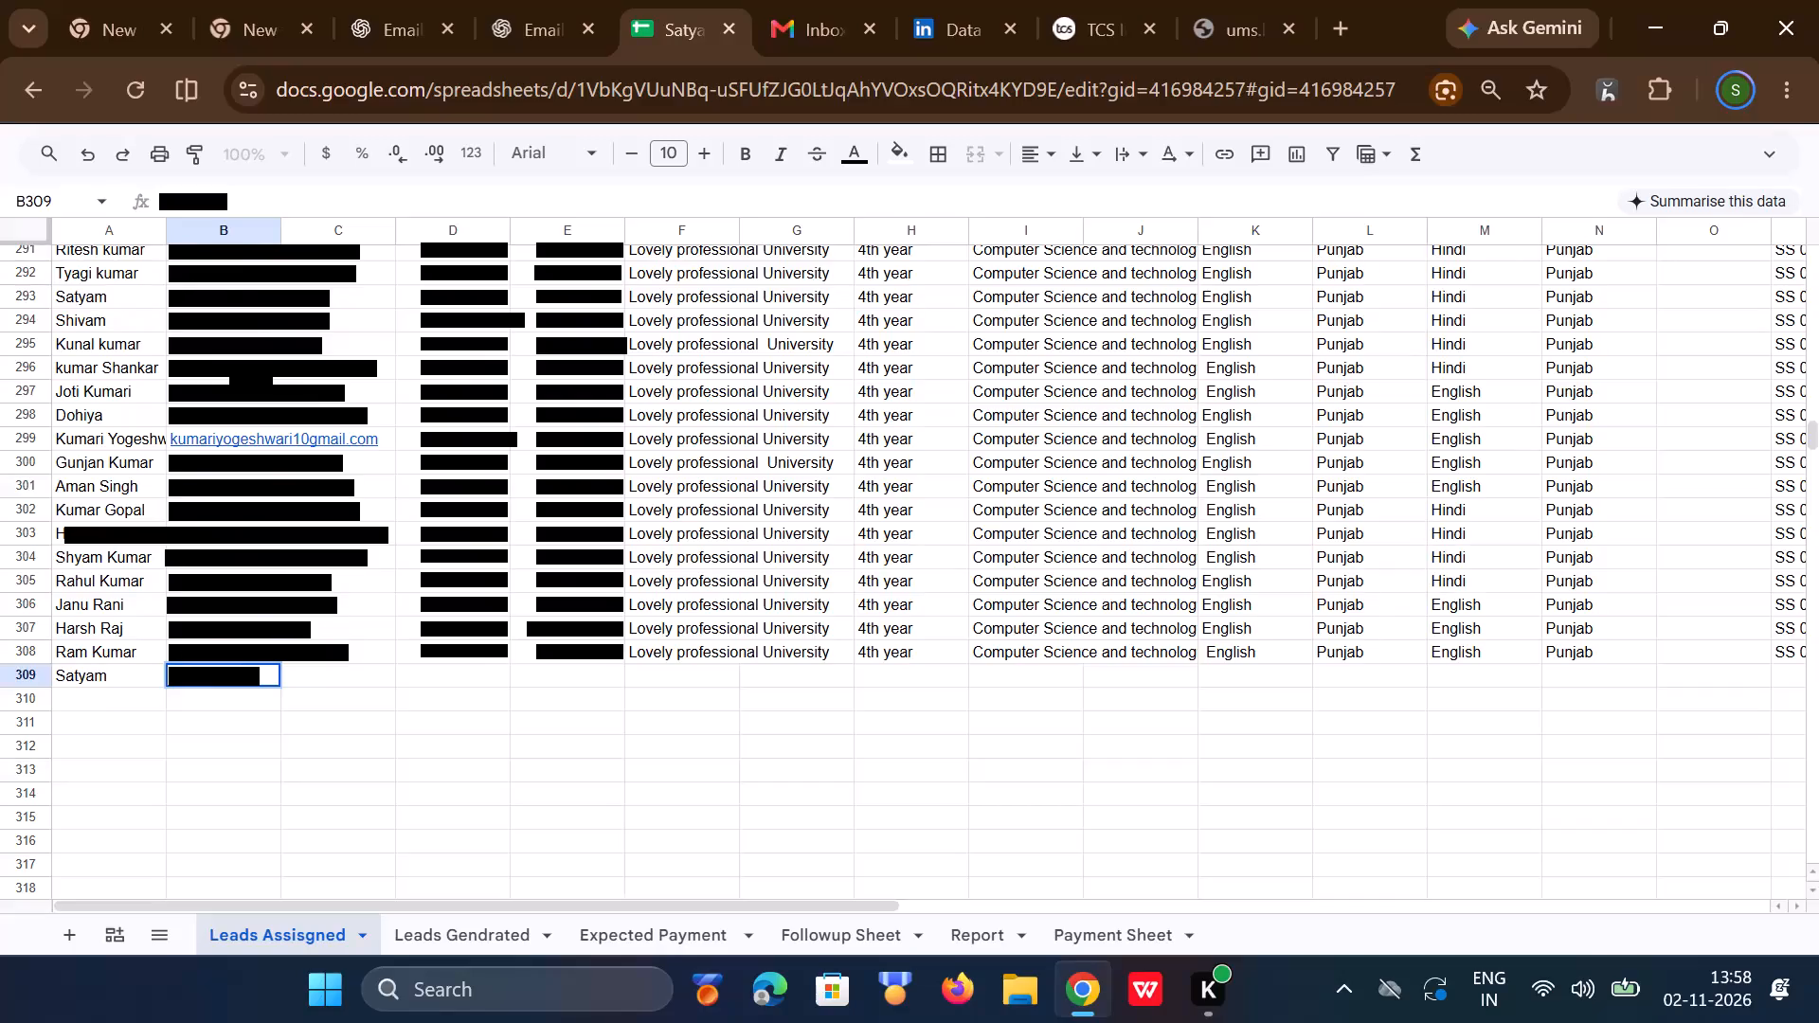
Complete the new lead's e-mail address in cell B309 with the at sign and the gmail.com domain.
key(shift+at)
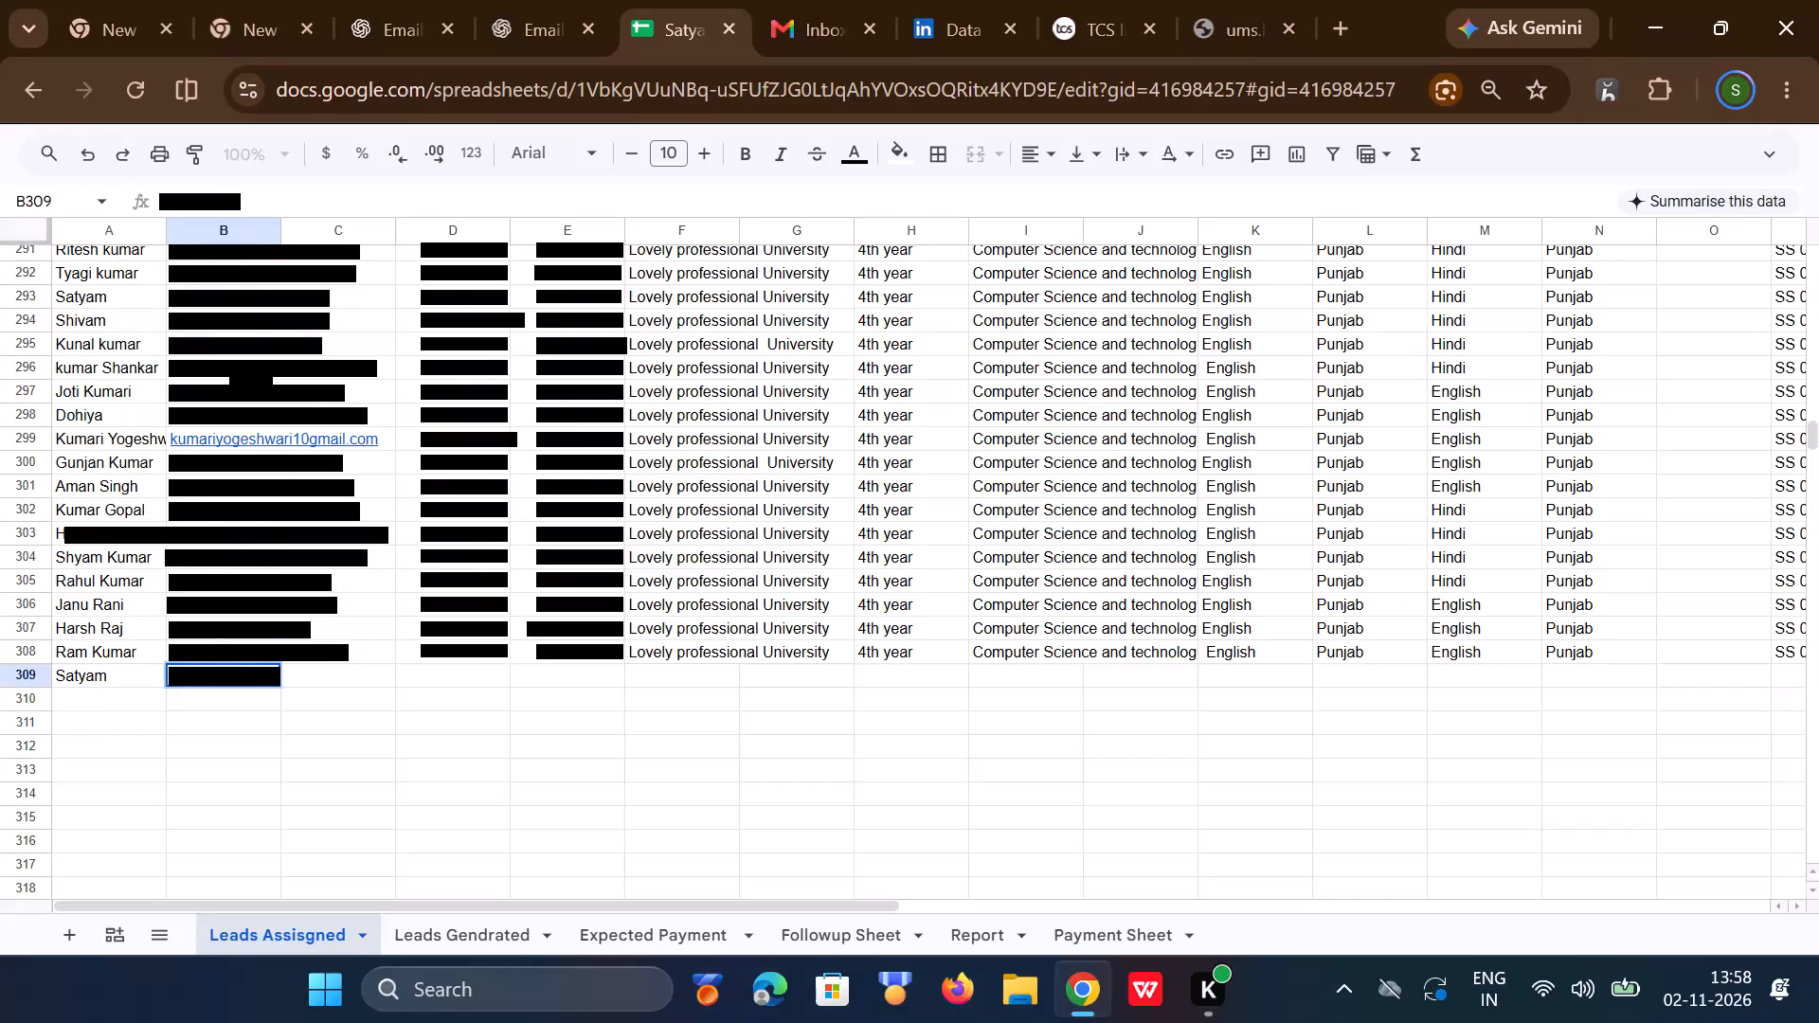
click(230, 674)
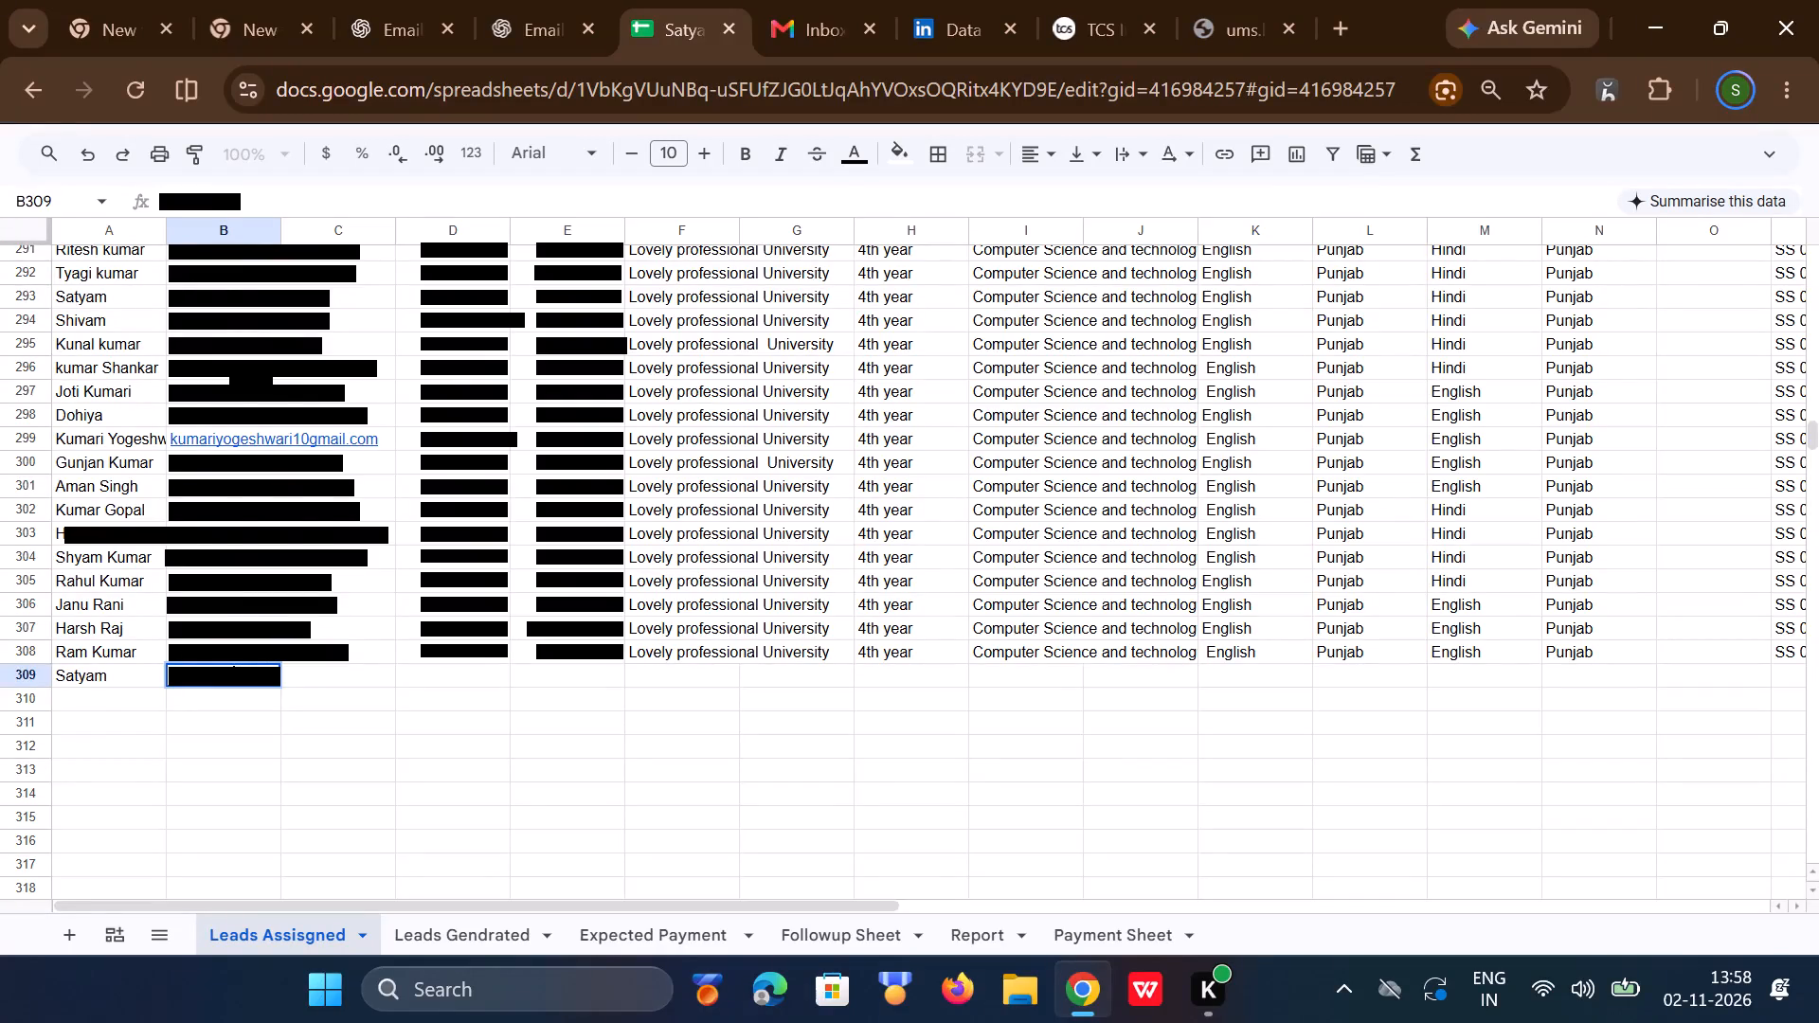
click(252, 678)
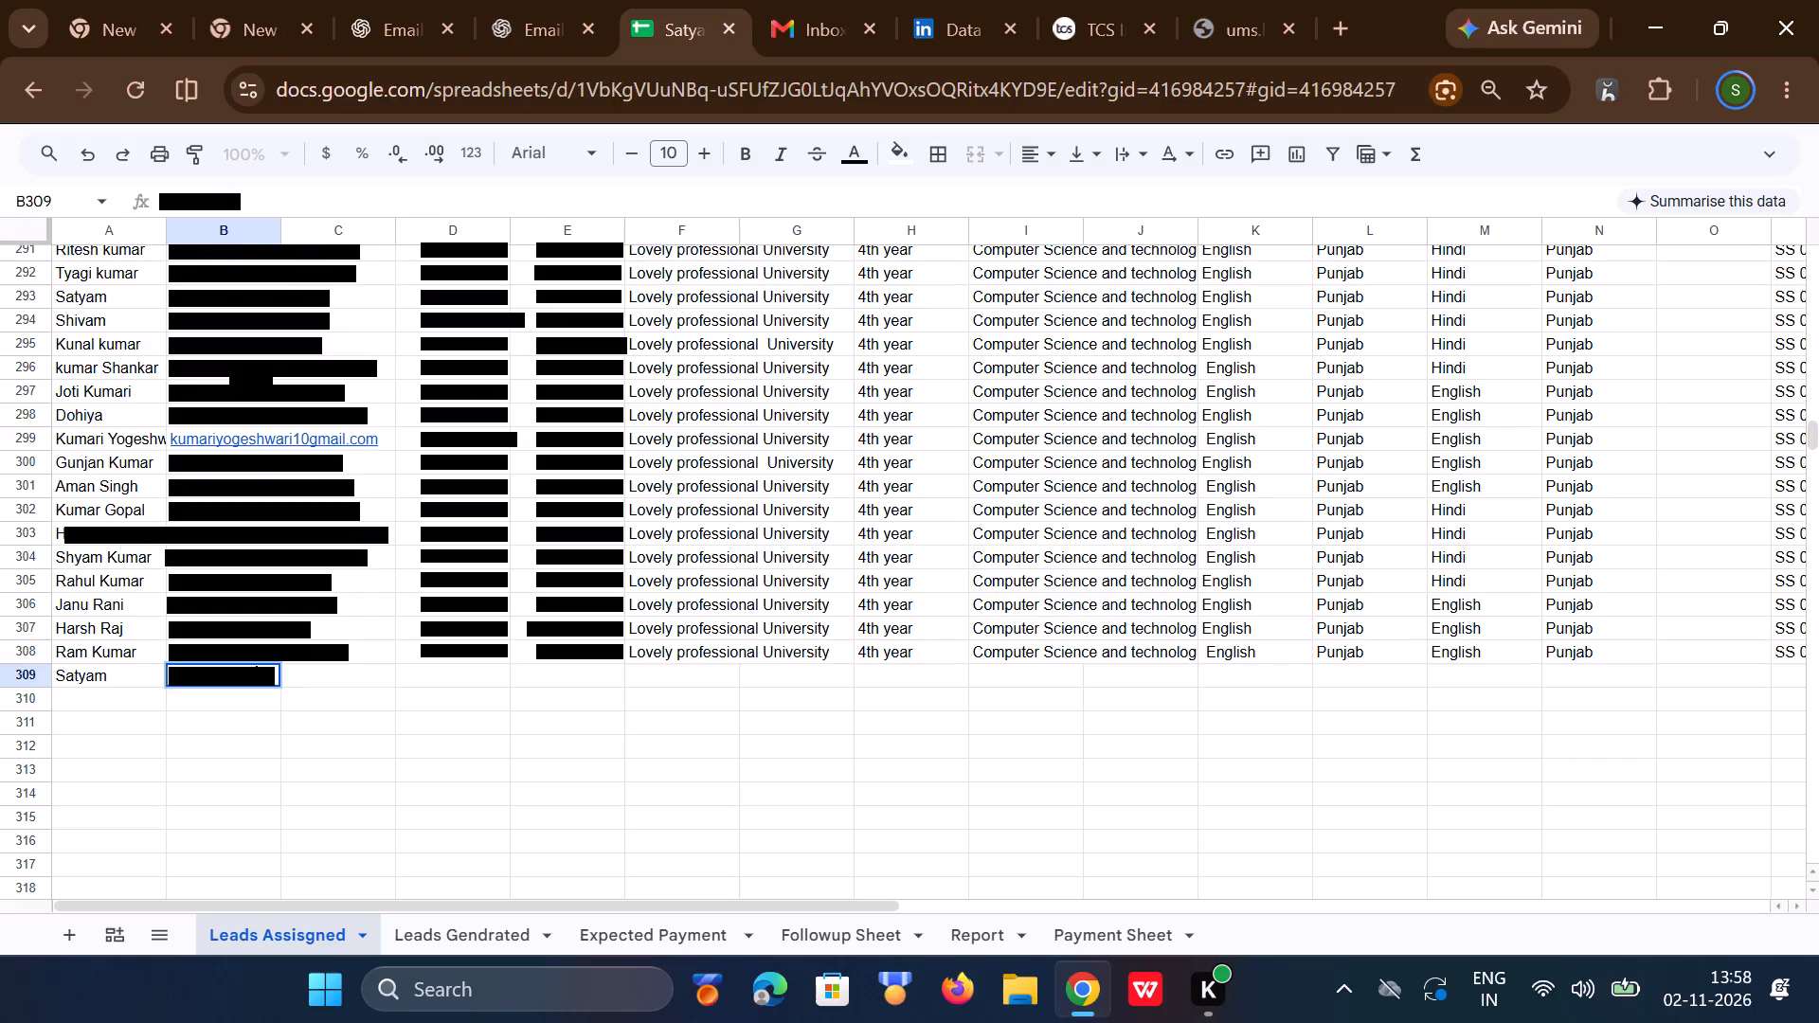
key(g)
text(mail)
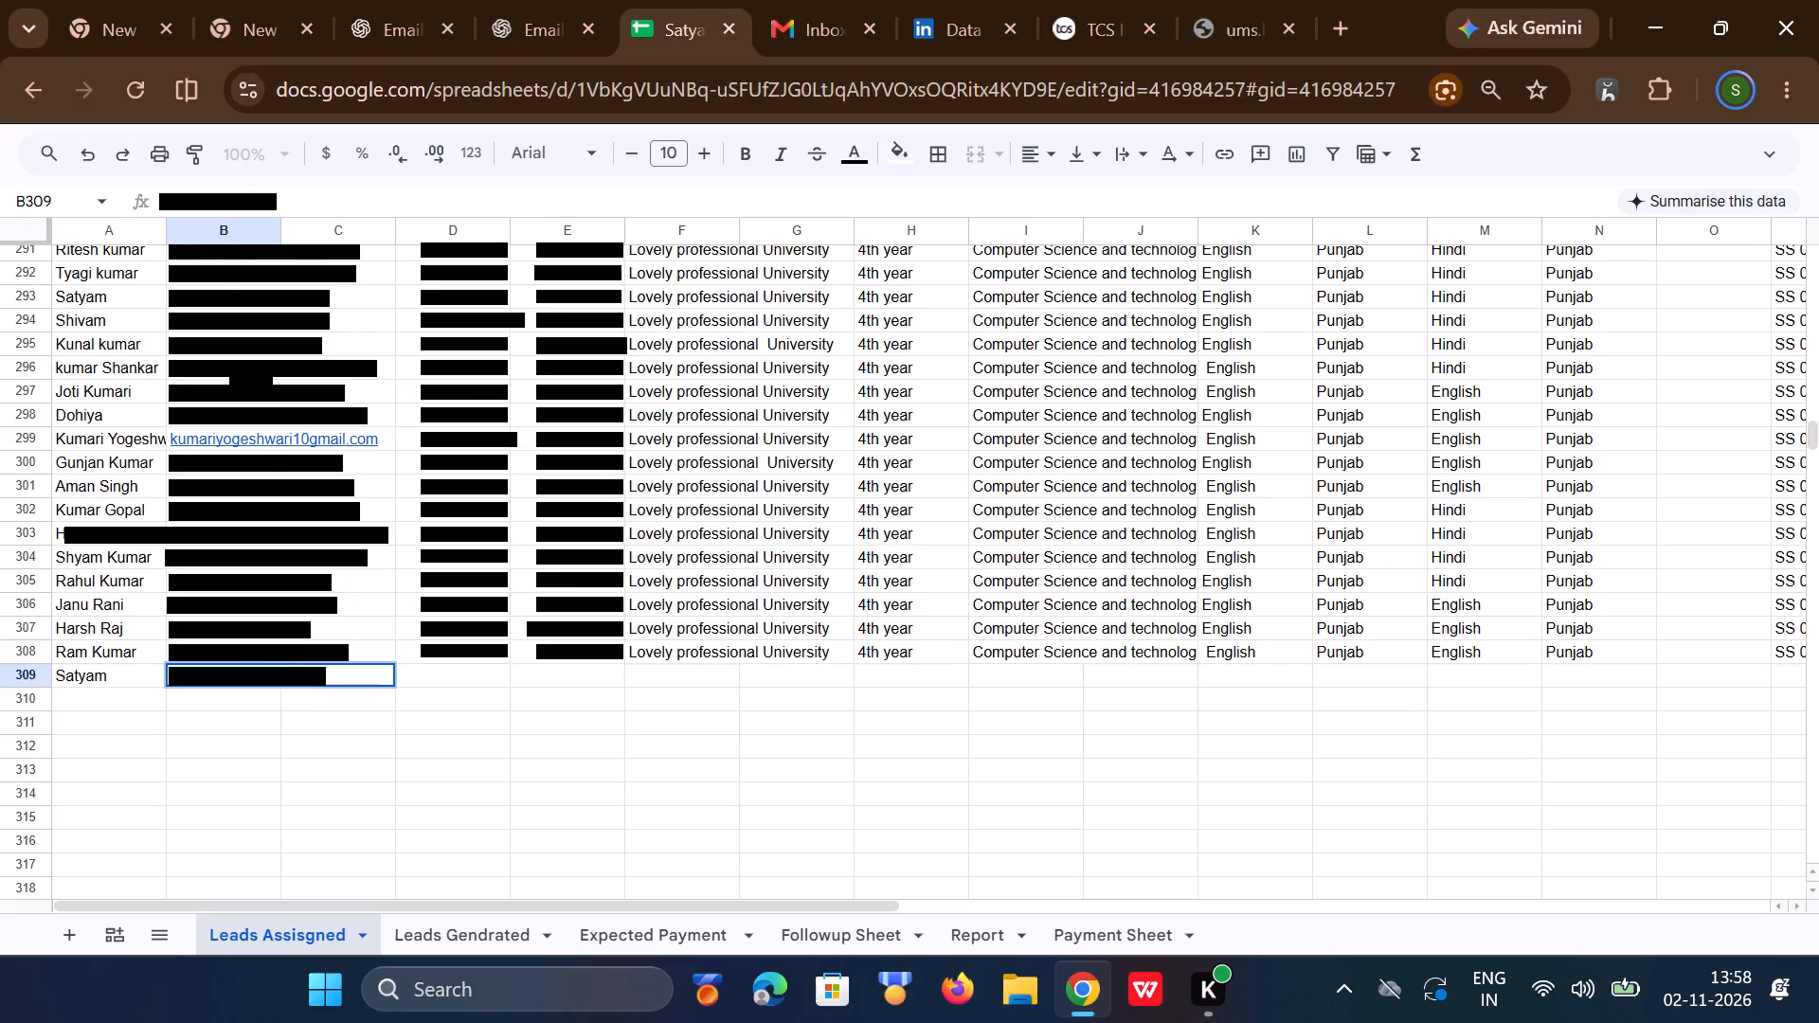
key(period)
text(com)
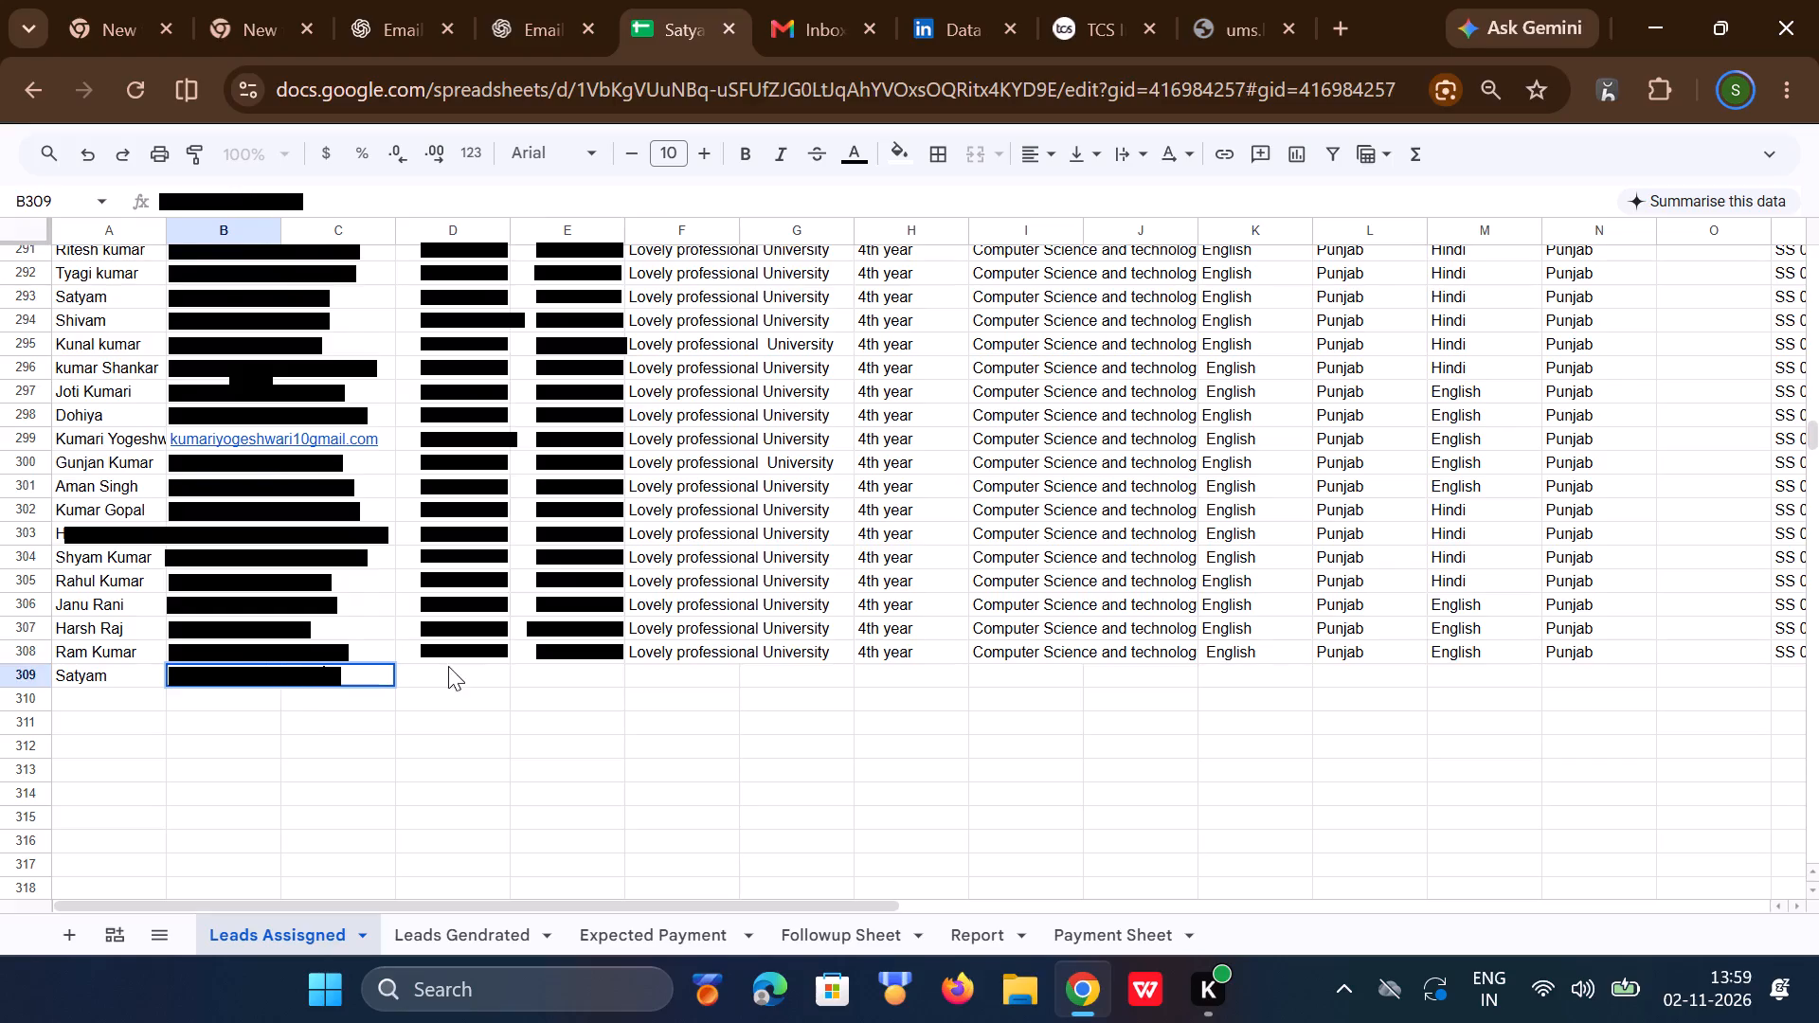
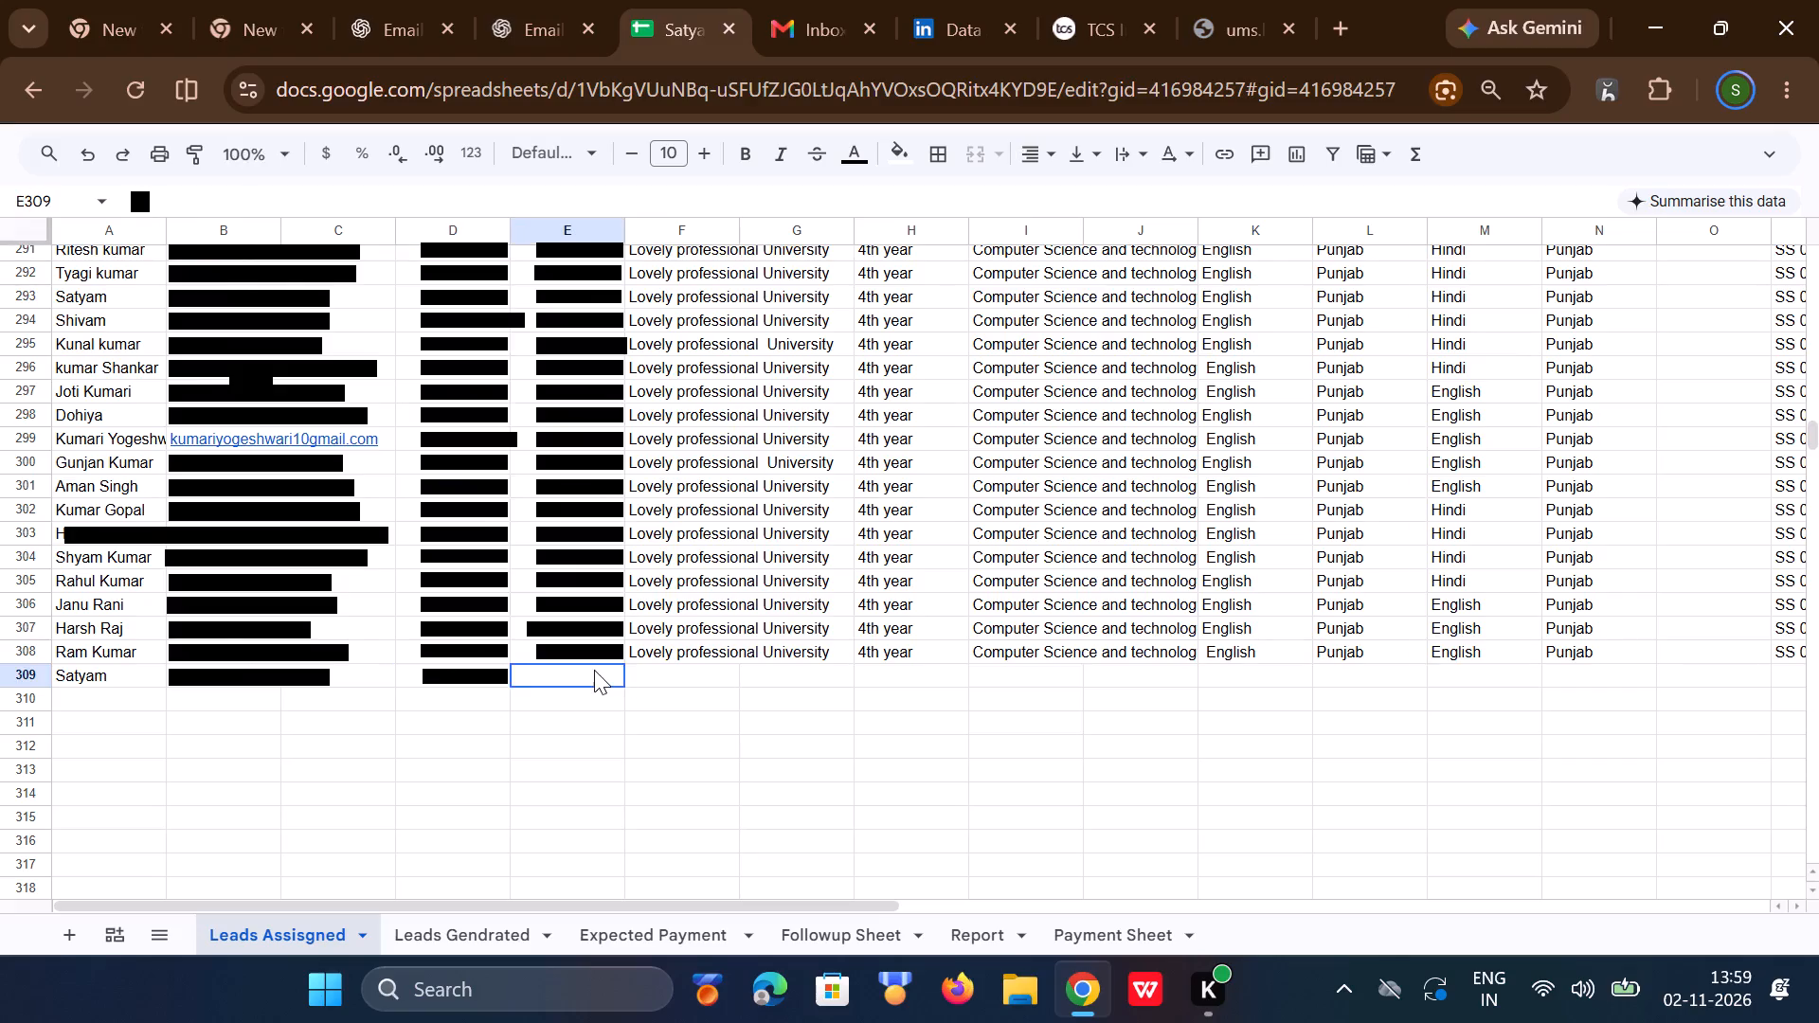
Open the empty cell E309 in the new lead's row for editing.
click(590, 673)
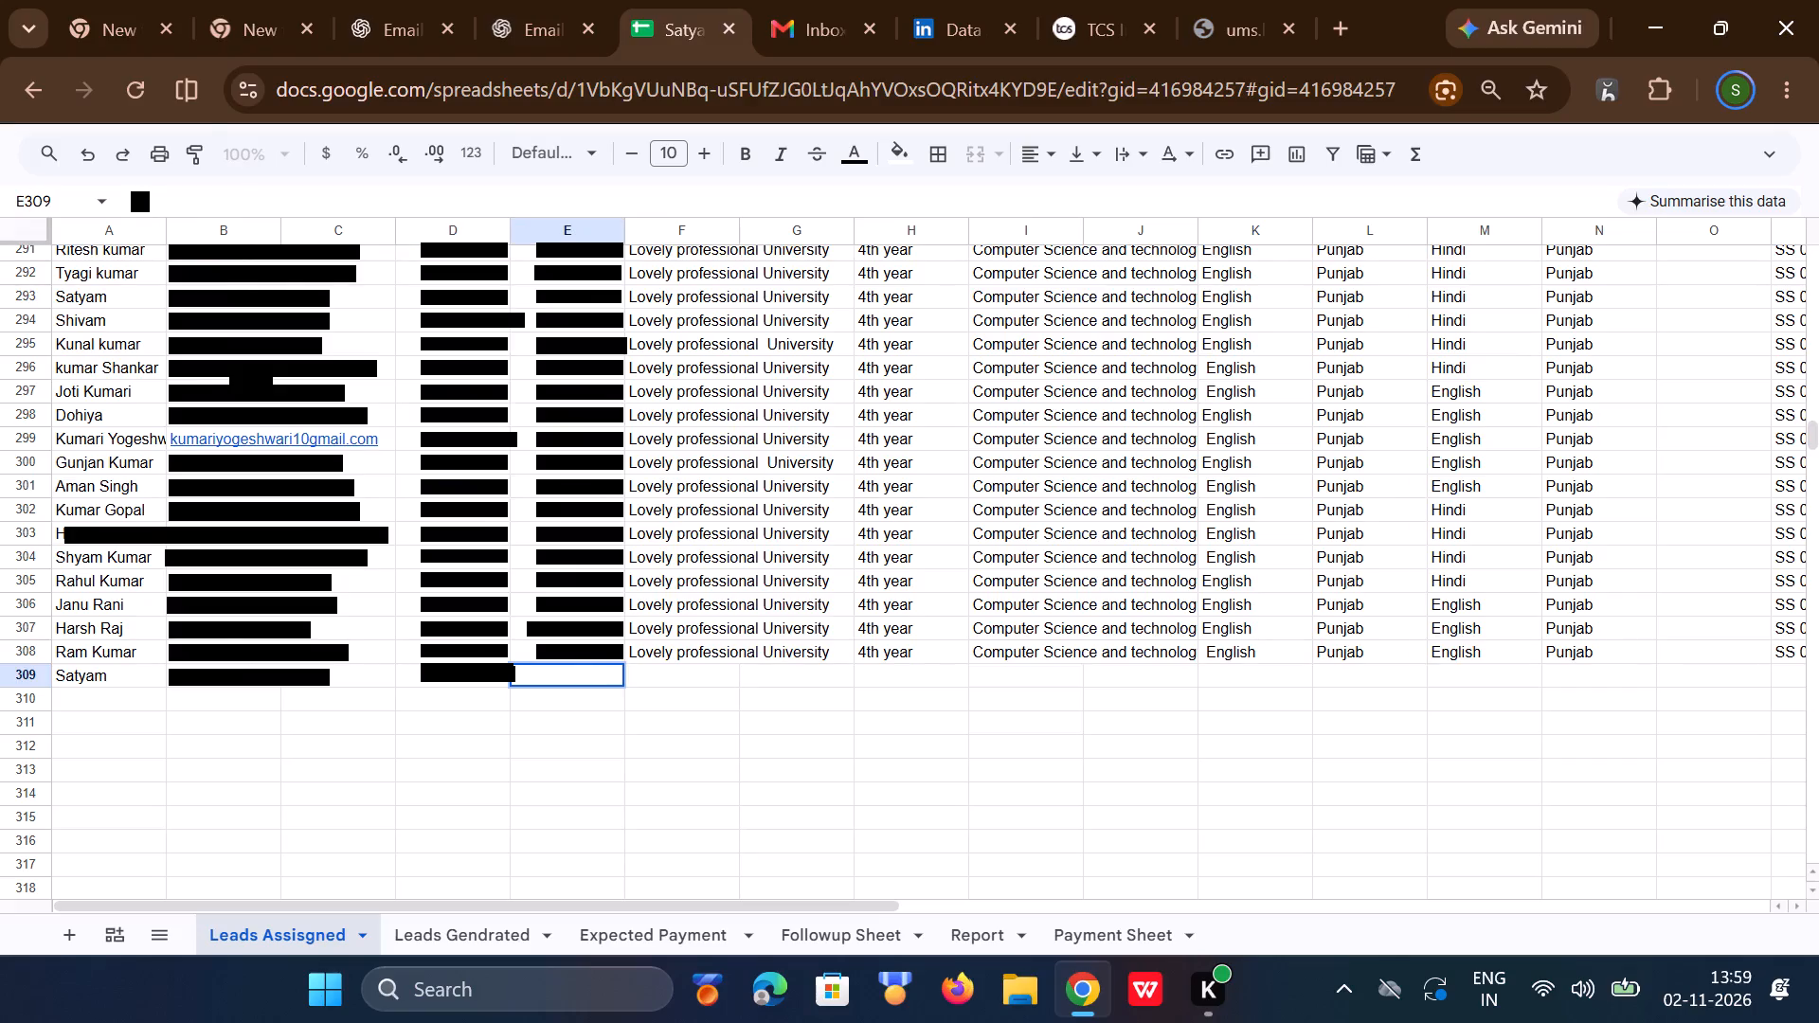
double_click(590, 673)
double_click(590, 673)
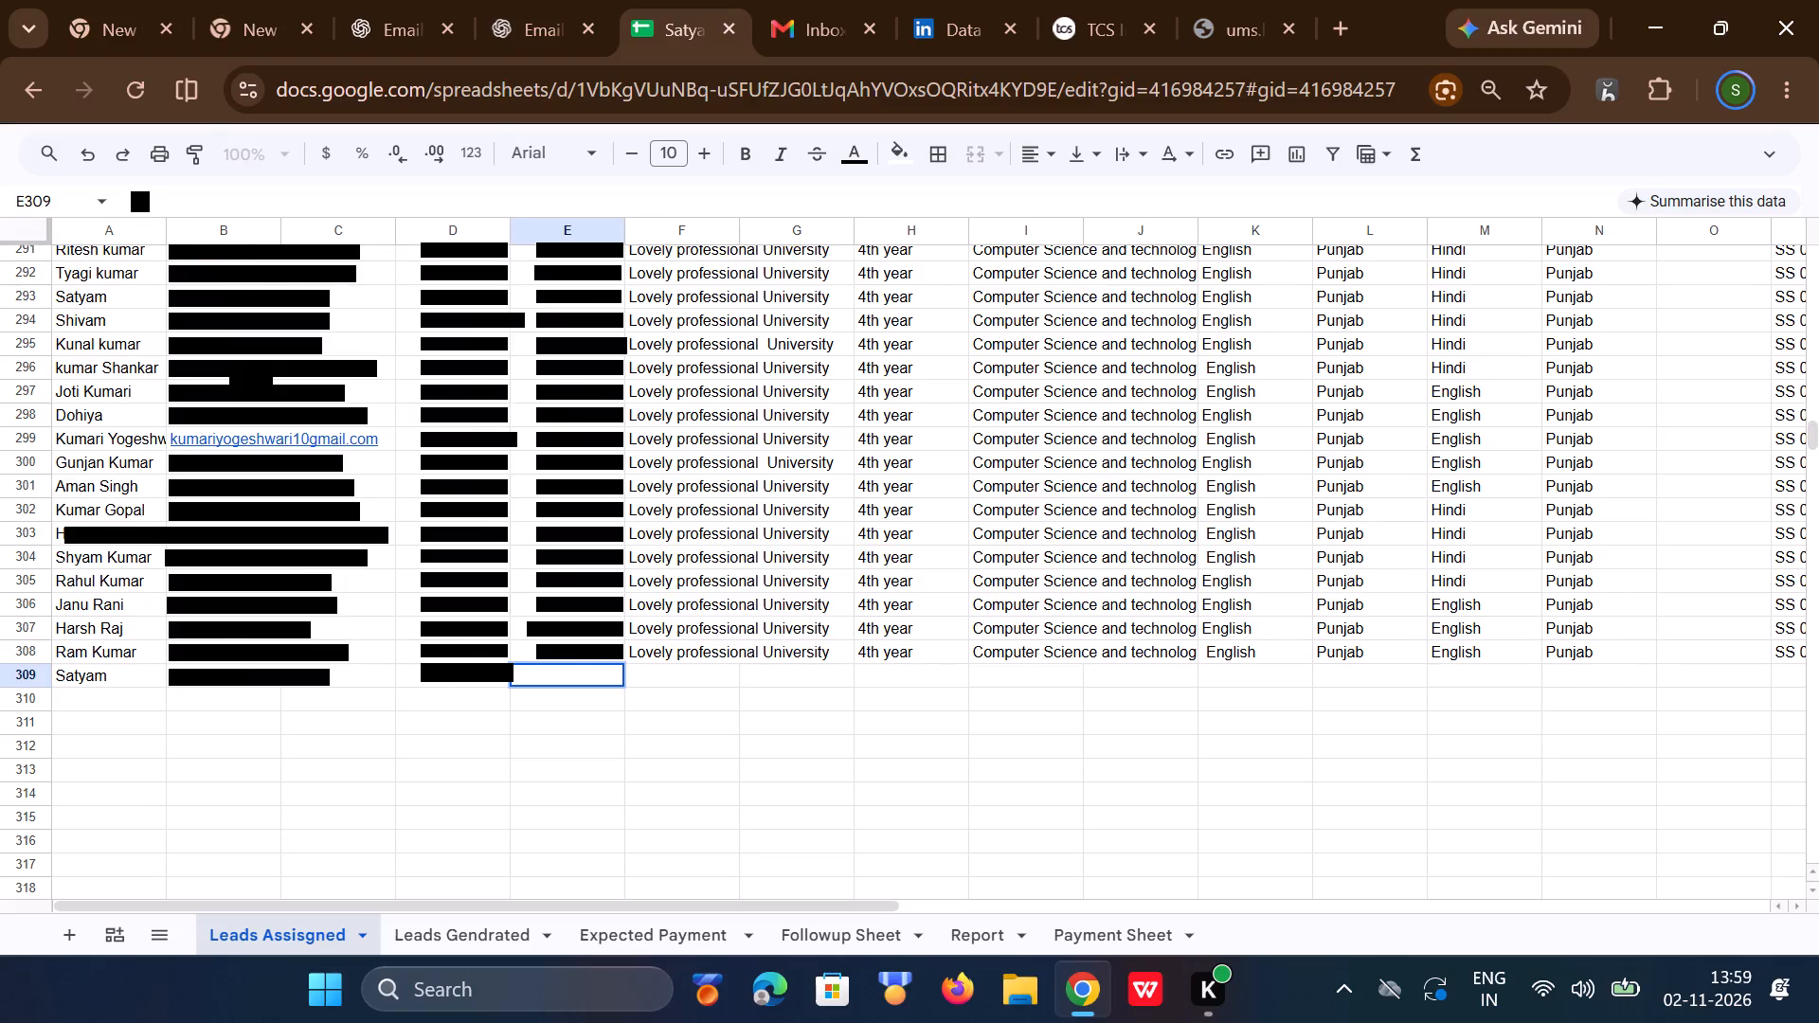
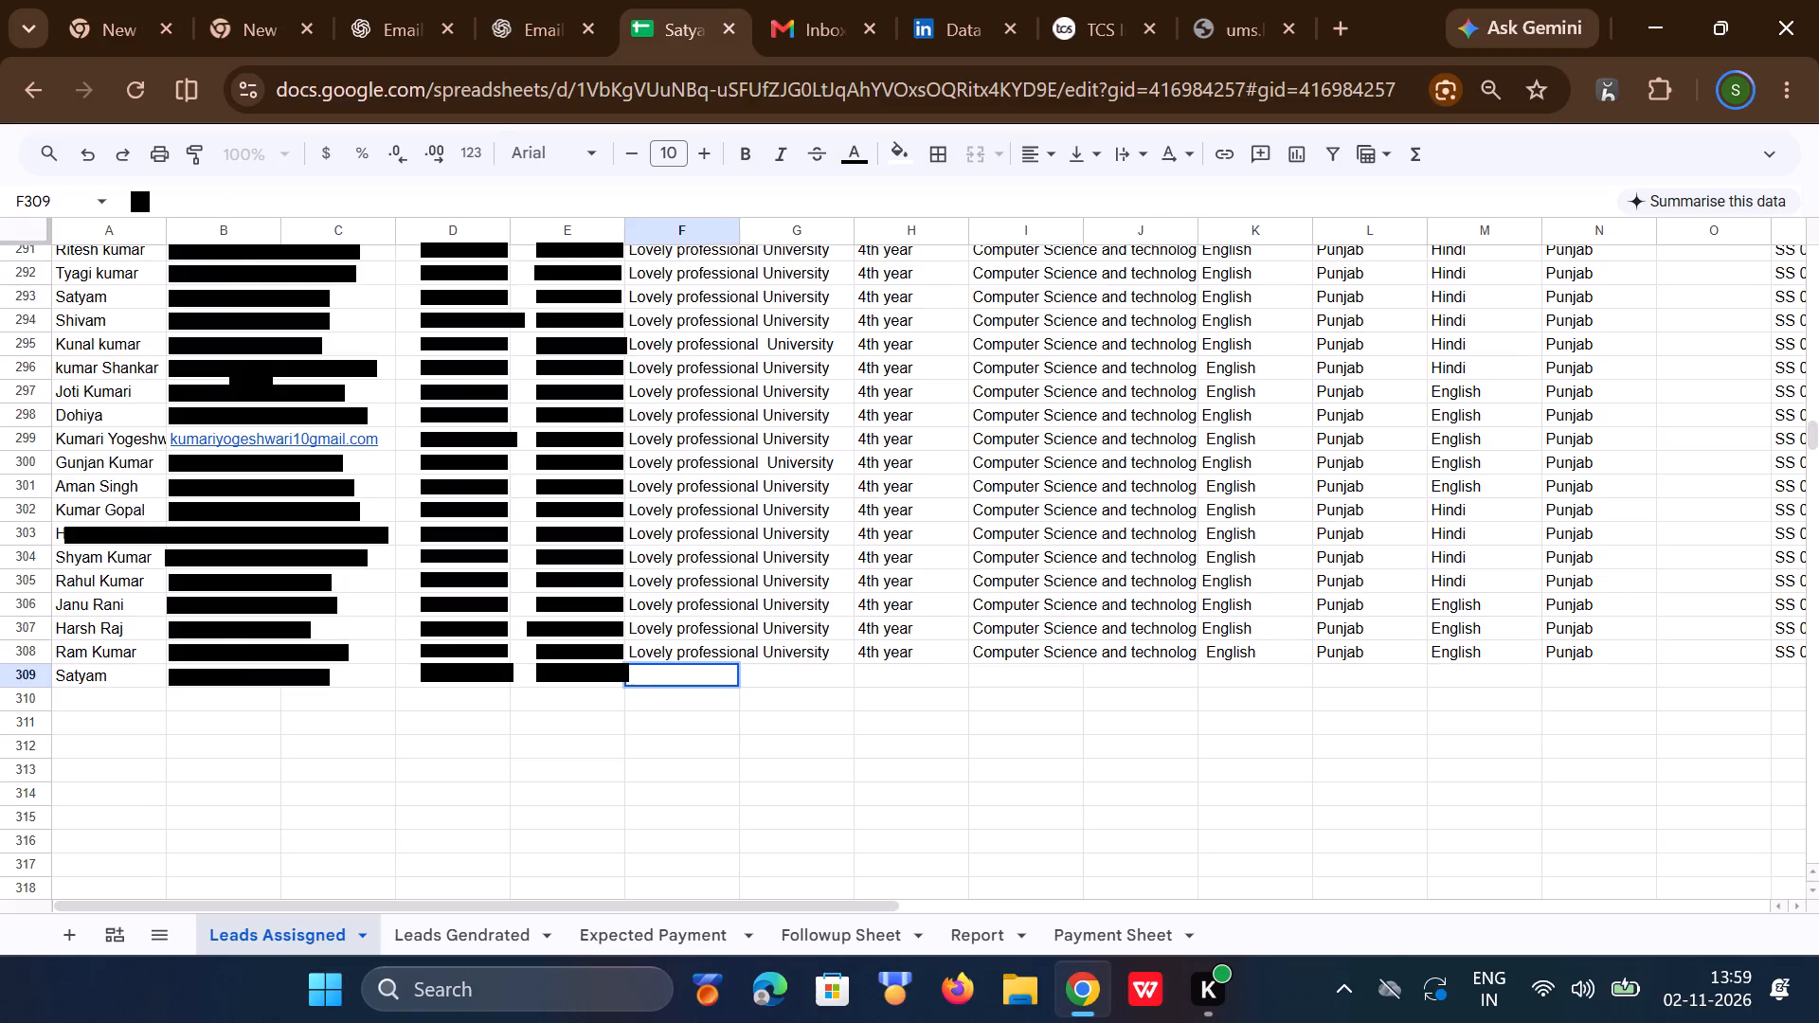
Enter "Lovely professional University" as the university in cell F309 of the new lead's row.
key(shift+l)
key(o)
text(ve)
text(ly b)
key(BackSpace)
key(p)
key(o)
key(BackSpace)
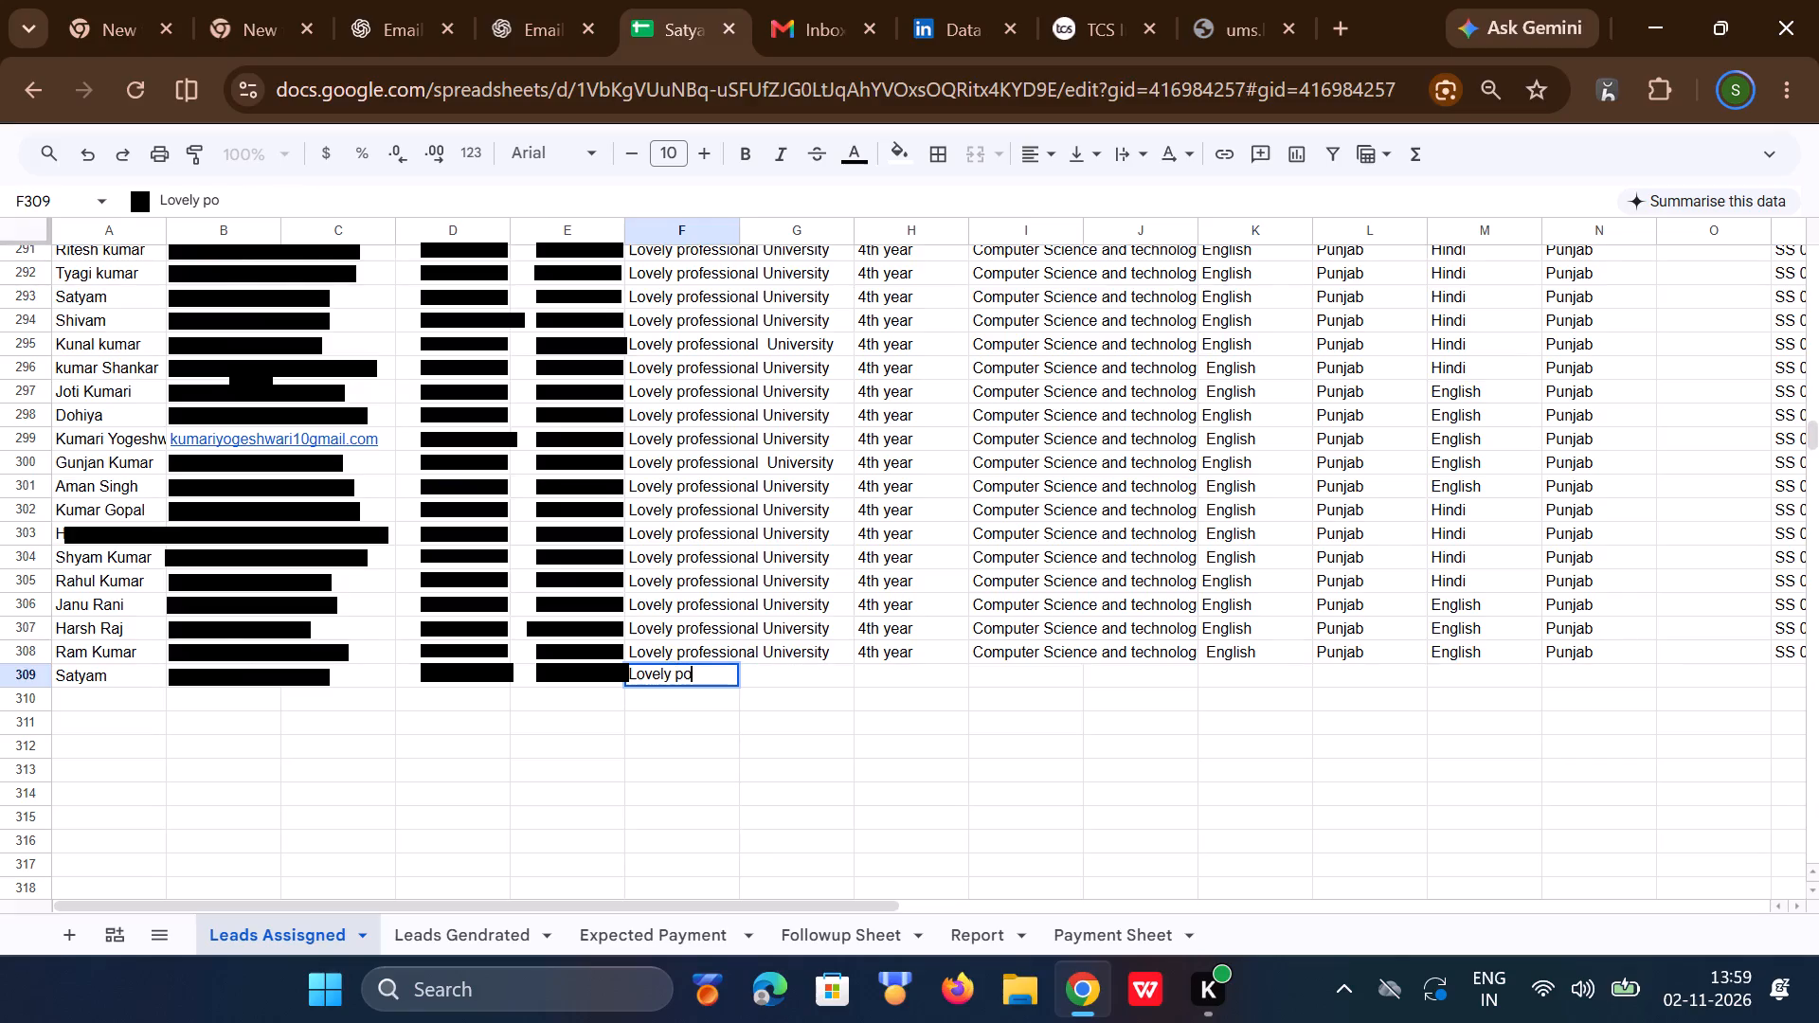
key(BackSpace)
key(r)
key(p)
key(BackSpace)
key(o)
text(fe)
text(ss)
text(io)
text(nal)
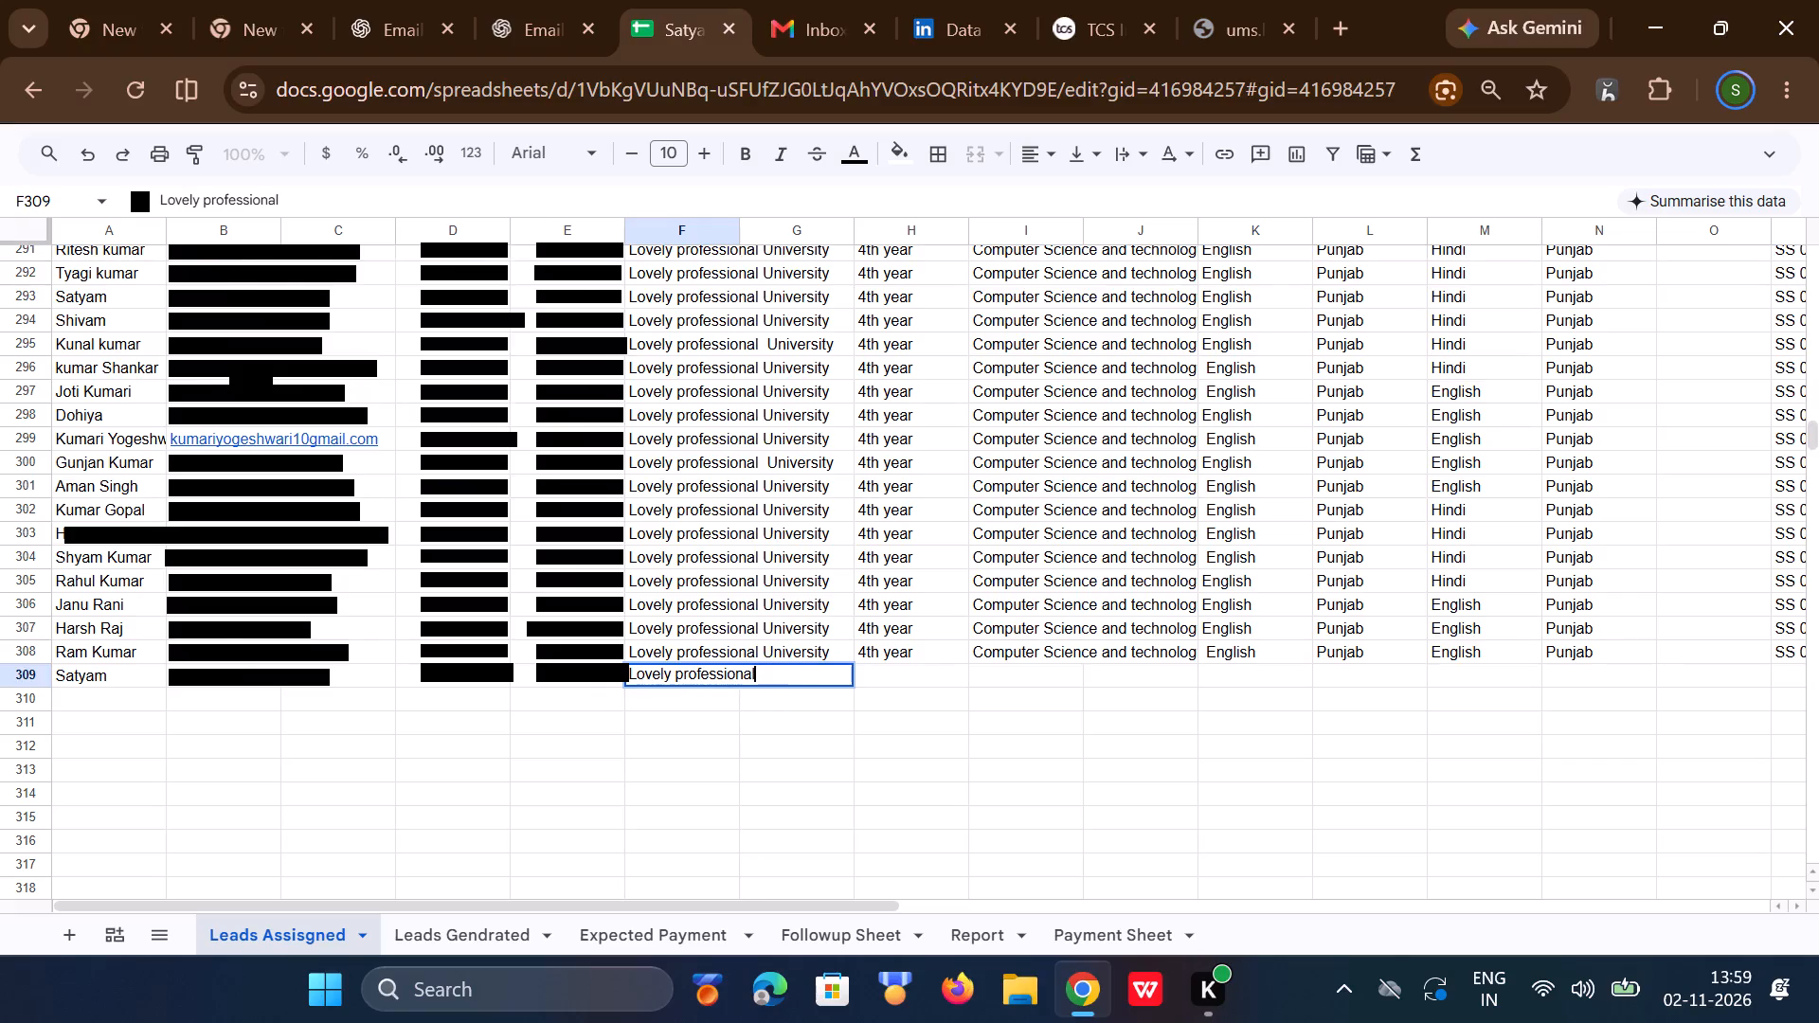
key(space)
key(shift+u)
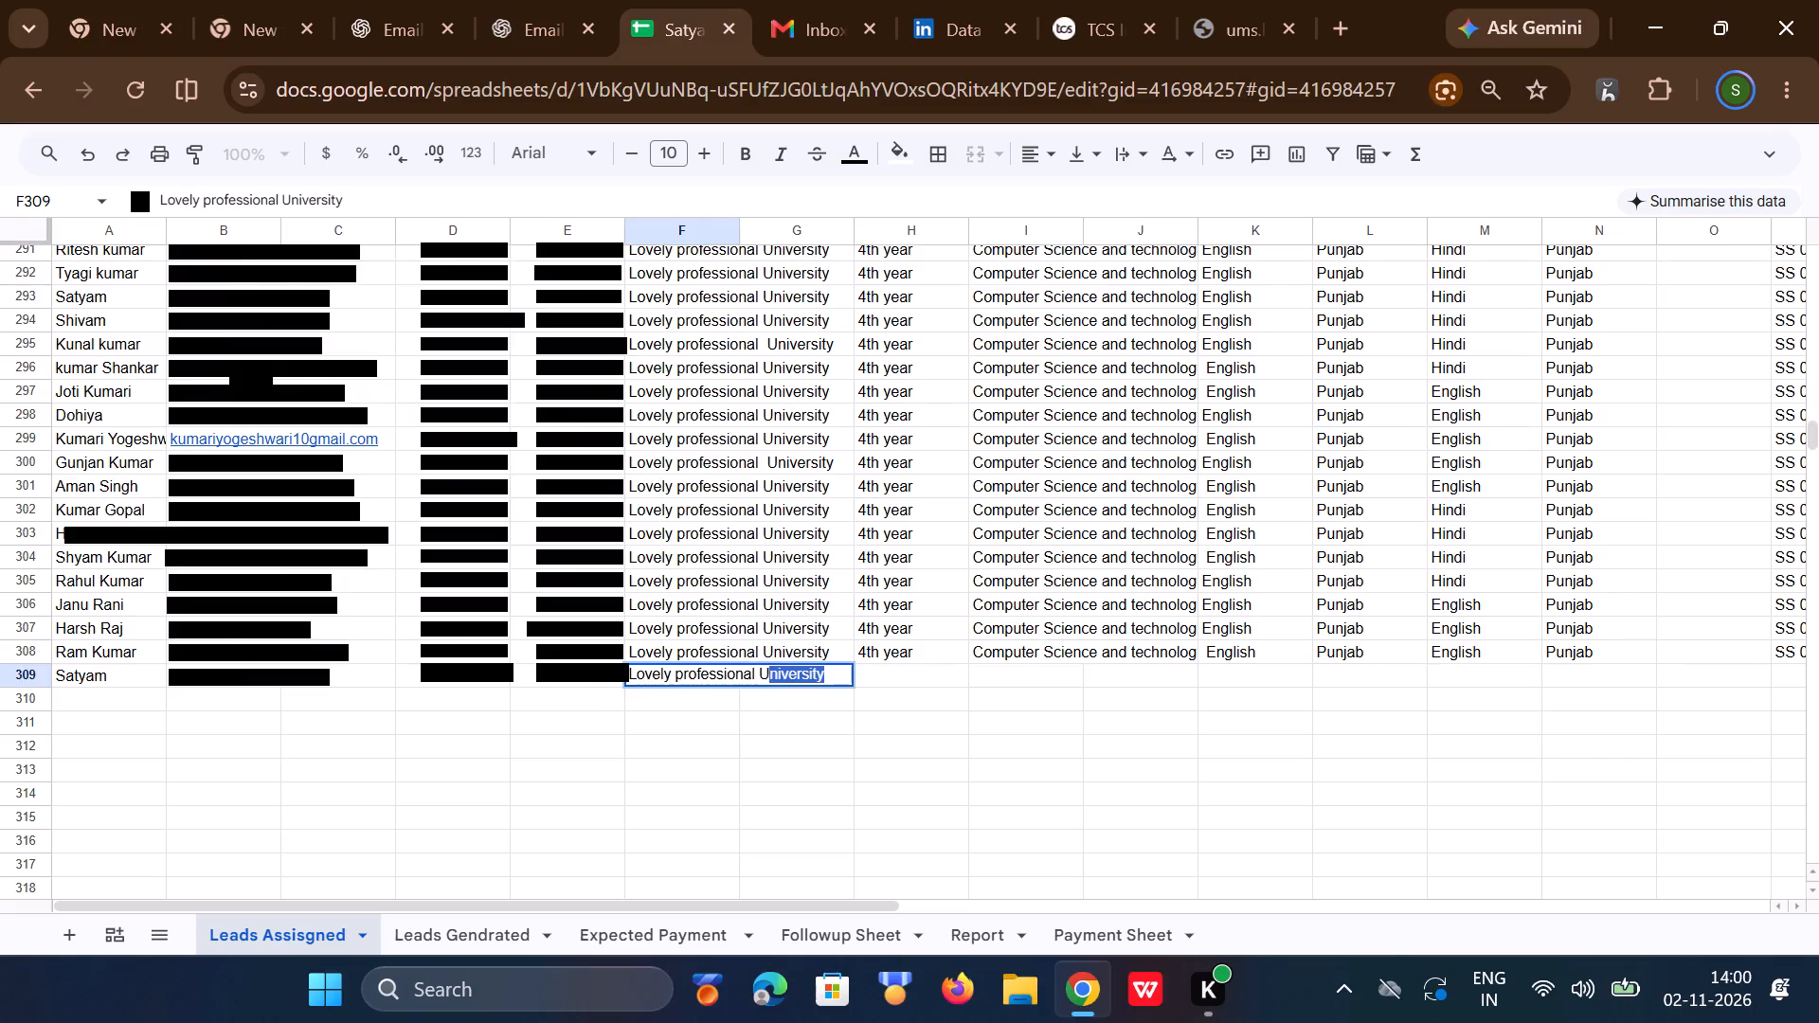
text(ni)
key(v)
text(er)
key(s)
text(ity)
Enter "4th year" as the year of study in cell H309 of the new lead's row.
triple_click(873, 670)
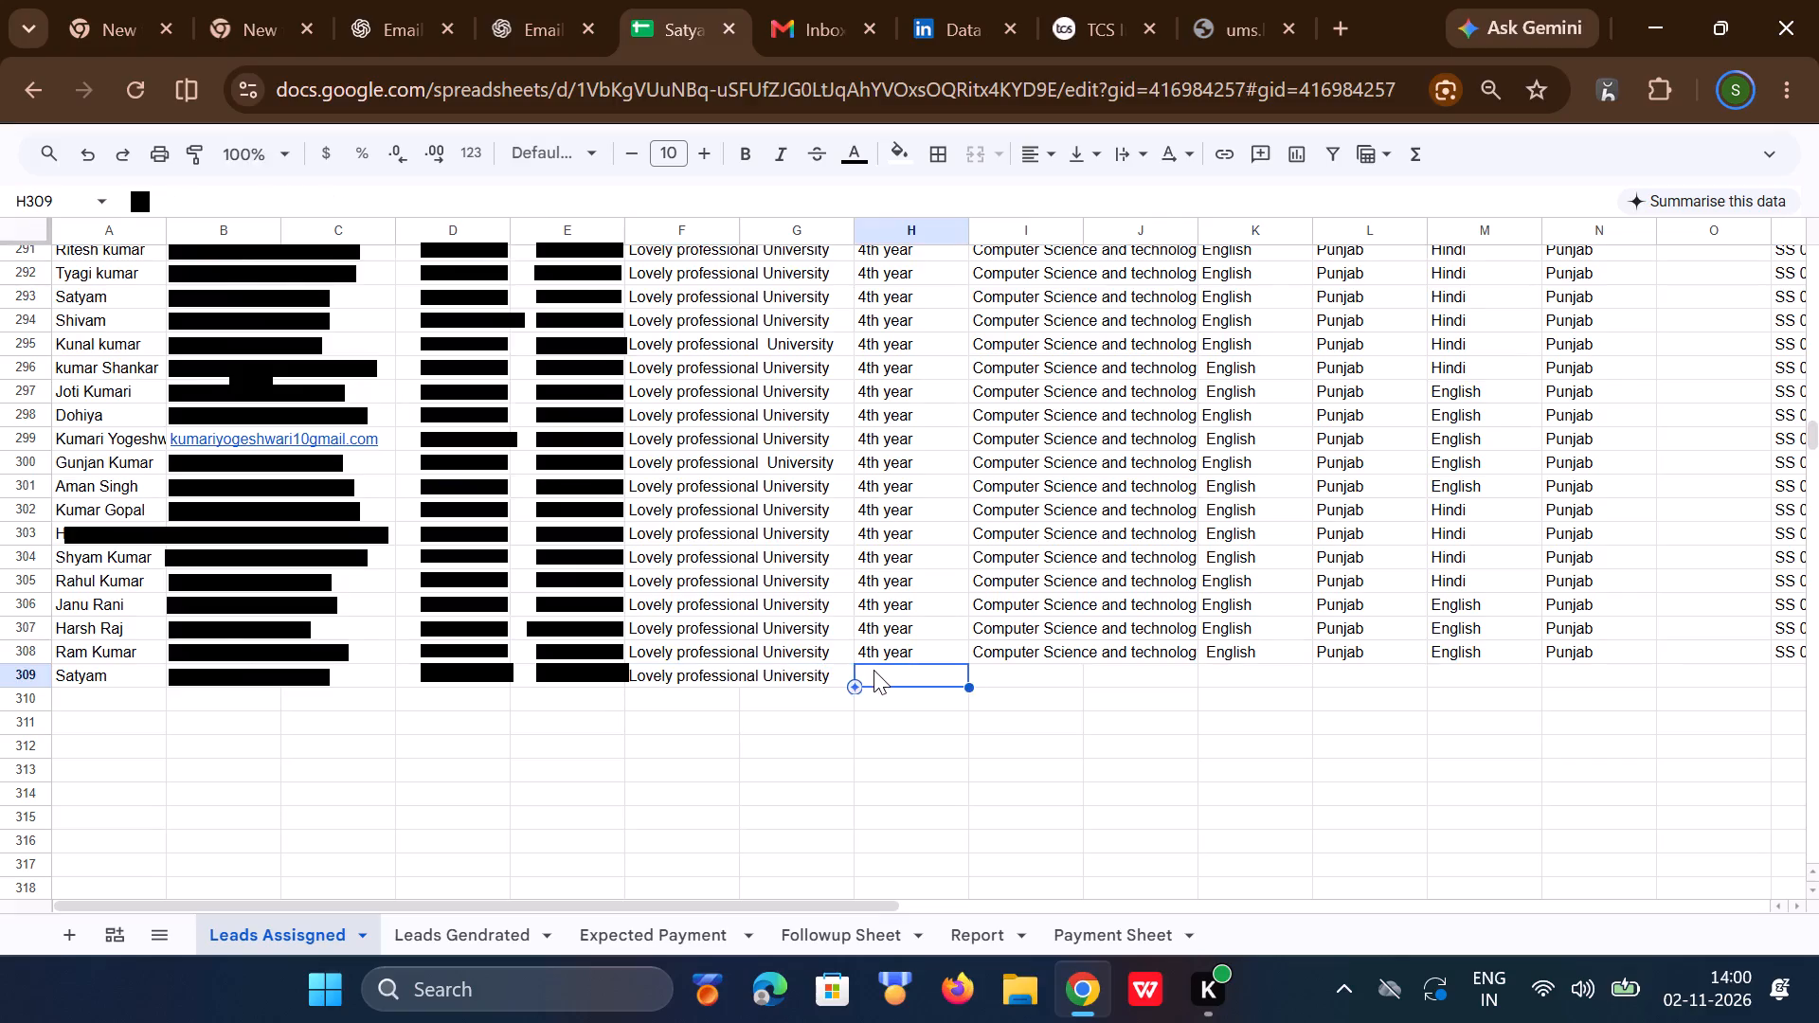
click(873, 670)
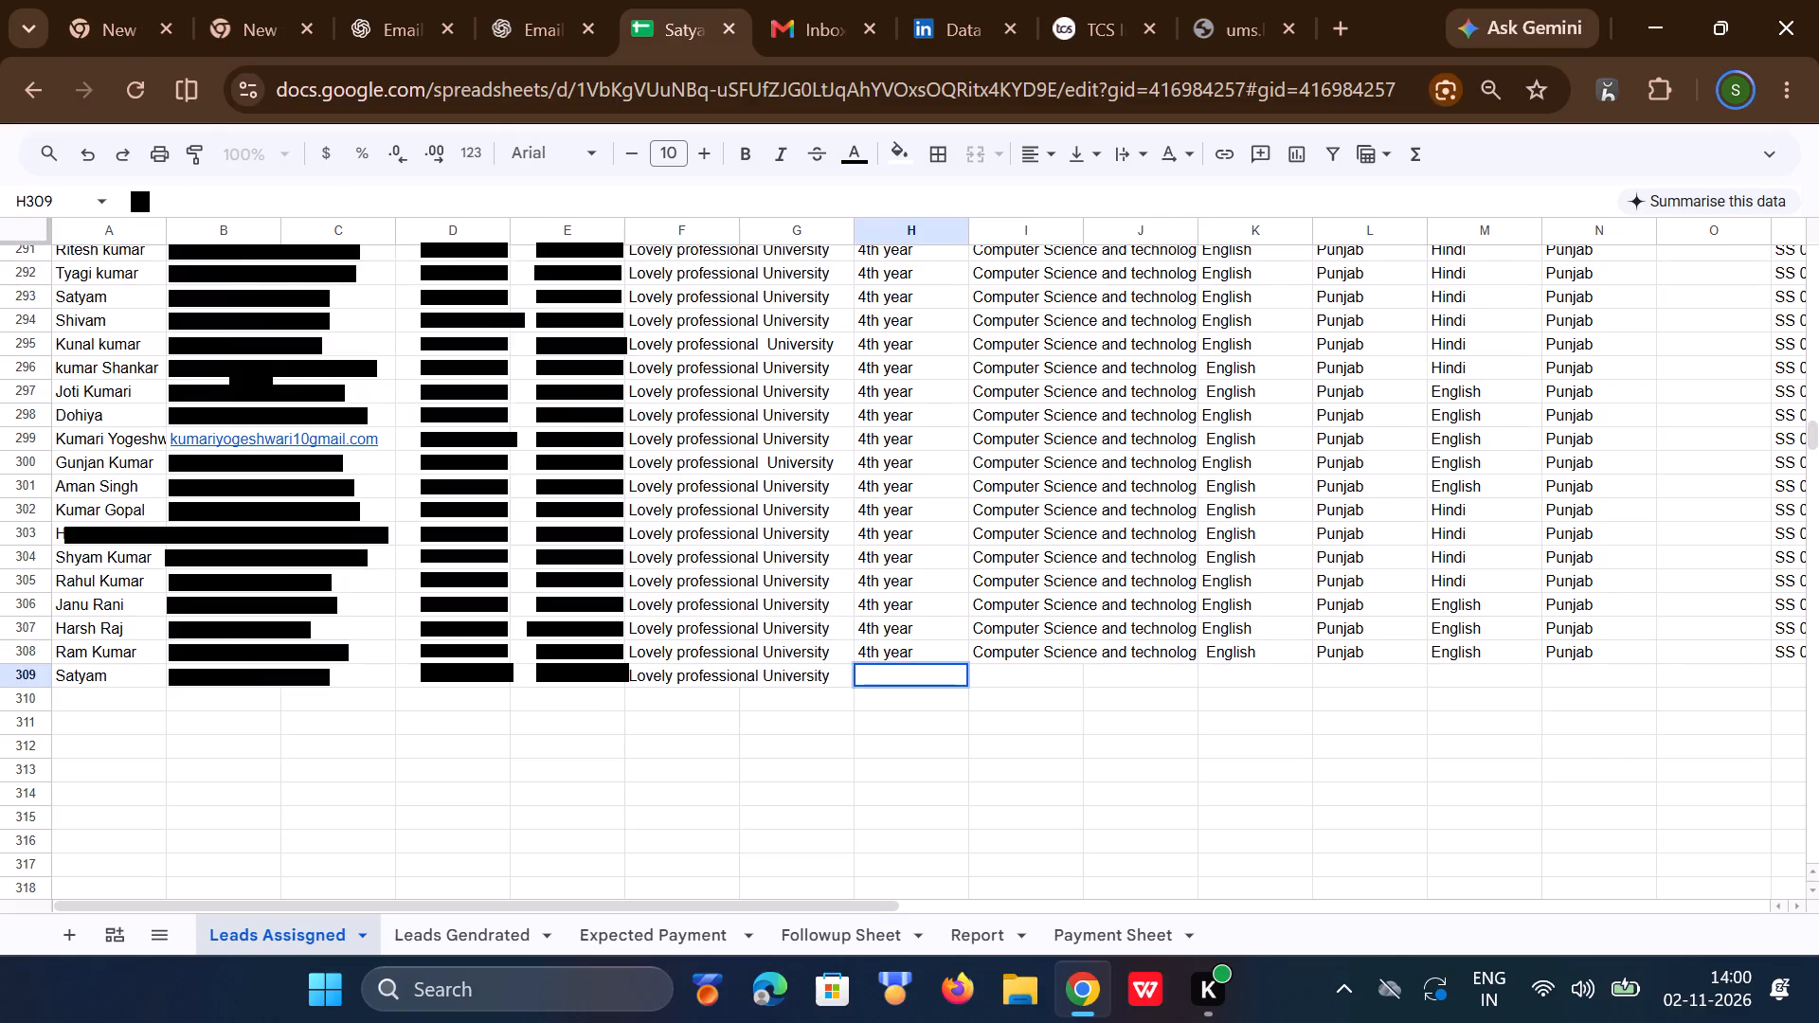
key(shift+dollar)
key(BackSpace)
key(4)
text(th)
key(space)
text(year)
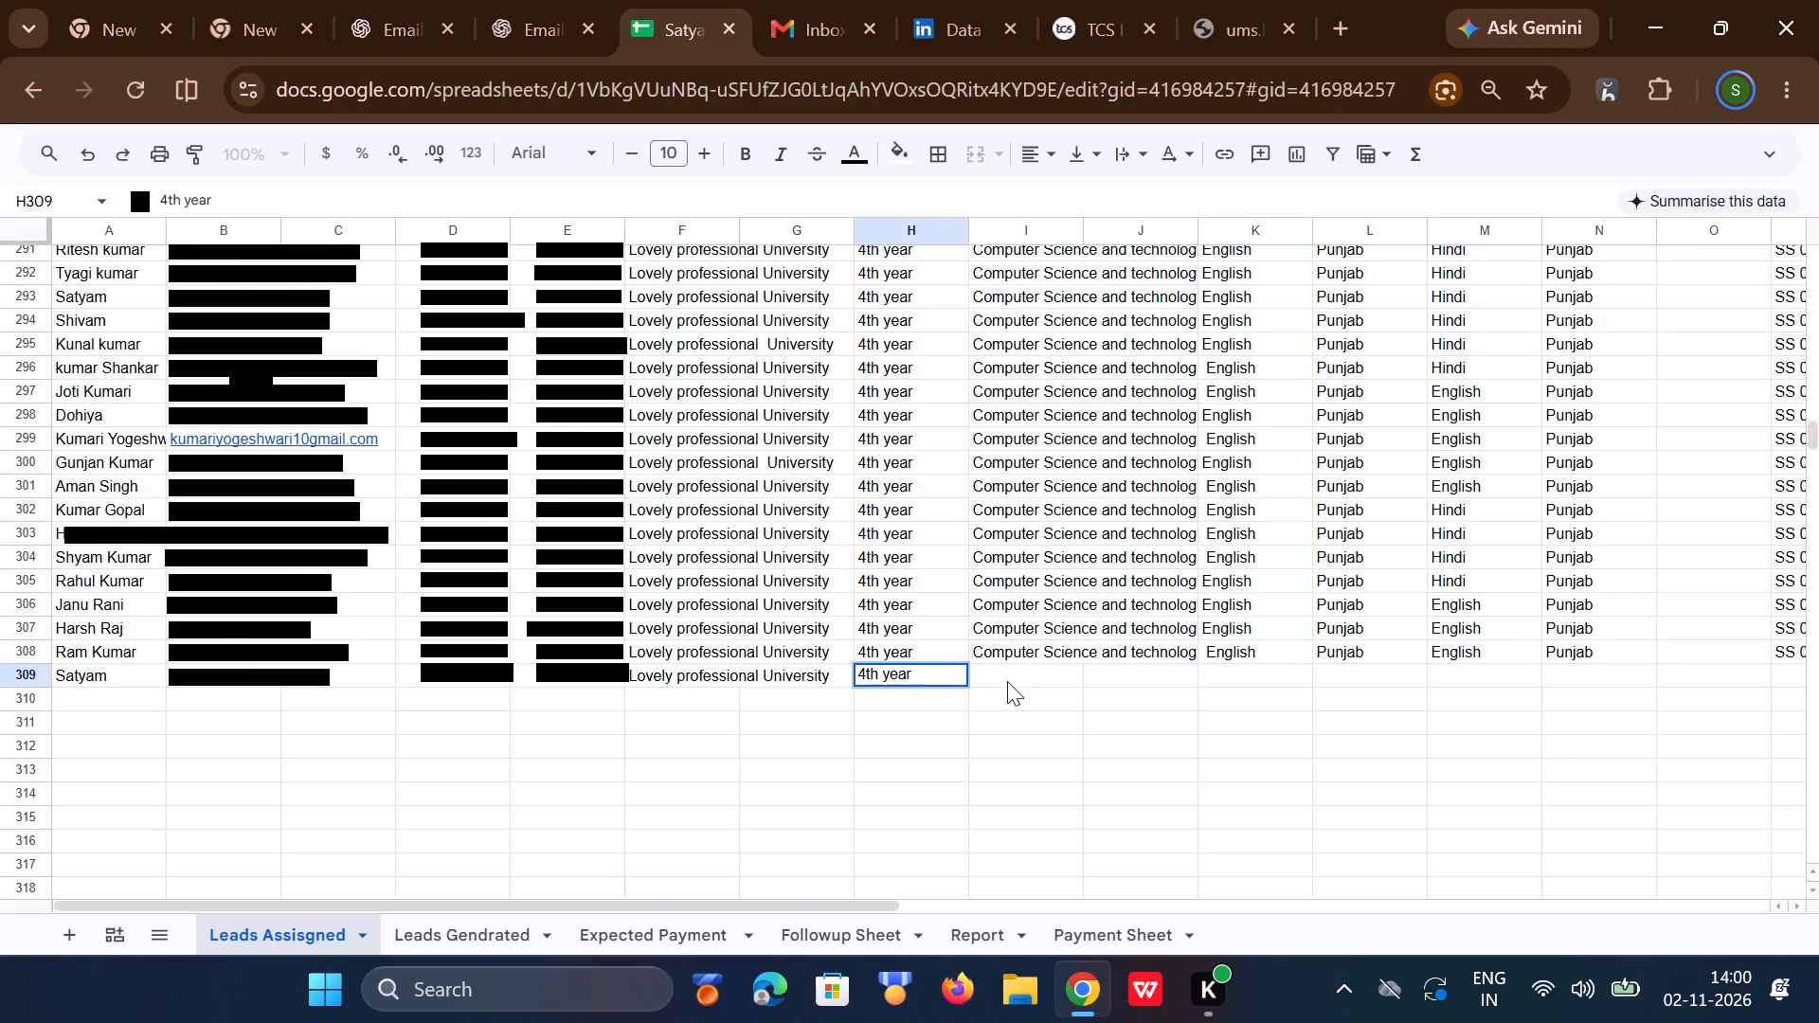
Enter "Computer Science and technology" as the course in cell I309 of the new lead's row.
double_click(1007, 681)
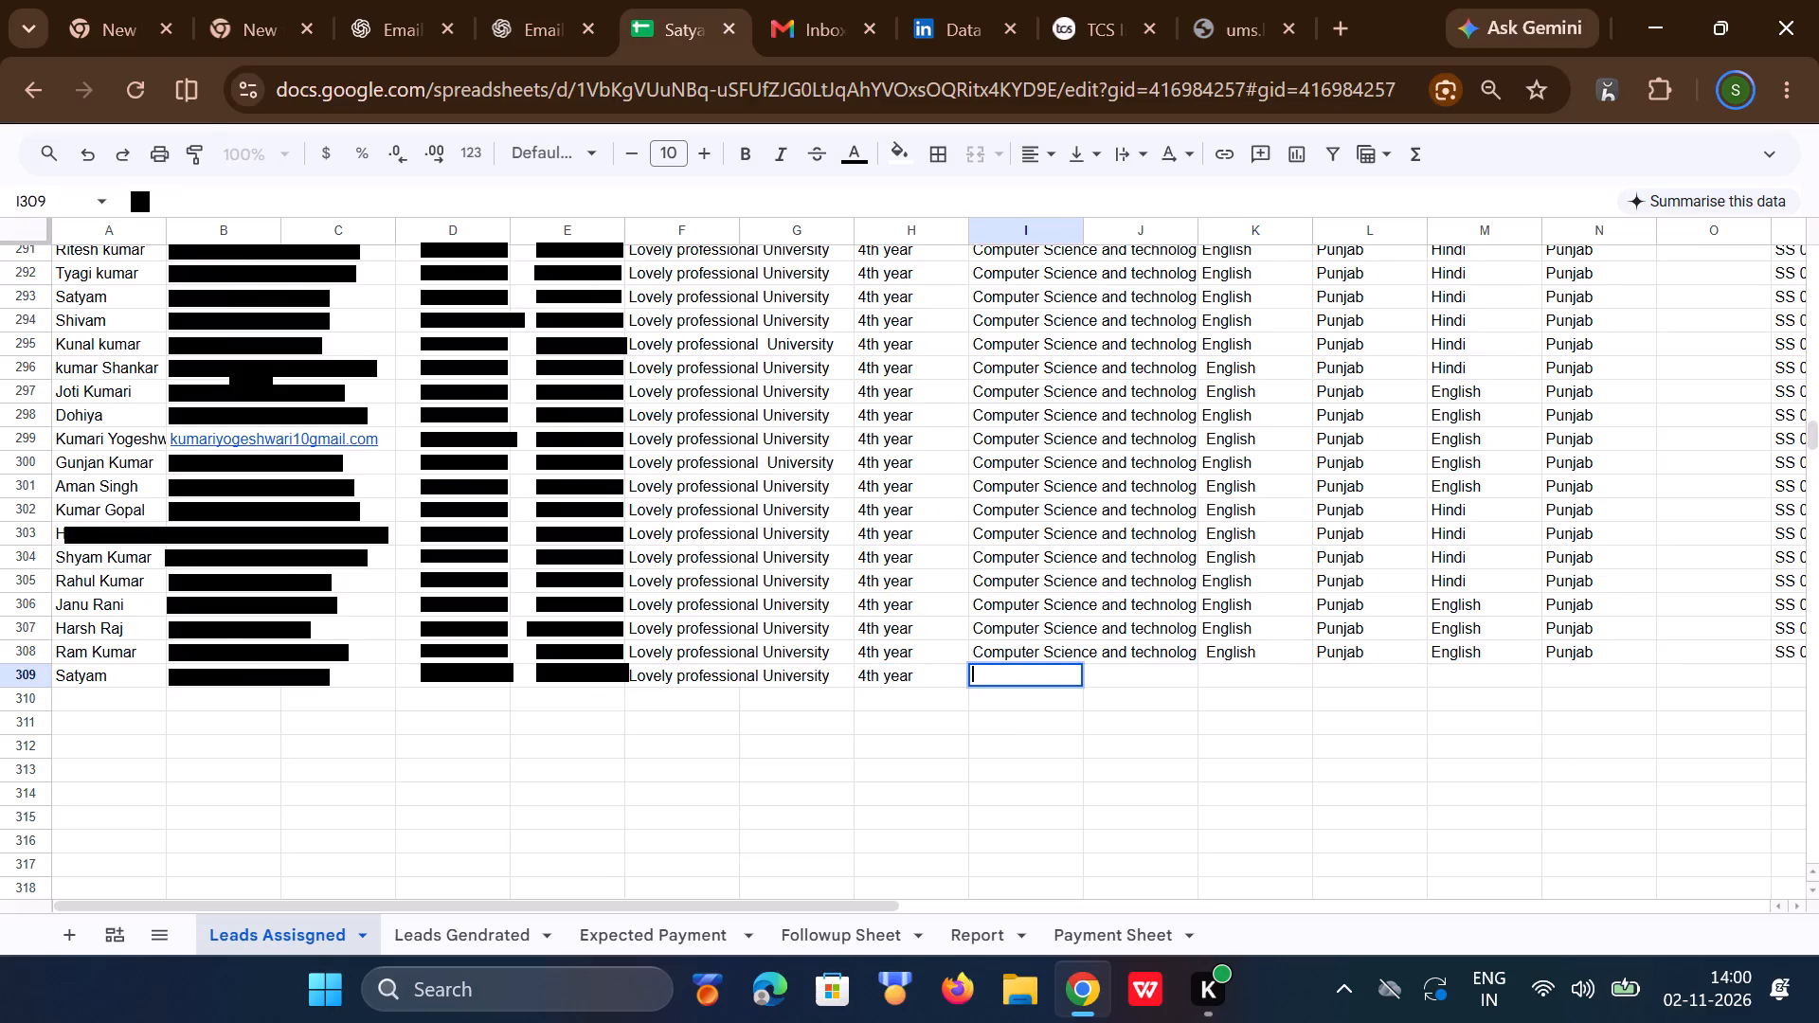
key(shift+c)
key(o)
text(mp)
text(uter)
key(space)
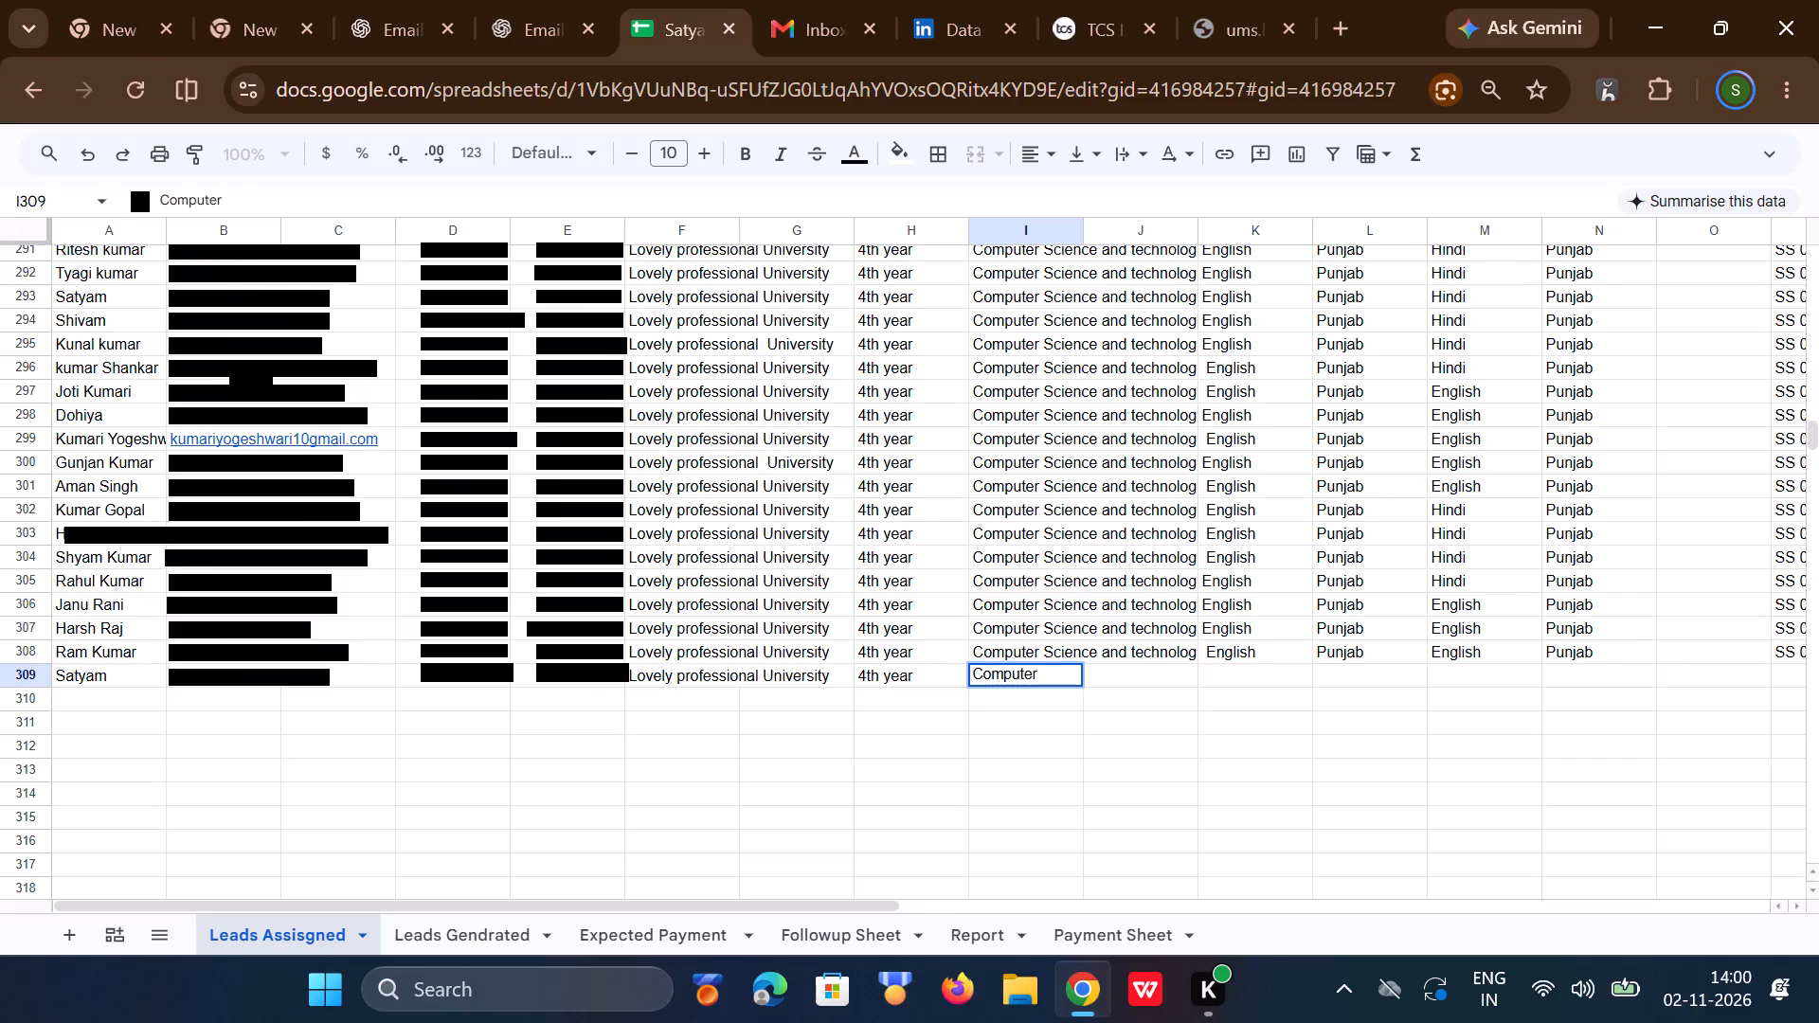
key(shift+s)
key(c)
text(ie)
text(nce)
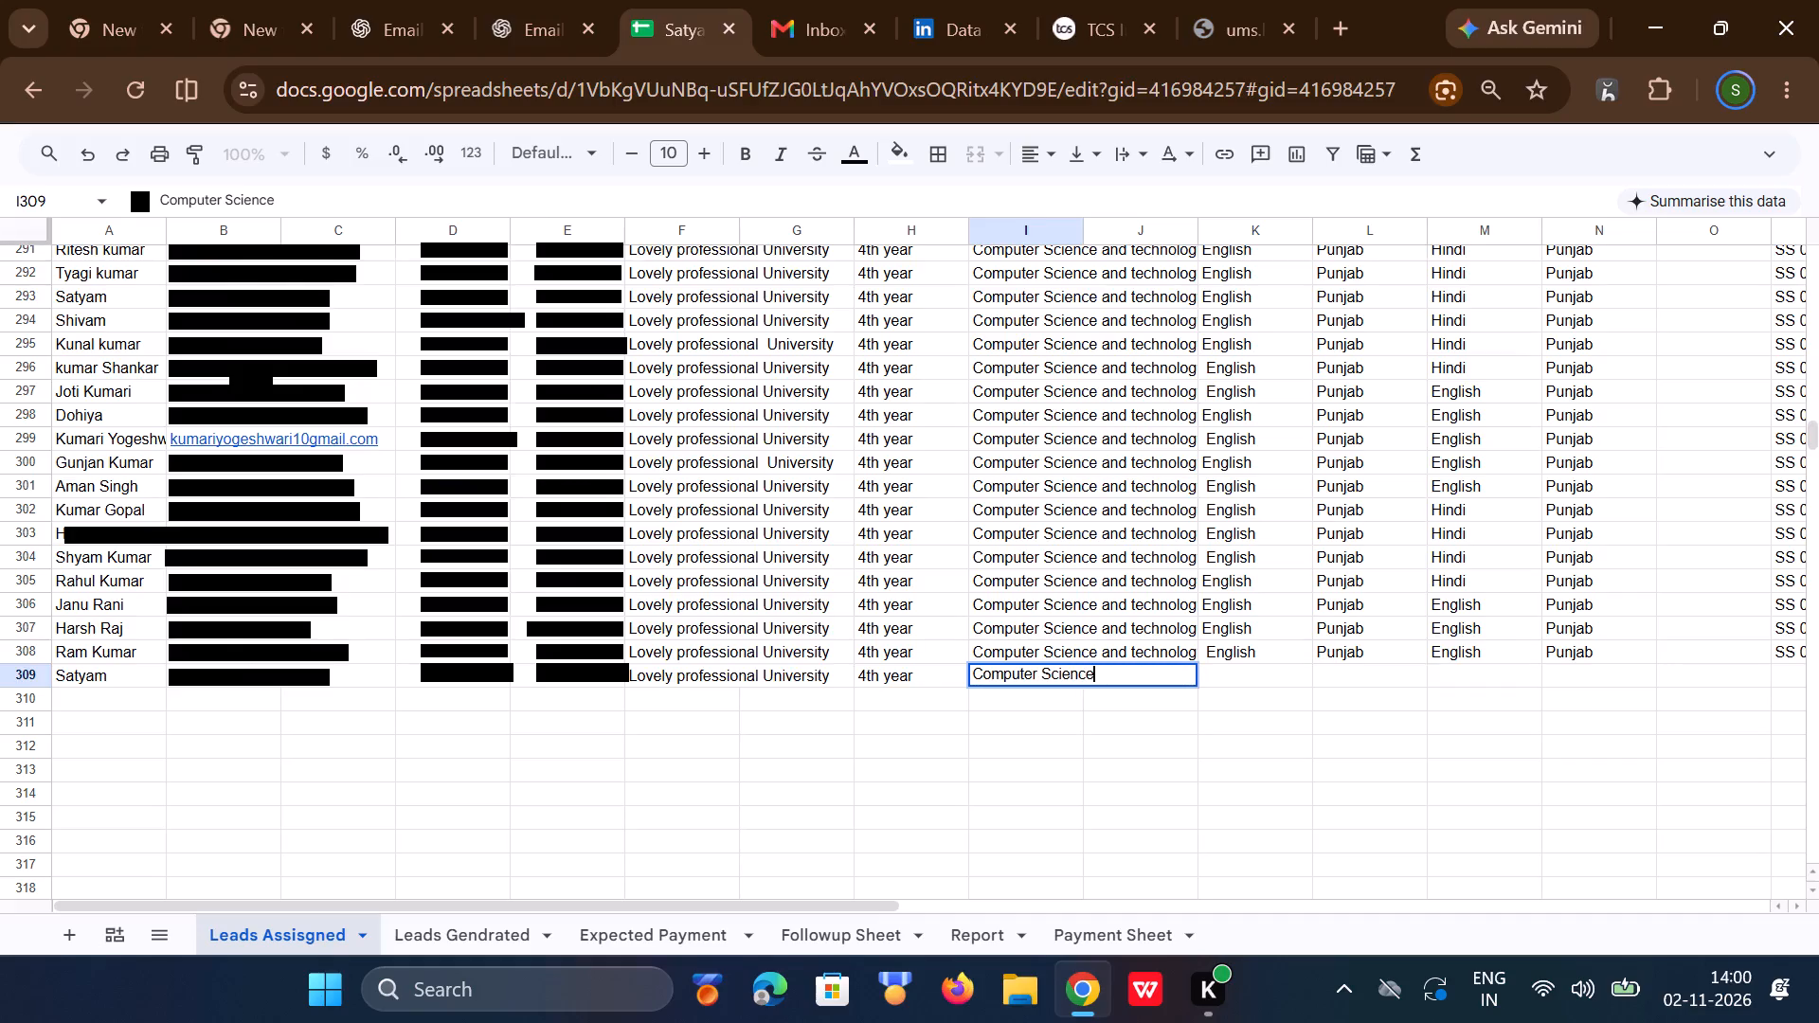
click(1131, 679)
key(space)
key(shift+a)
key(backslash)
key(BackSpace)
key(BackSpace)
text(and)
key(space)
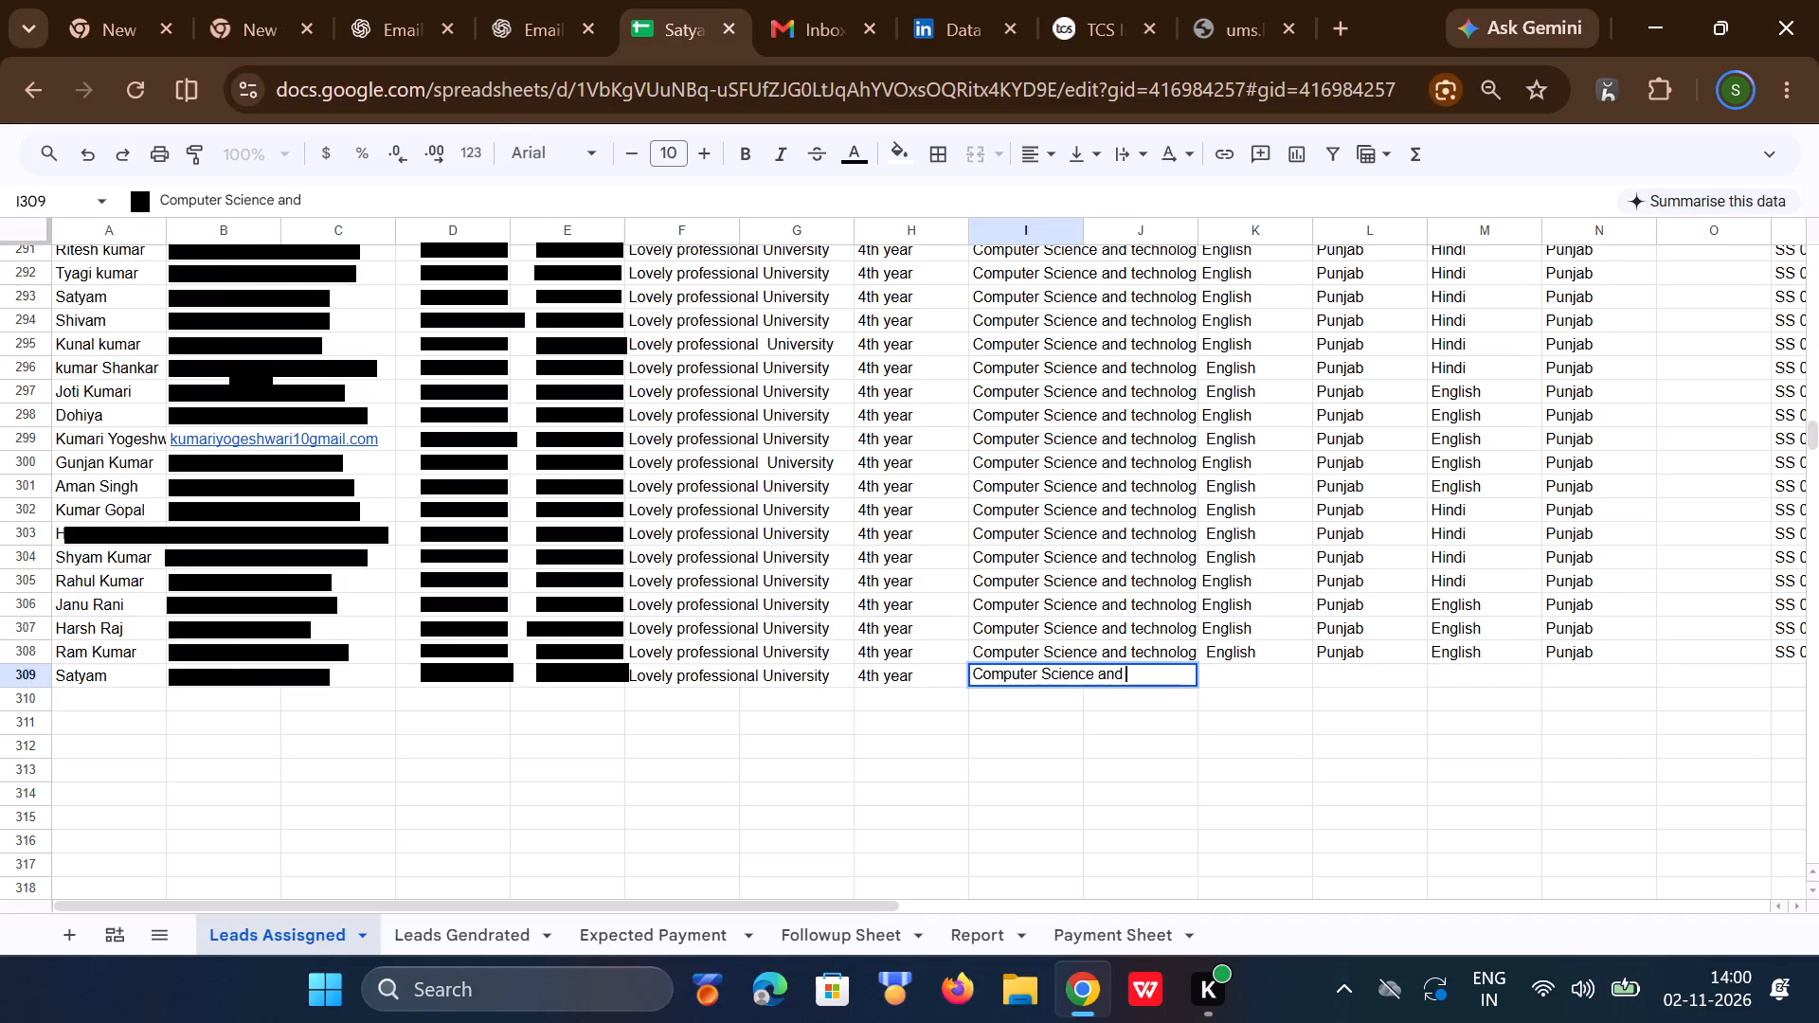
text(tecg)
key(BackSpace)
key(h)
text(nolo)
text(gy)
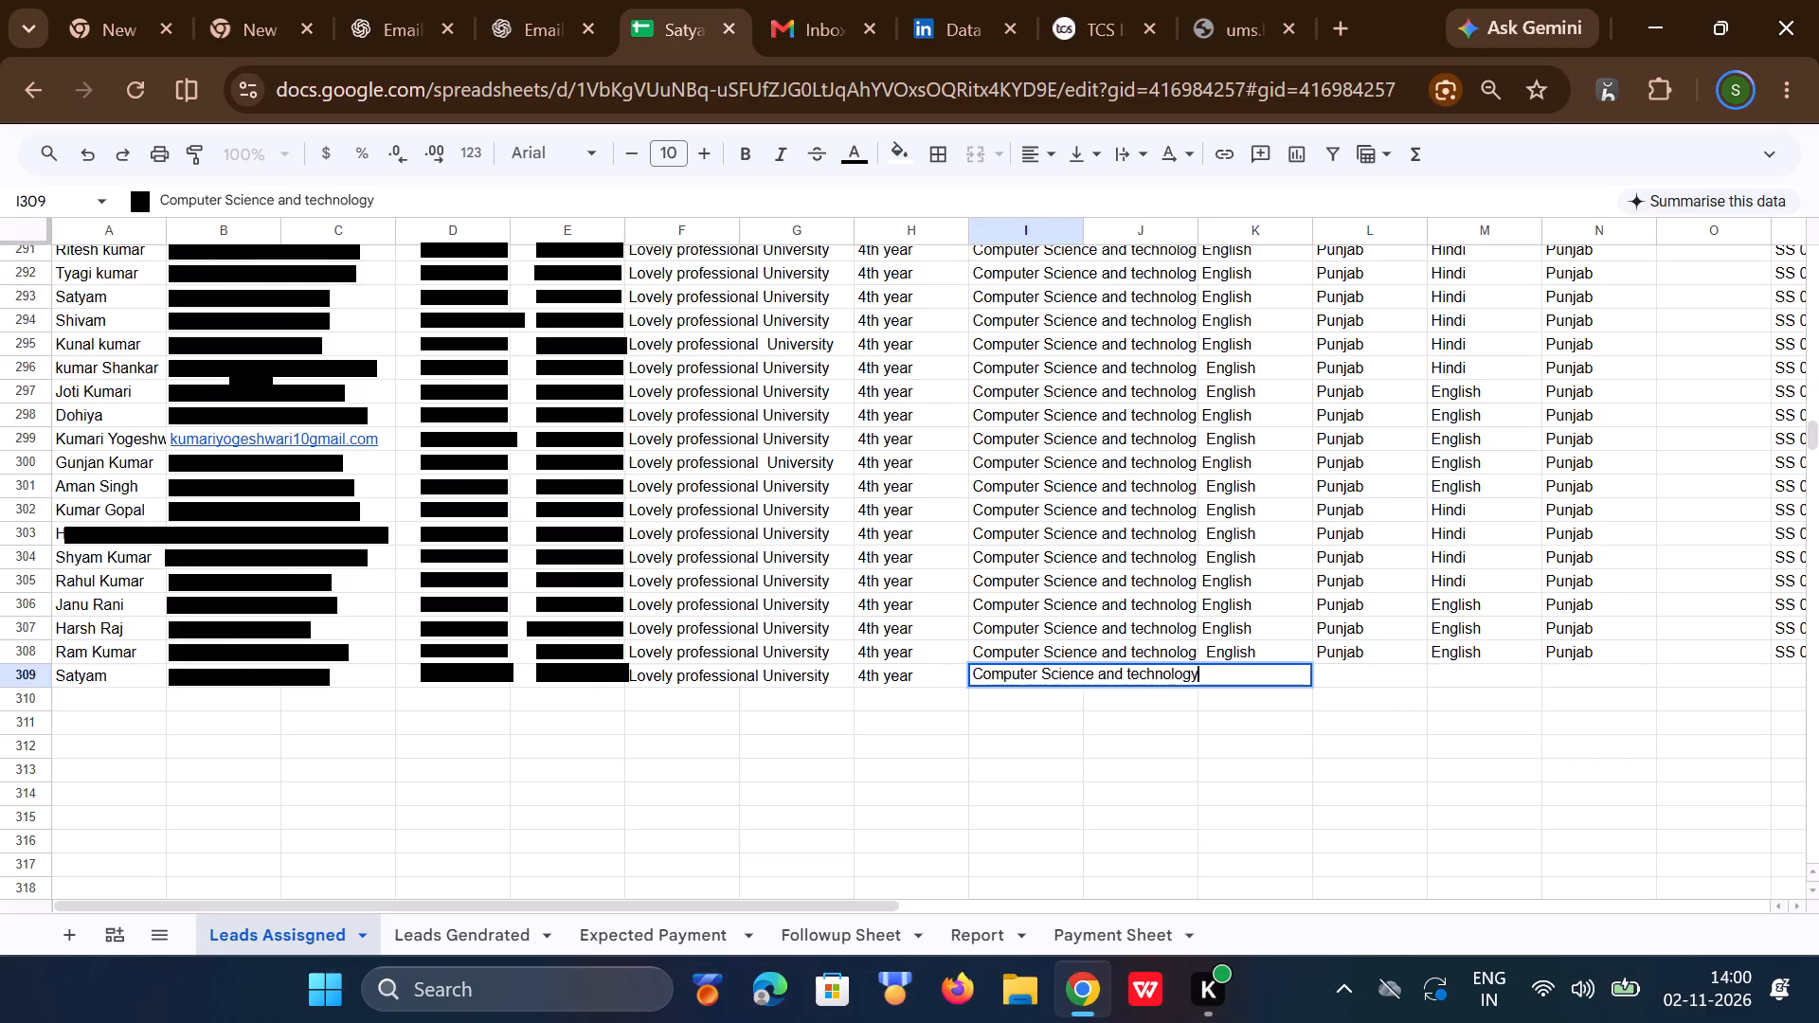
click(1283, 781)
Enter "English" as the language in cell K309 of the new lead's row.
double_click(1246, 675)
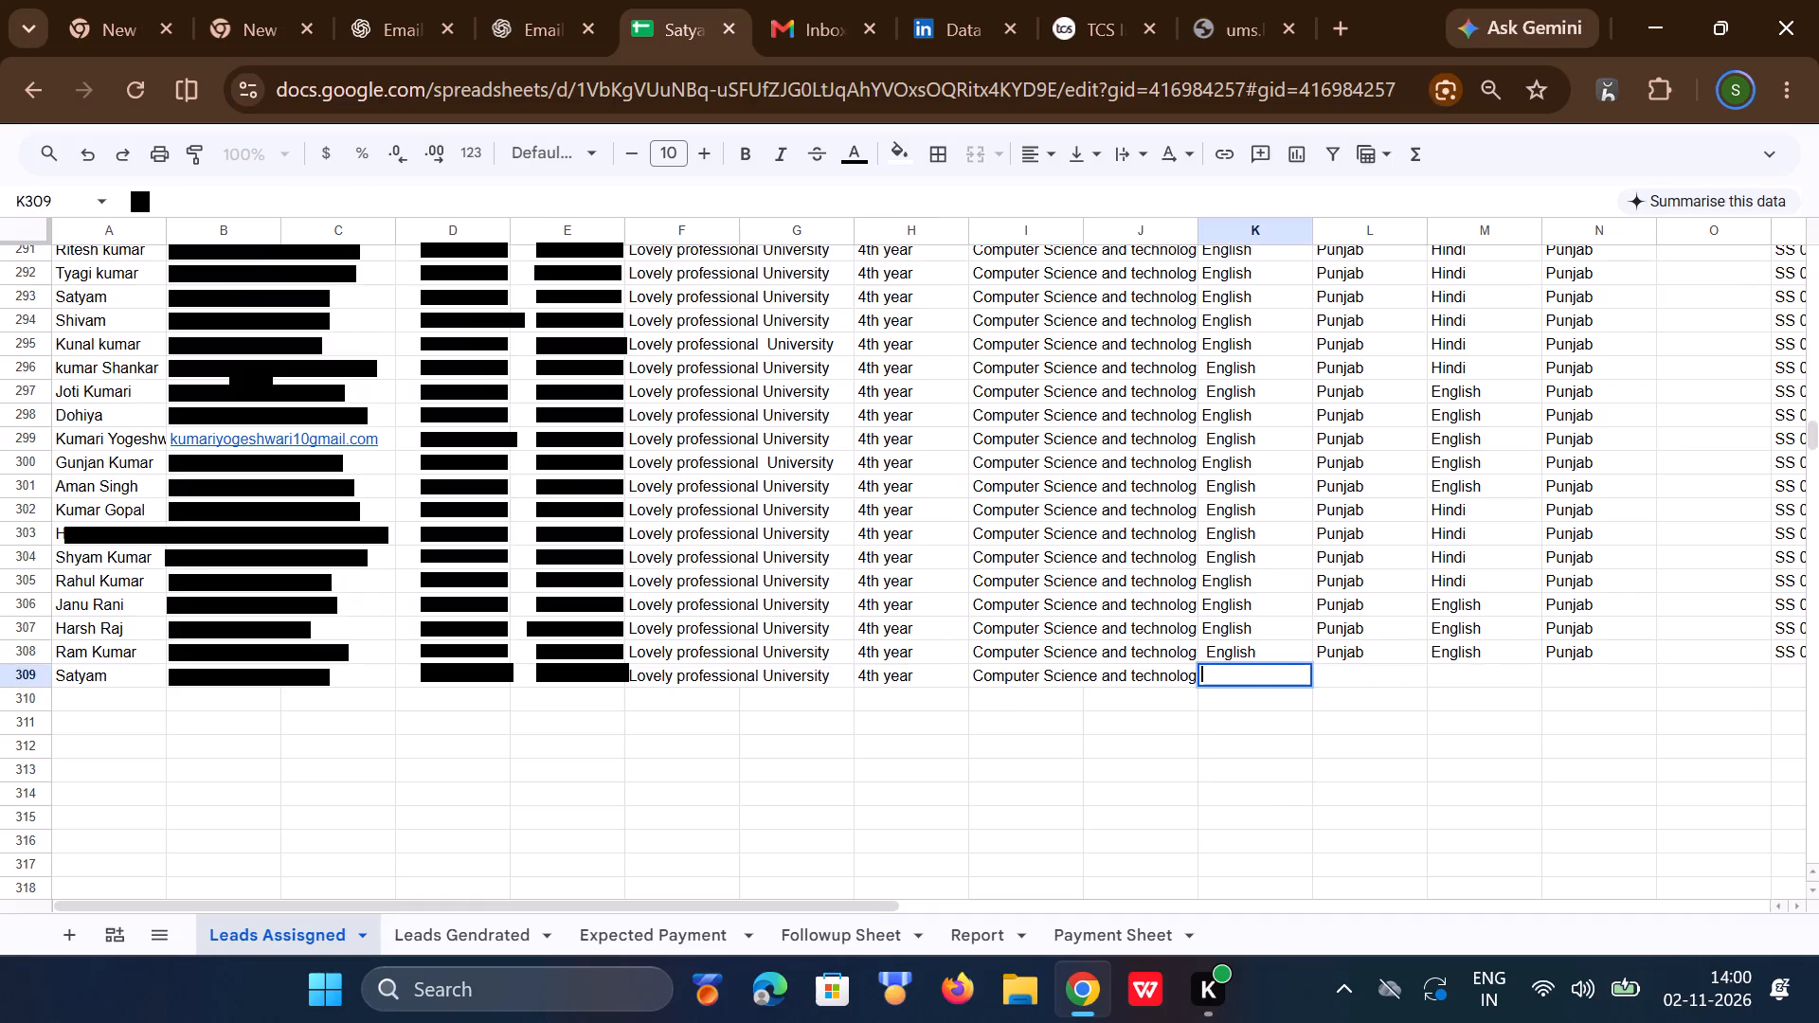
click(1246, 675)
key(shift+e)
key(space)
key(BackSpace)
key(BackSpace)
key(BackSpace)
key(space)
key(shift+e)
text(ng)
text(lo)
key(BackSpace)
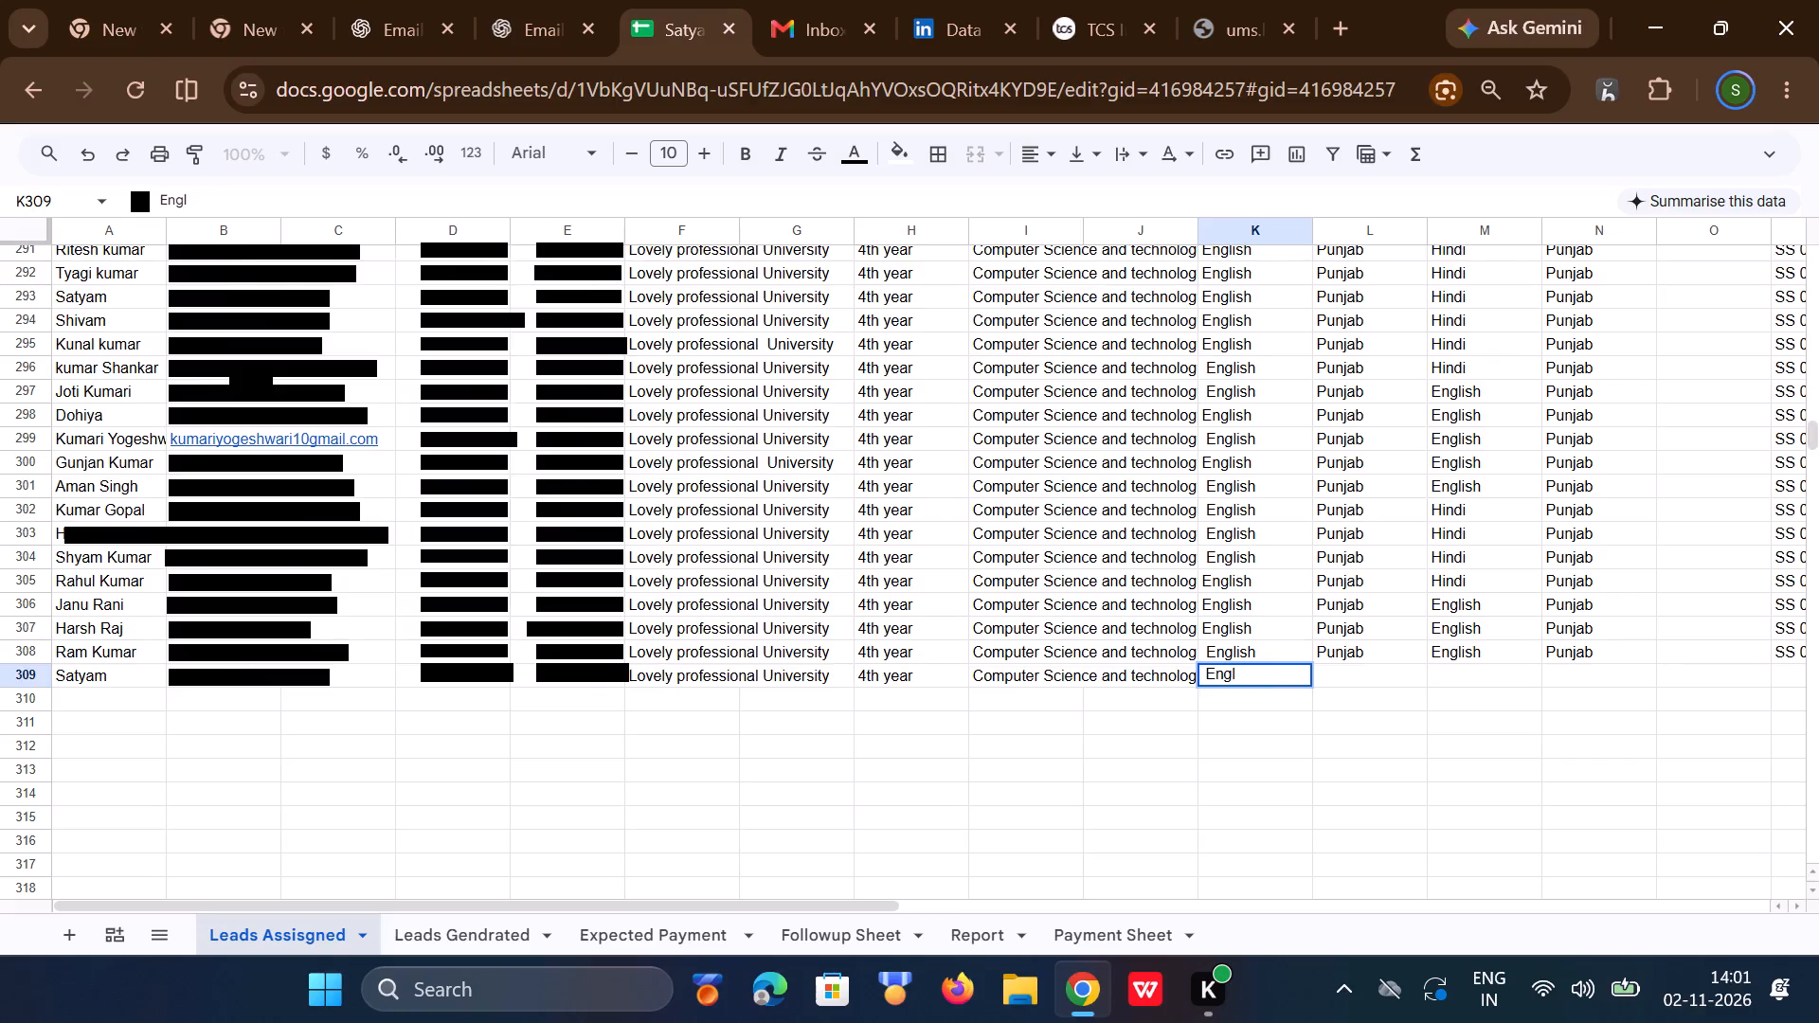
text(ish)
Enter "Punjab" in cell L309 of the new lead's row.
double_click(1332, 667)
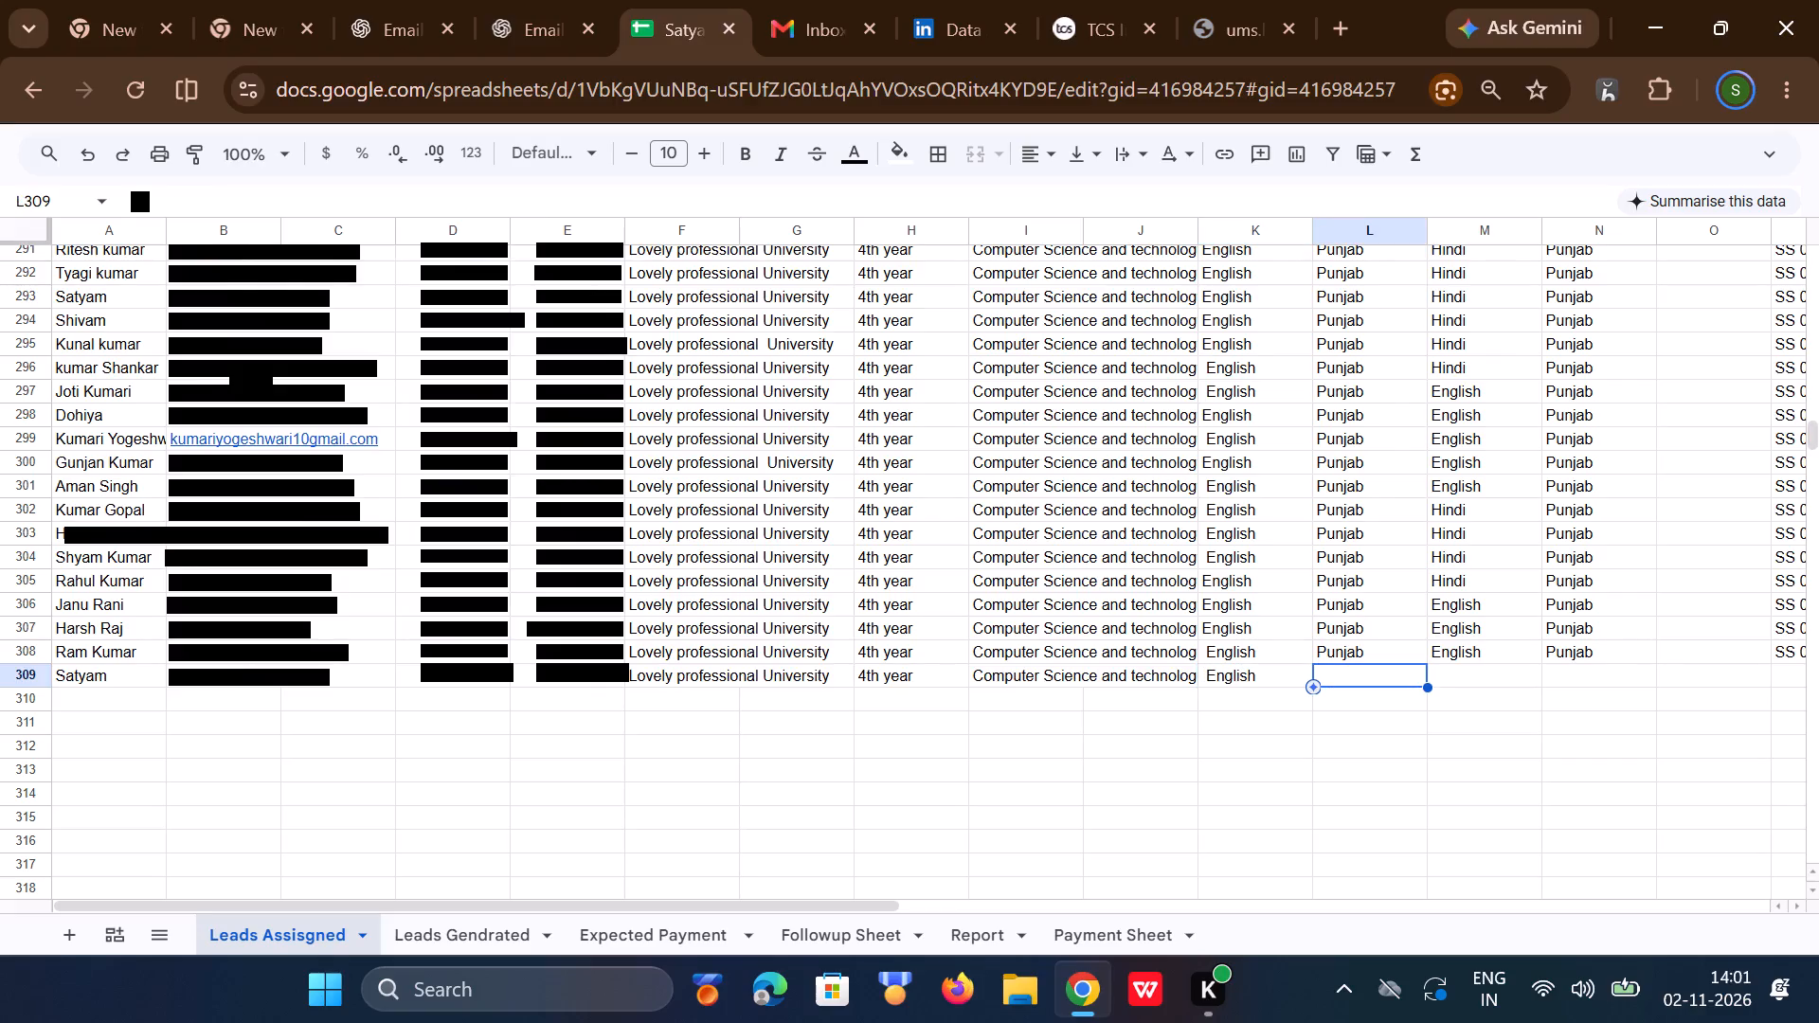
key(shift+p)
text(unj)
text(ab)
Enter "English" in cell M309 of the new lead's row.
double_click(1467, 676)
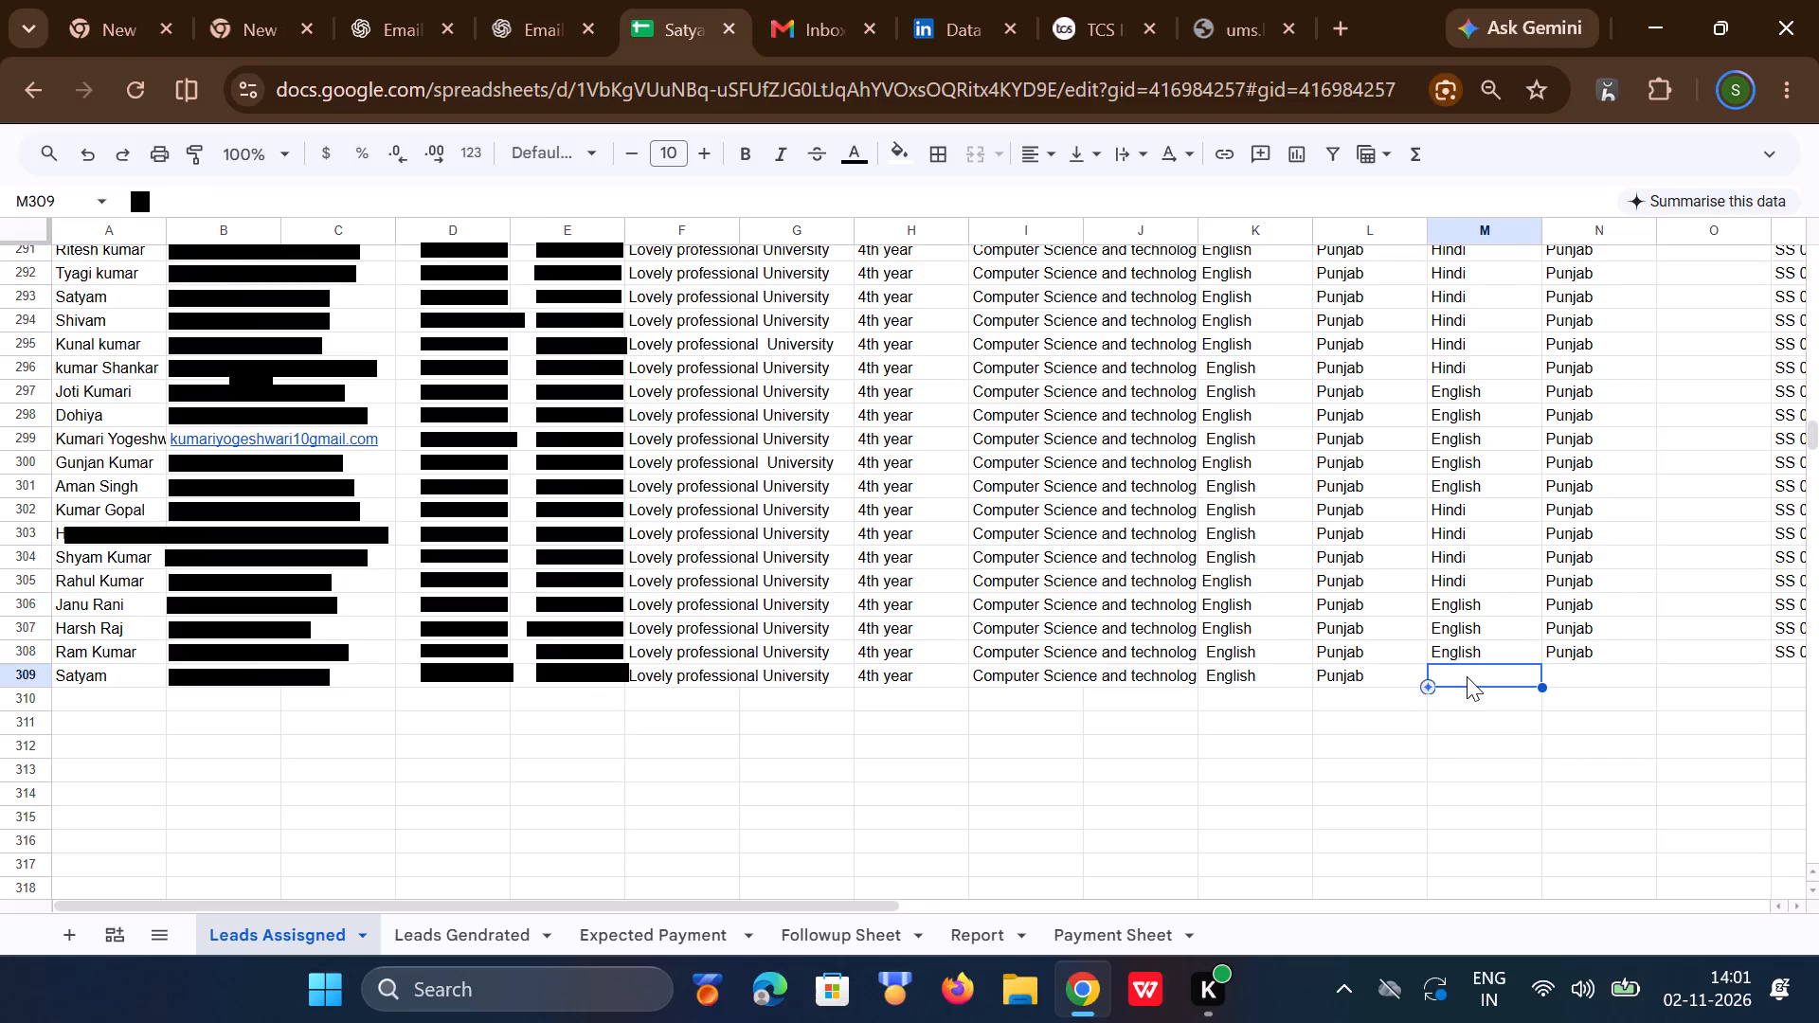
key(shift+e)
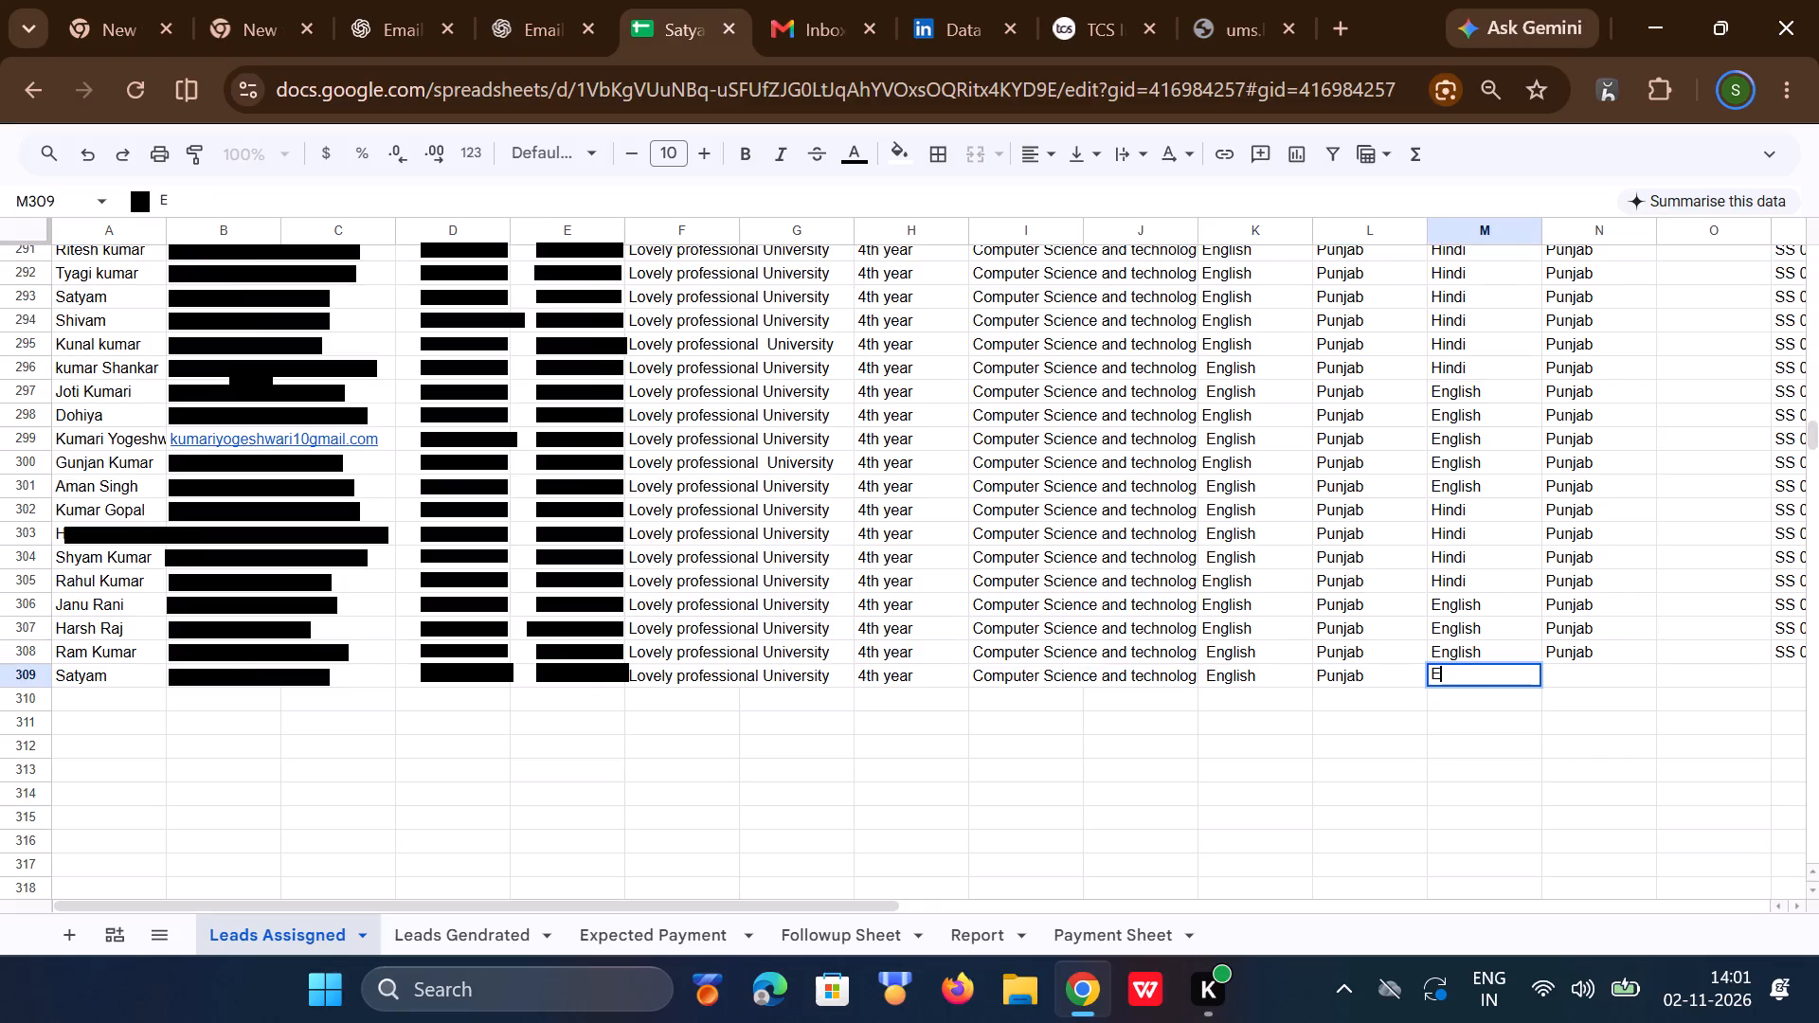
key(n)
key(g)
text(li)
text(sh)
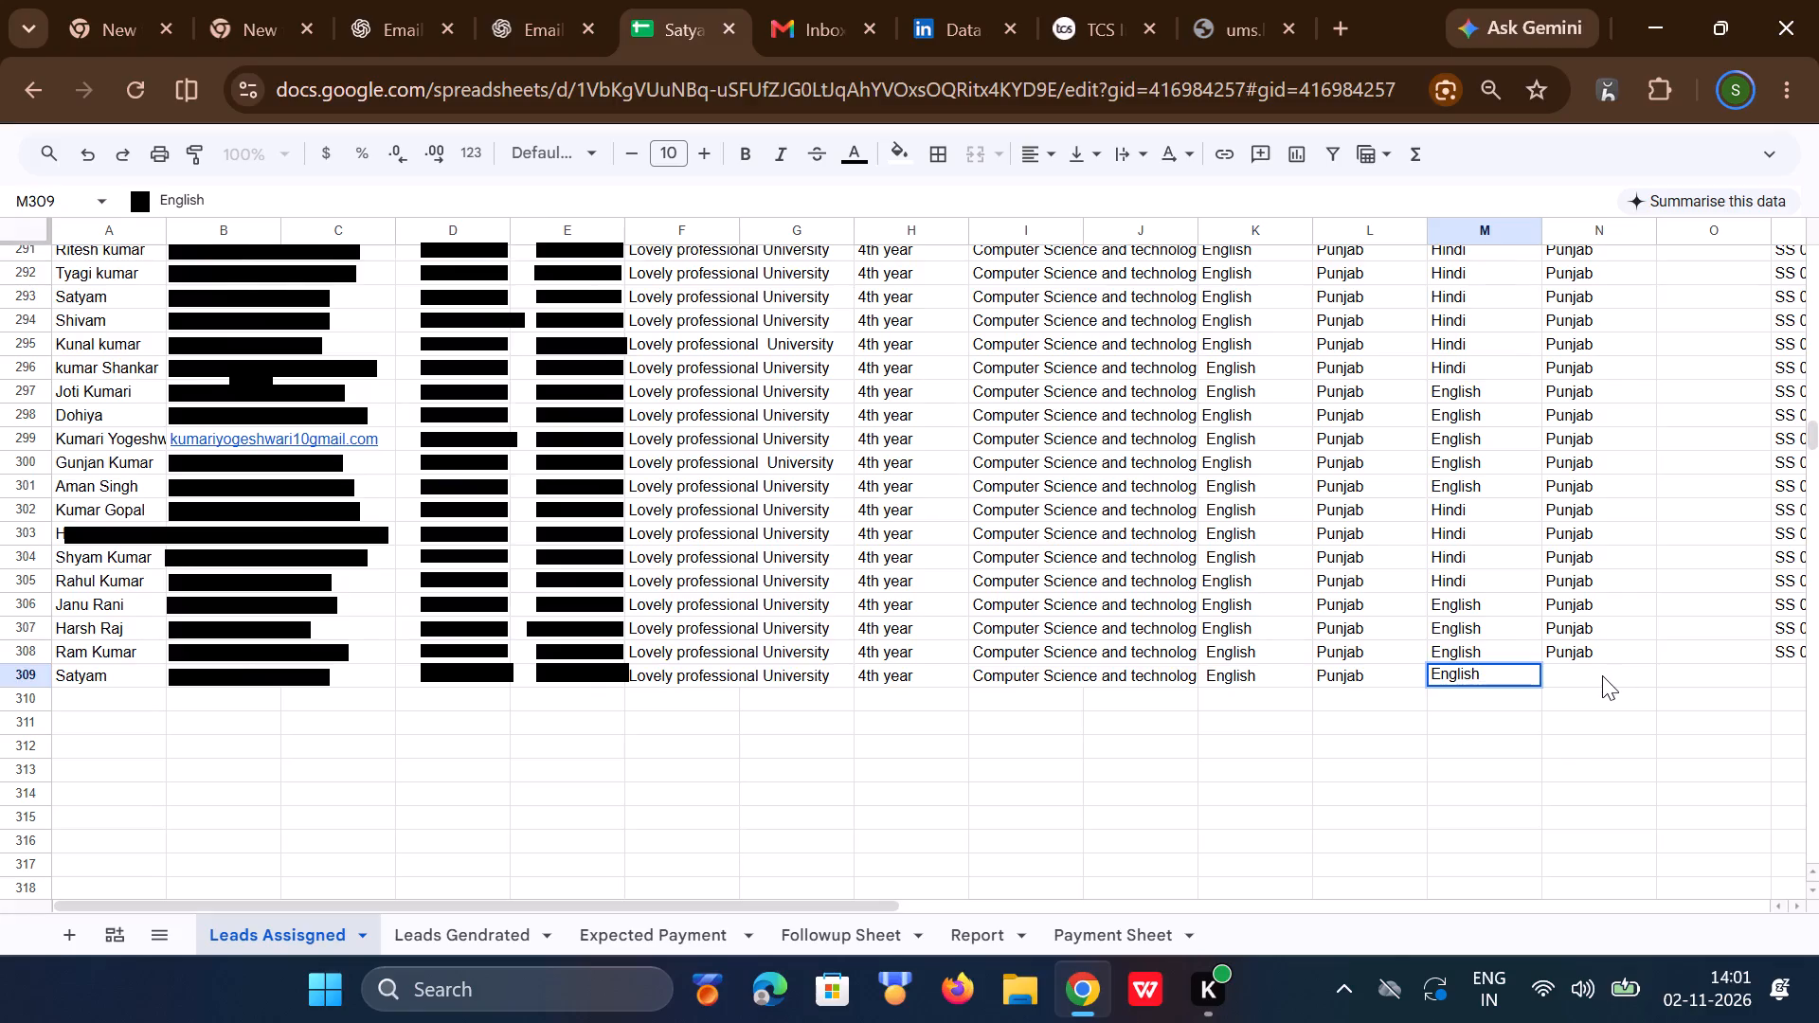
Enter "Punjab" in cell N309 of the new lead's row.
double_click(1597, 675)
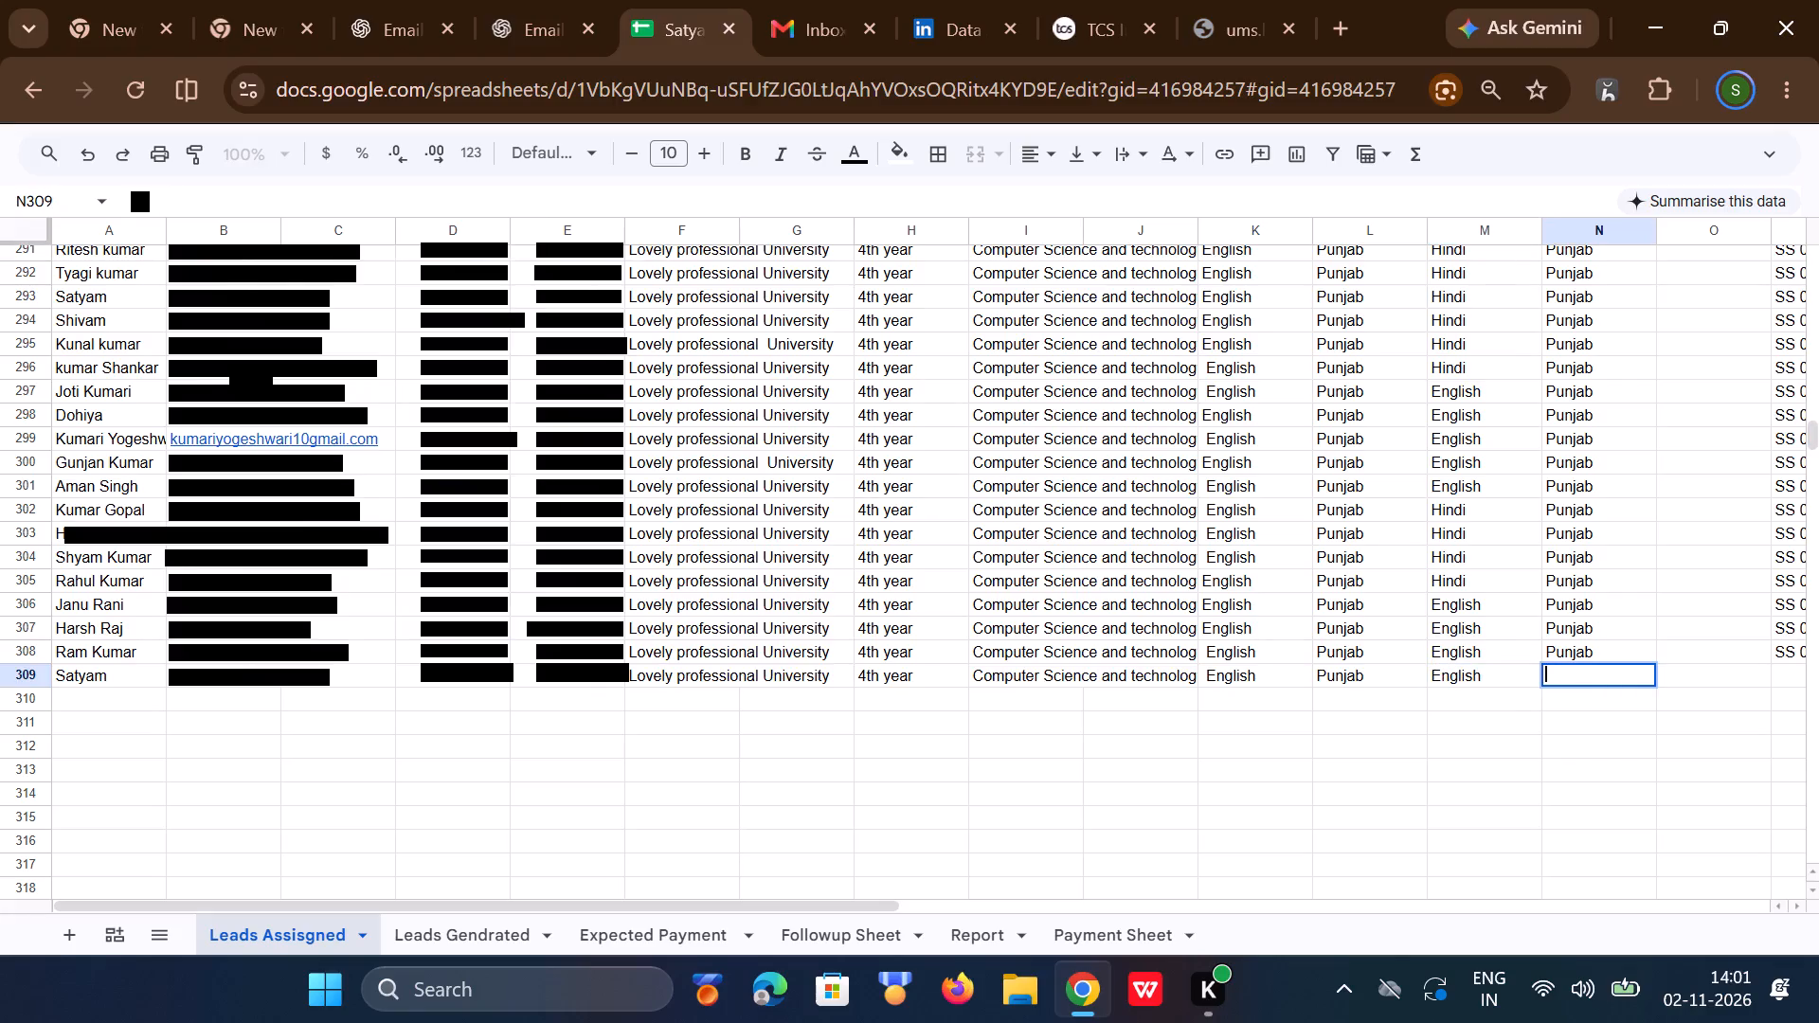
key(shift+p)
text(unj)
text(ab)
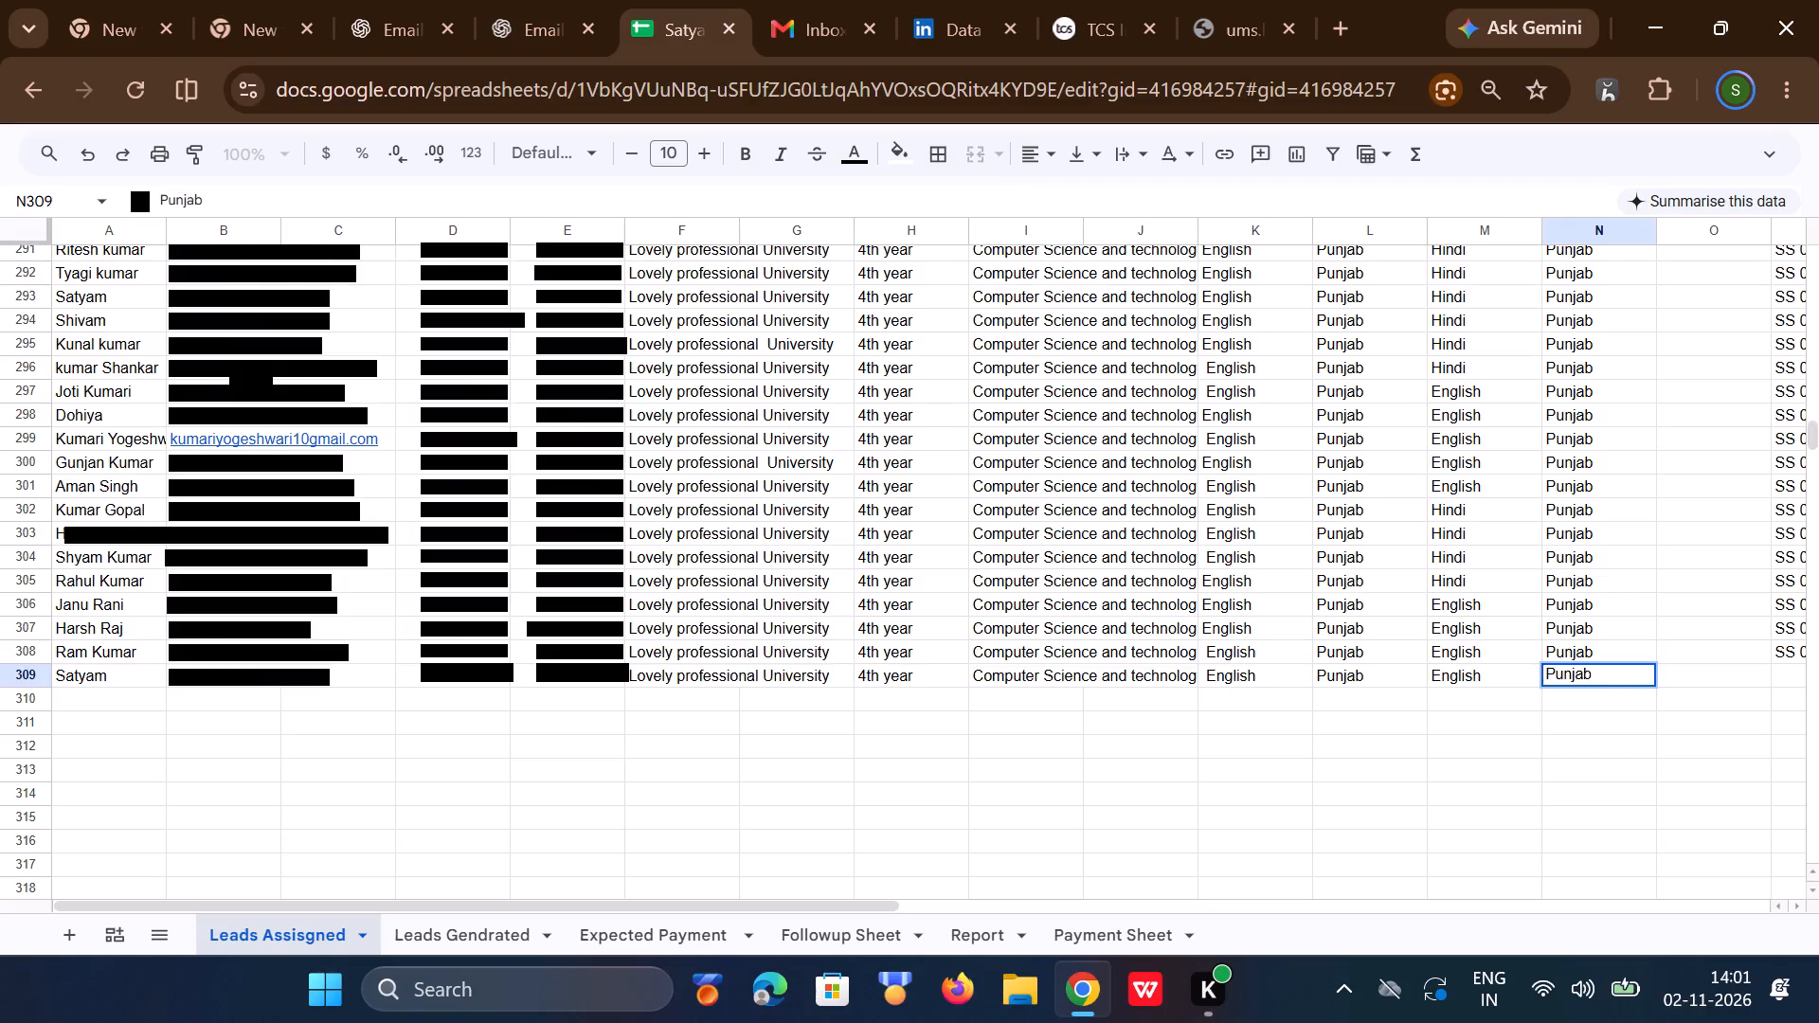
scroll(1560, 774, left, 1)
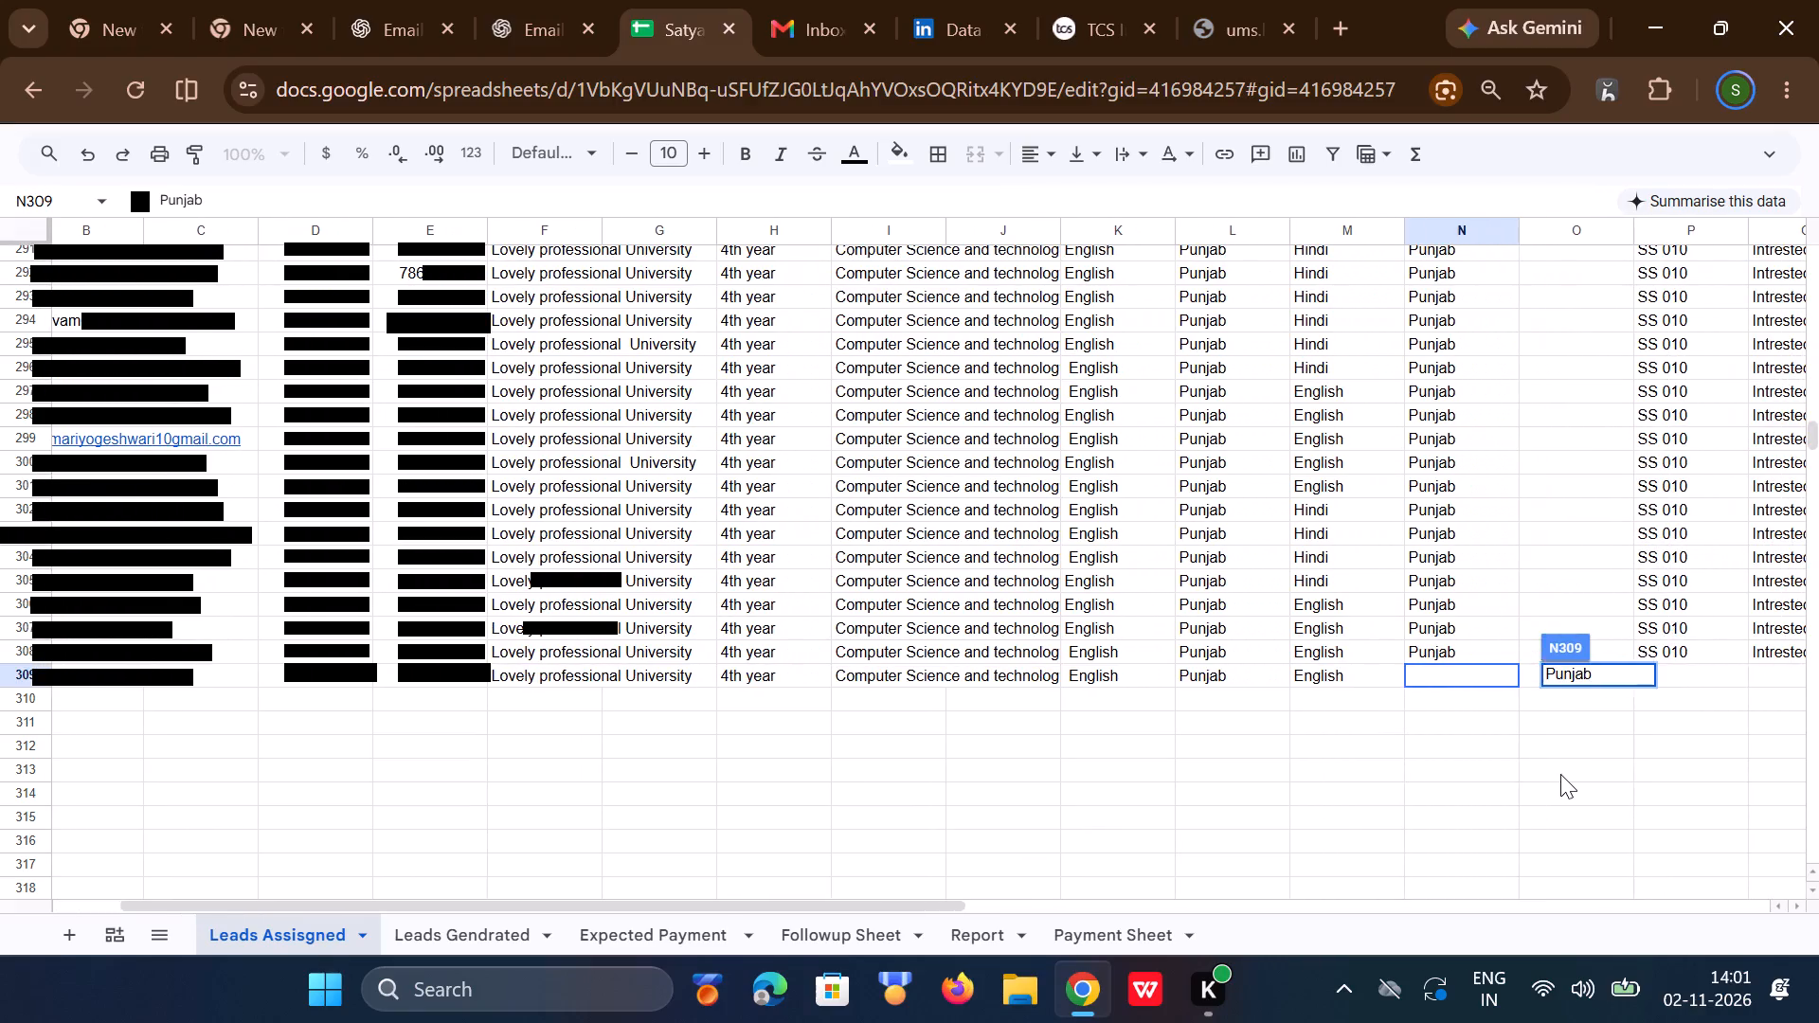
scroll(1560, 774, left, 1)
click(1560, 774)
Enter the code "SS 010" in cell P309 of the new lead's row, leaving column O empty.
scroll(1588, 769, left, 1)
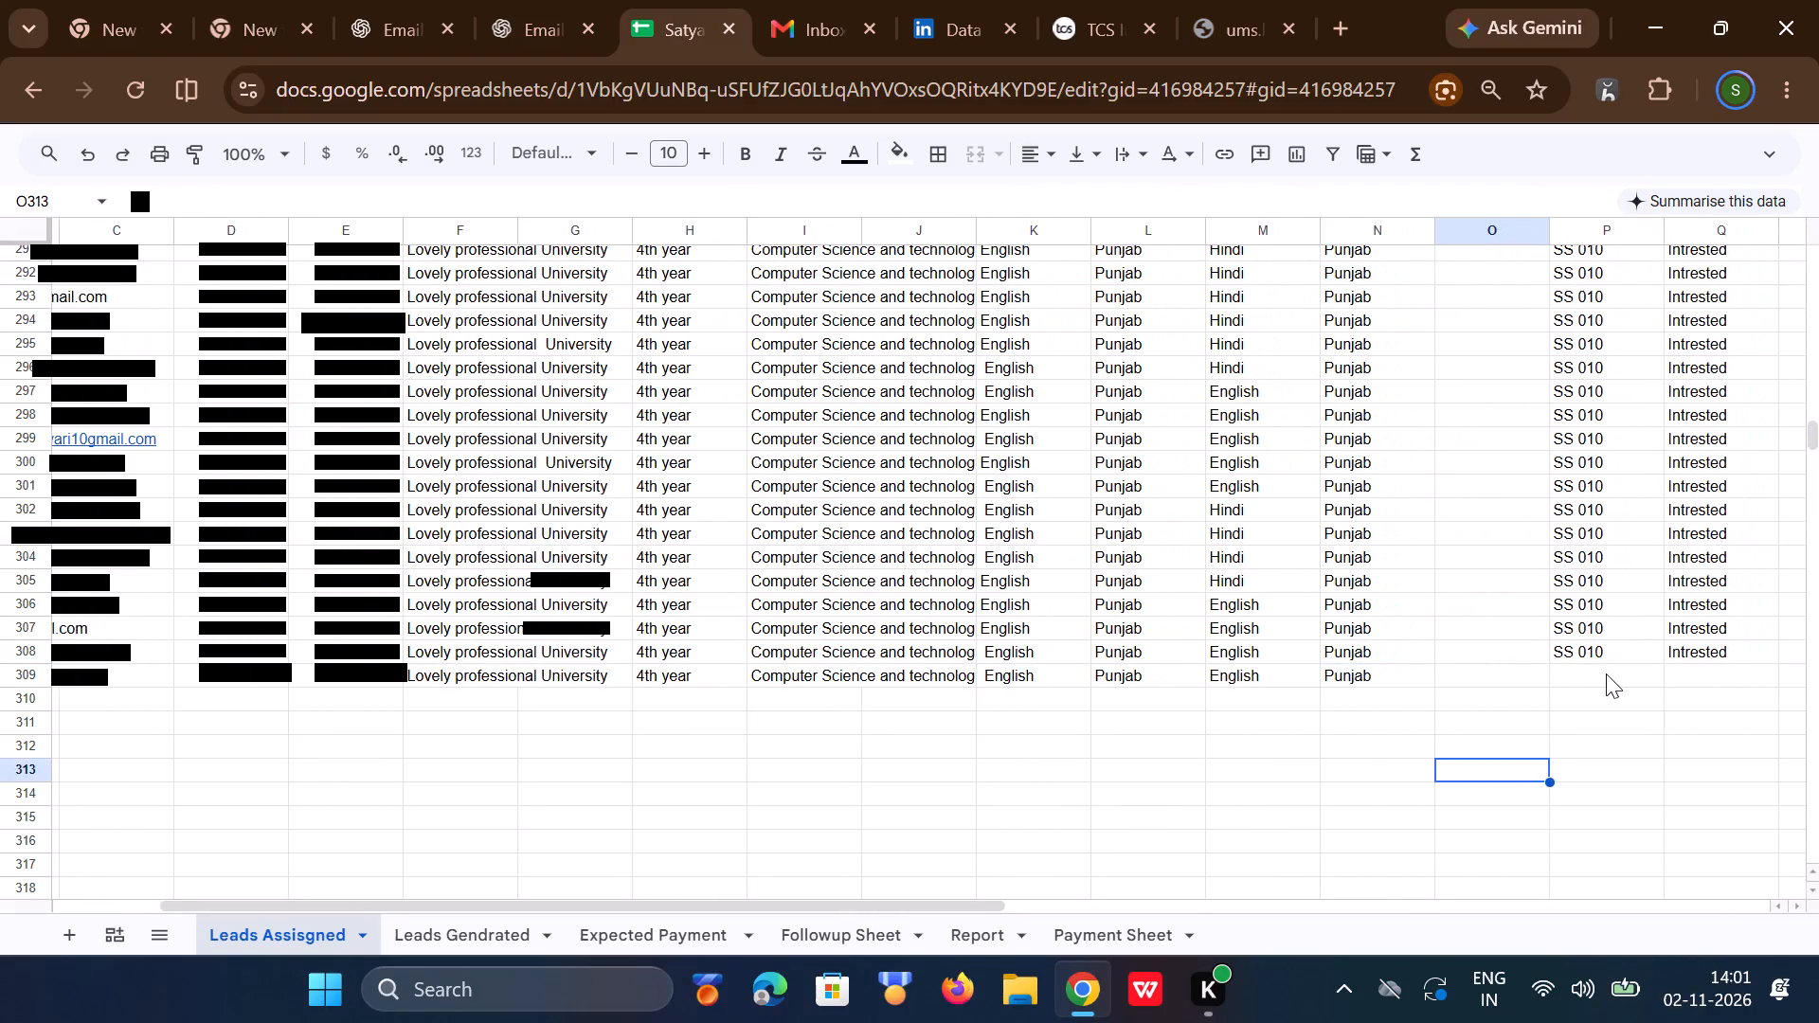
scroll(1606, 673, left, 1)
click(1359, 691)
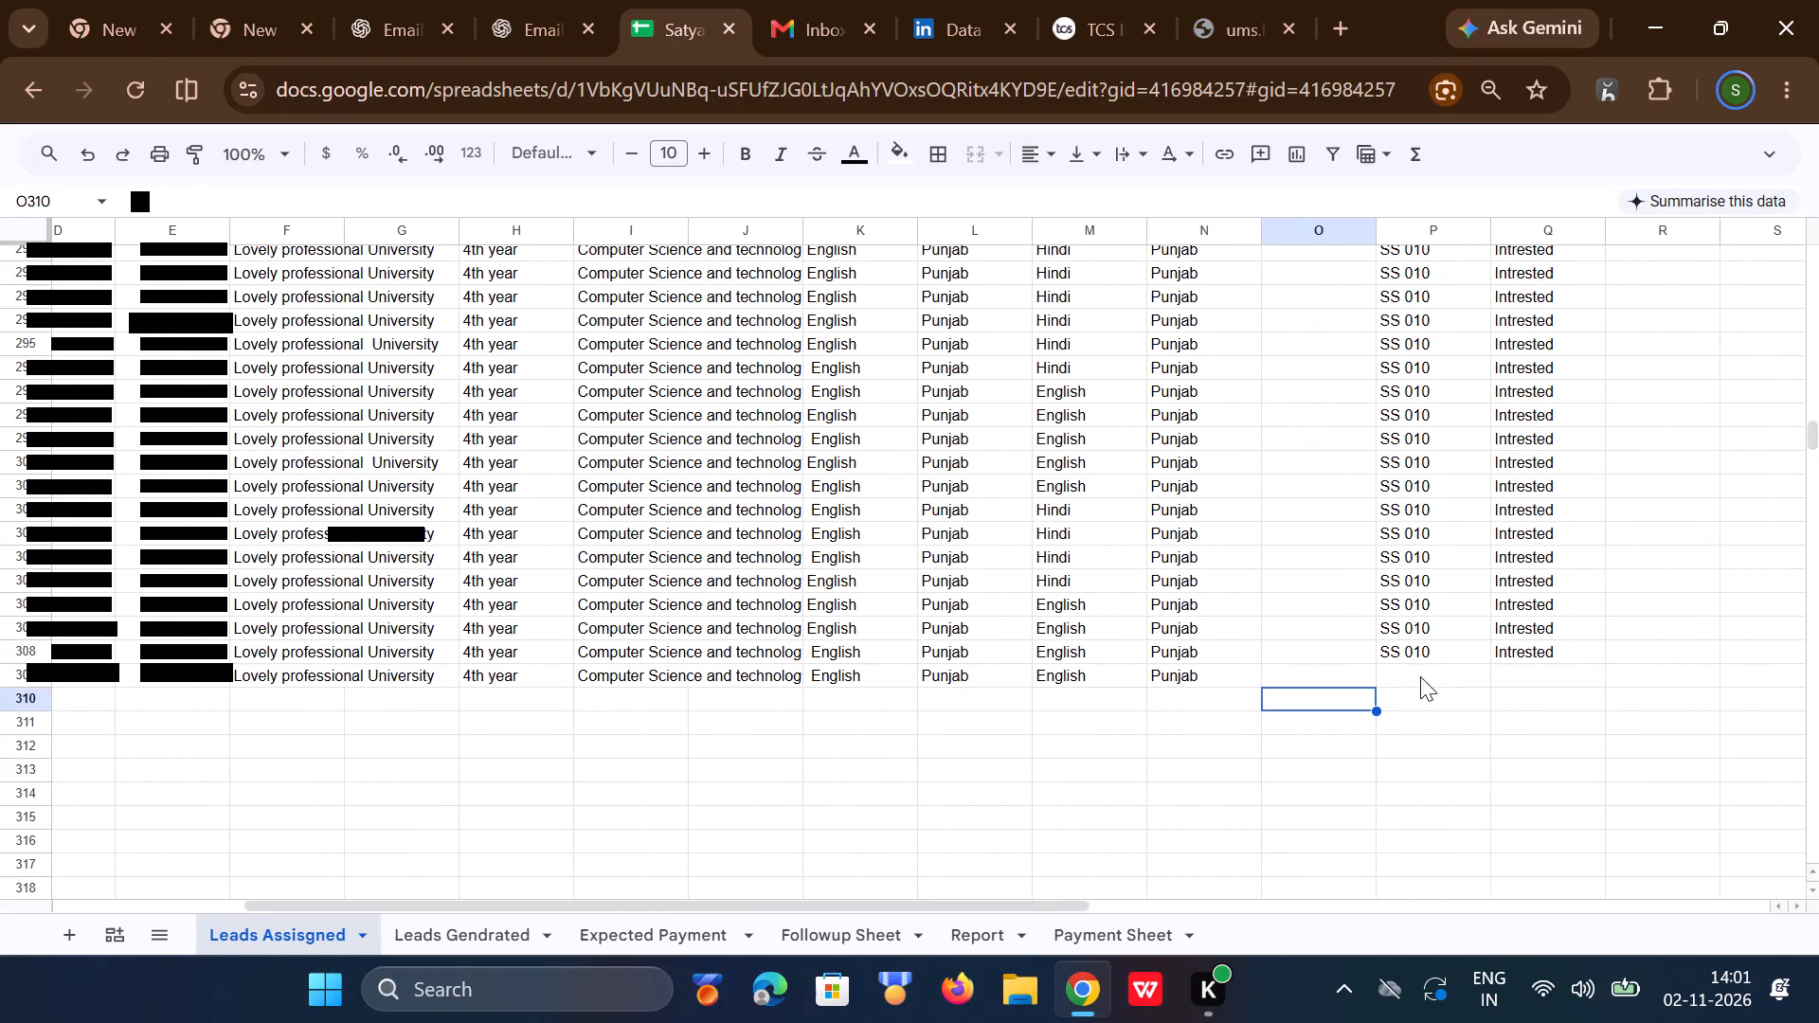
double_click(1420, 676)
text(SS)
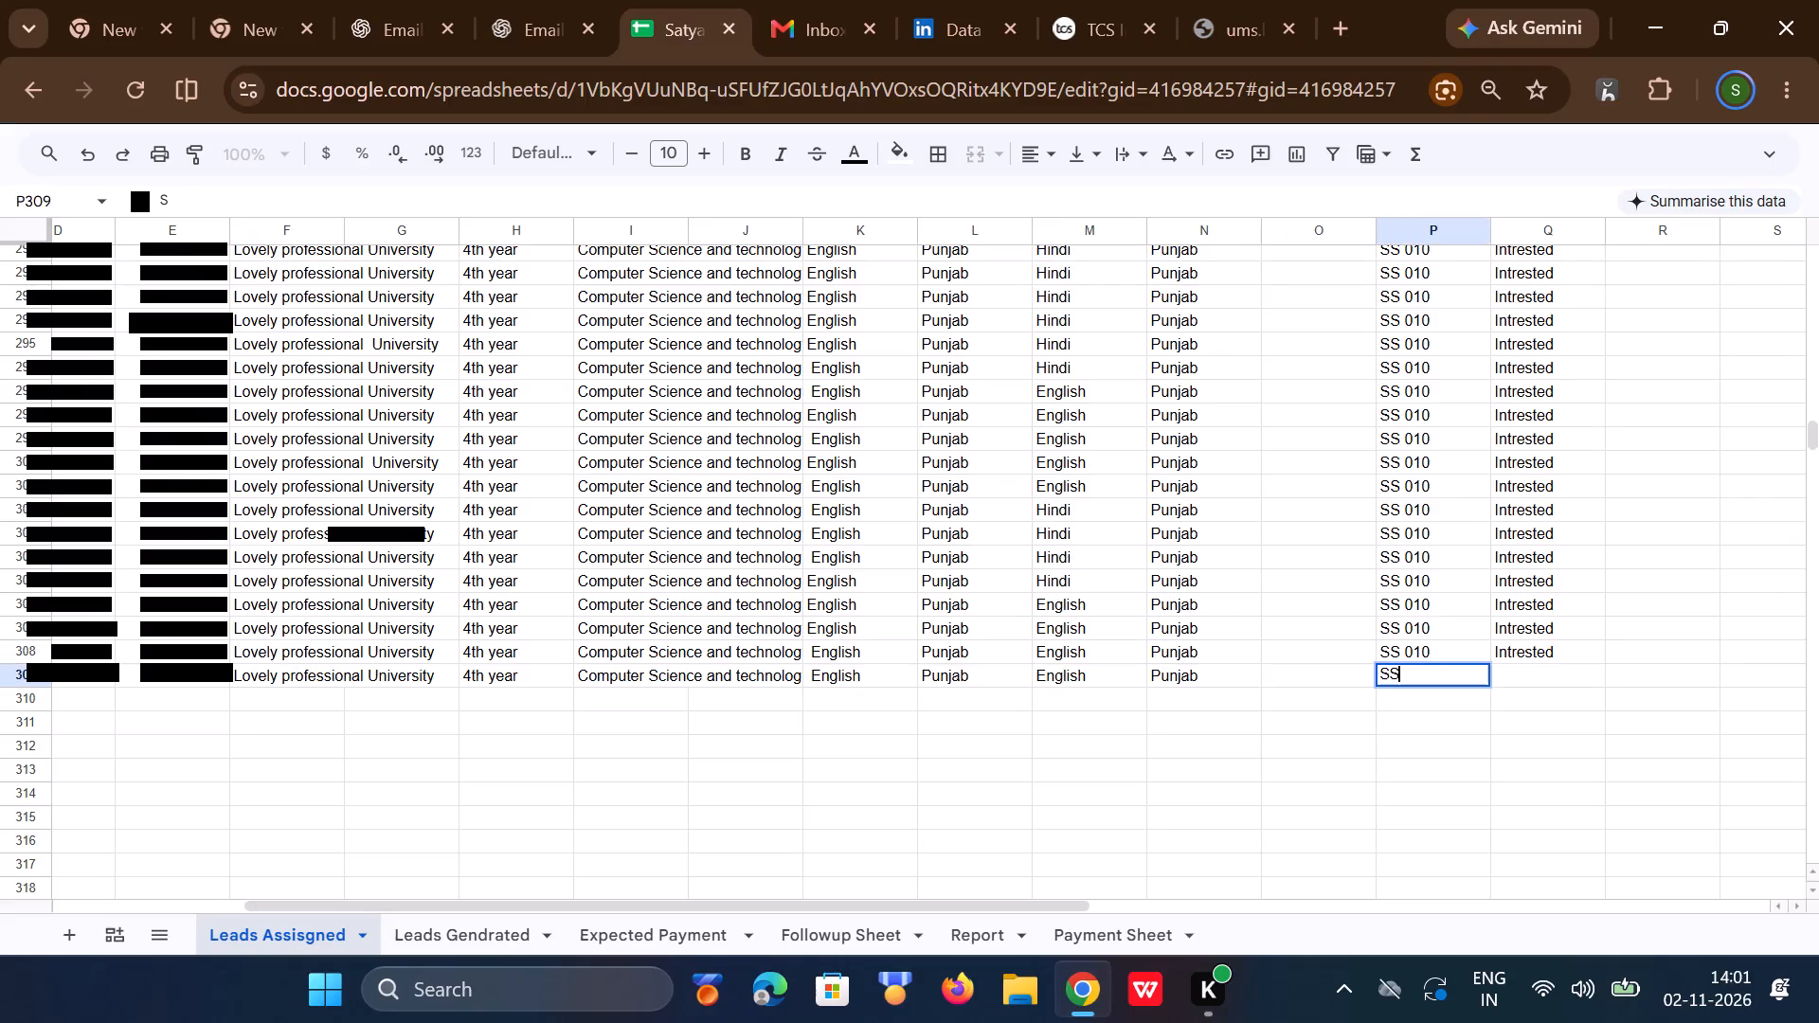
key(space)
key(0)
text(10)
Enter "Intrested" as the lead's status in cell Q309, matching the rows above.
triple_click(1504, 674)
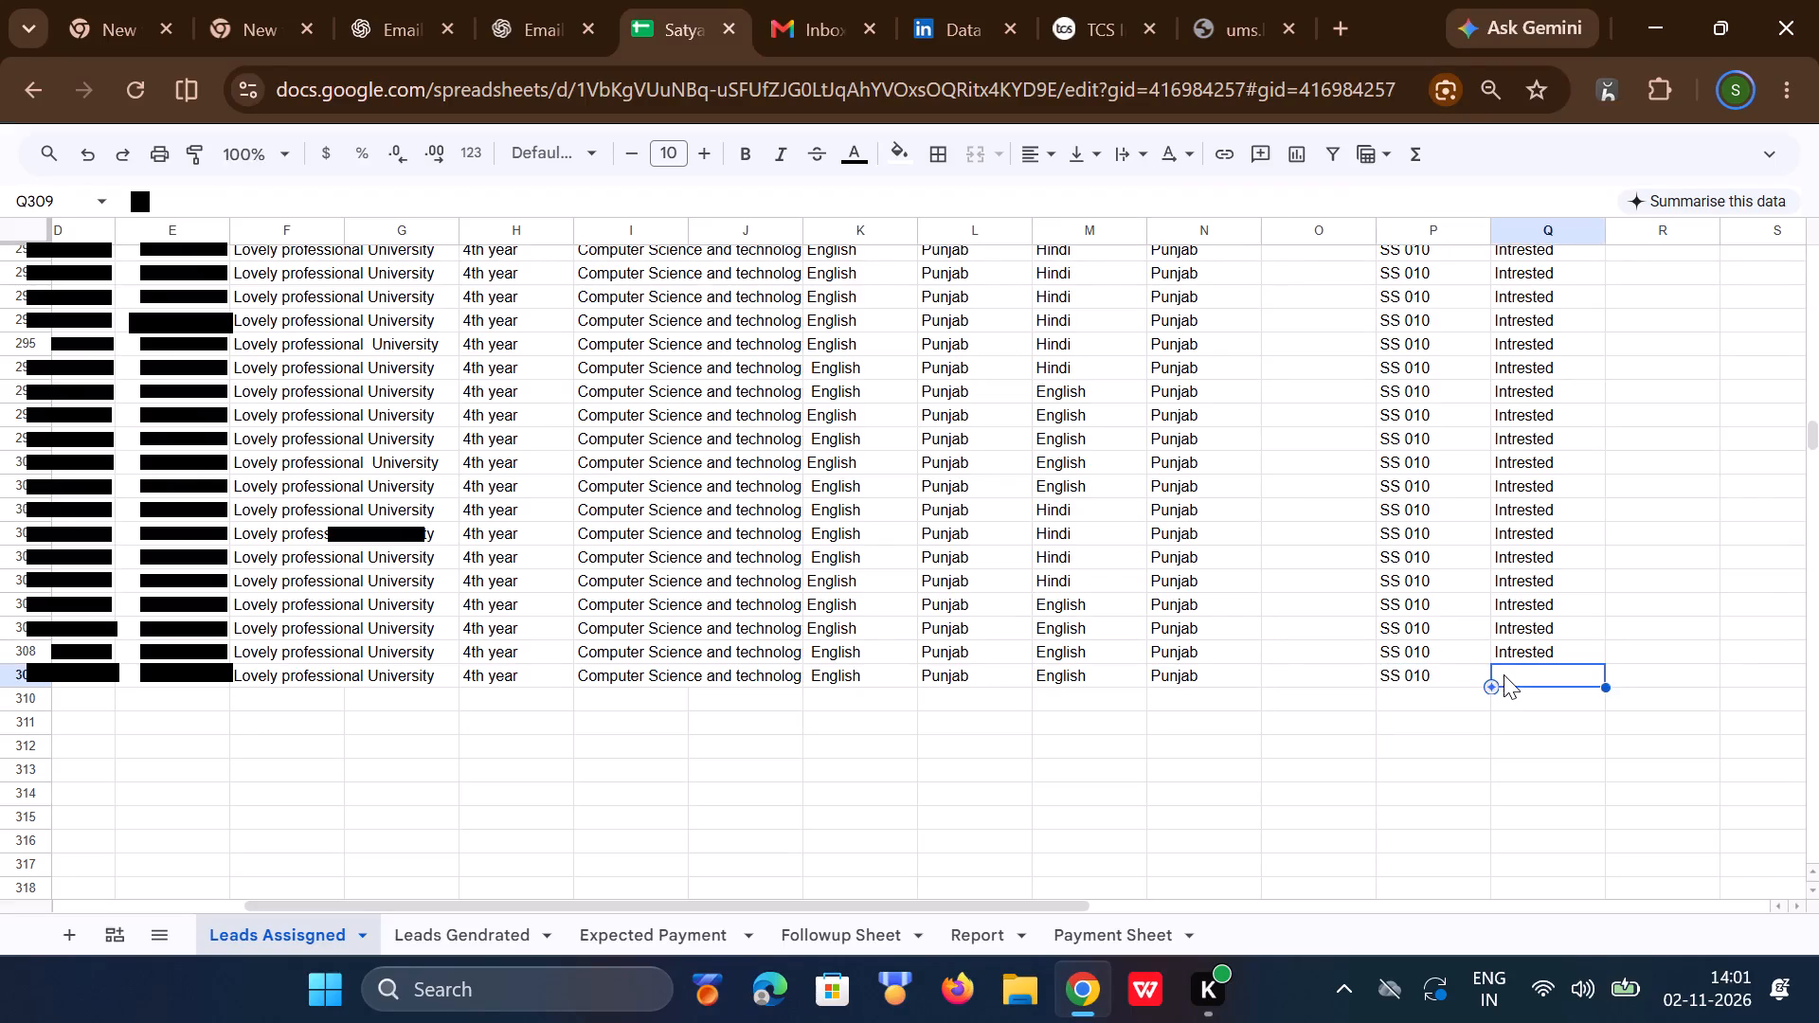
click(1504, 674)
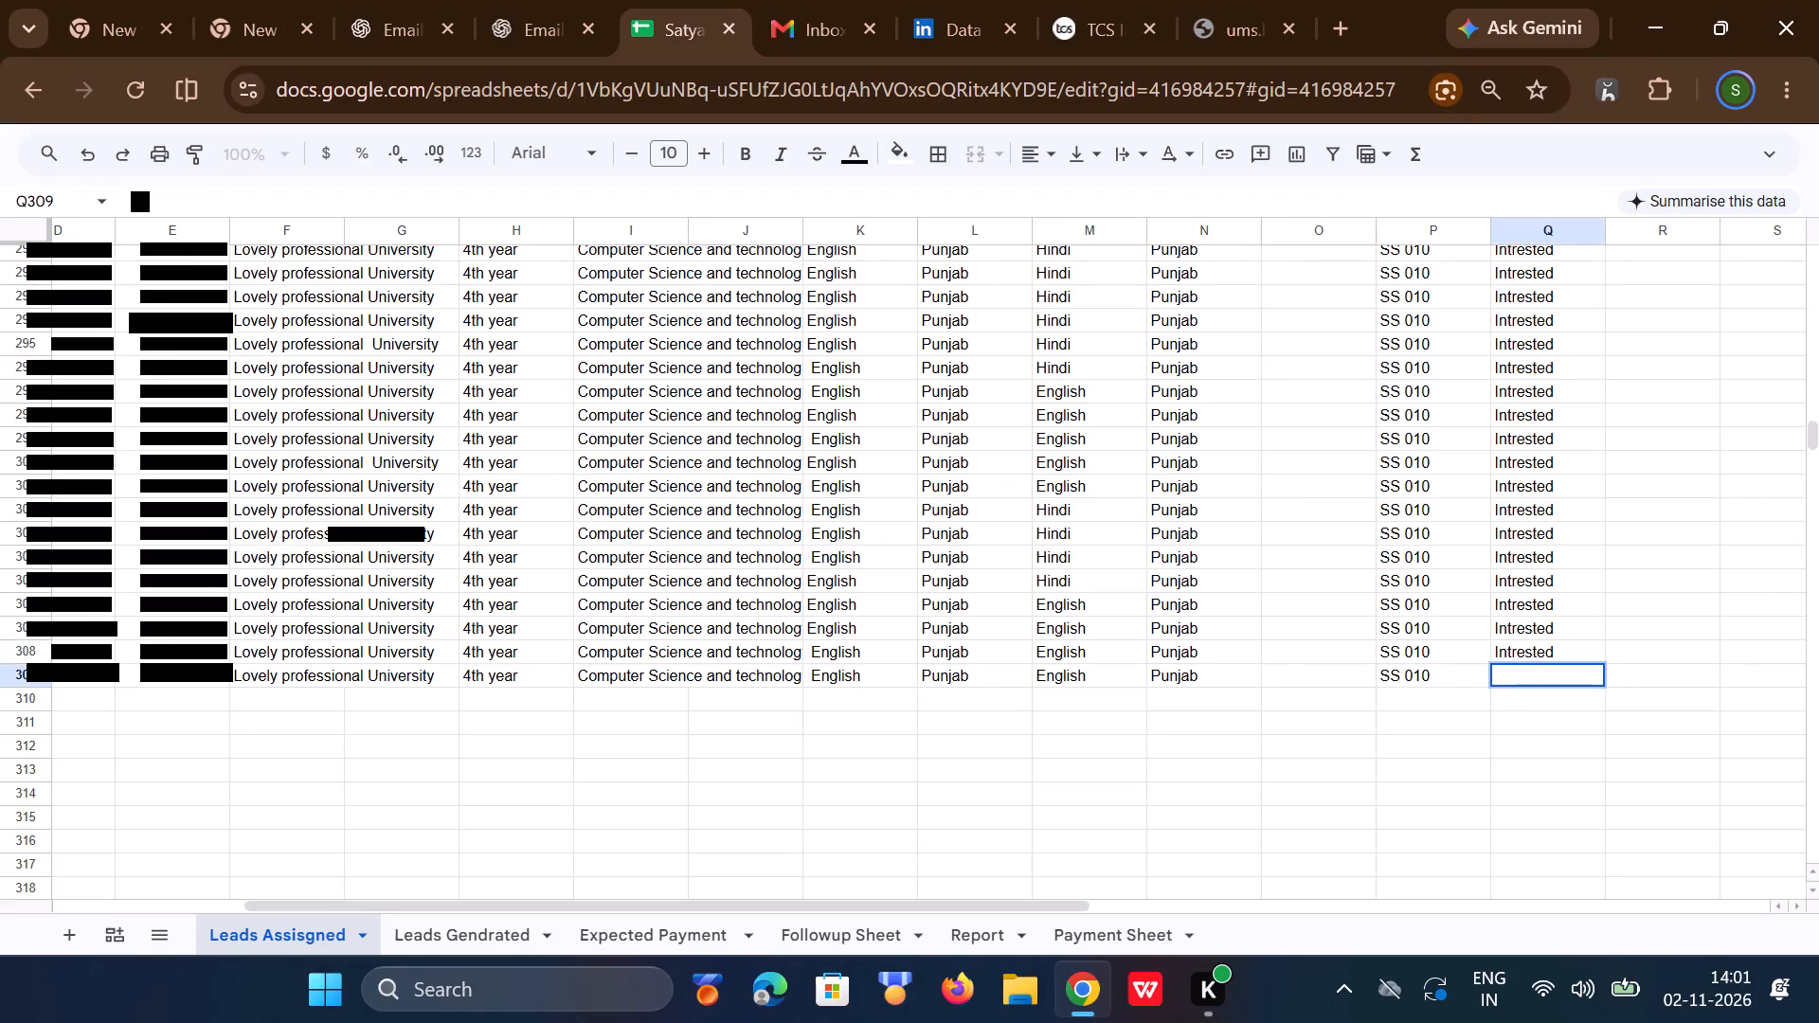
key(shift+i)
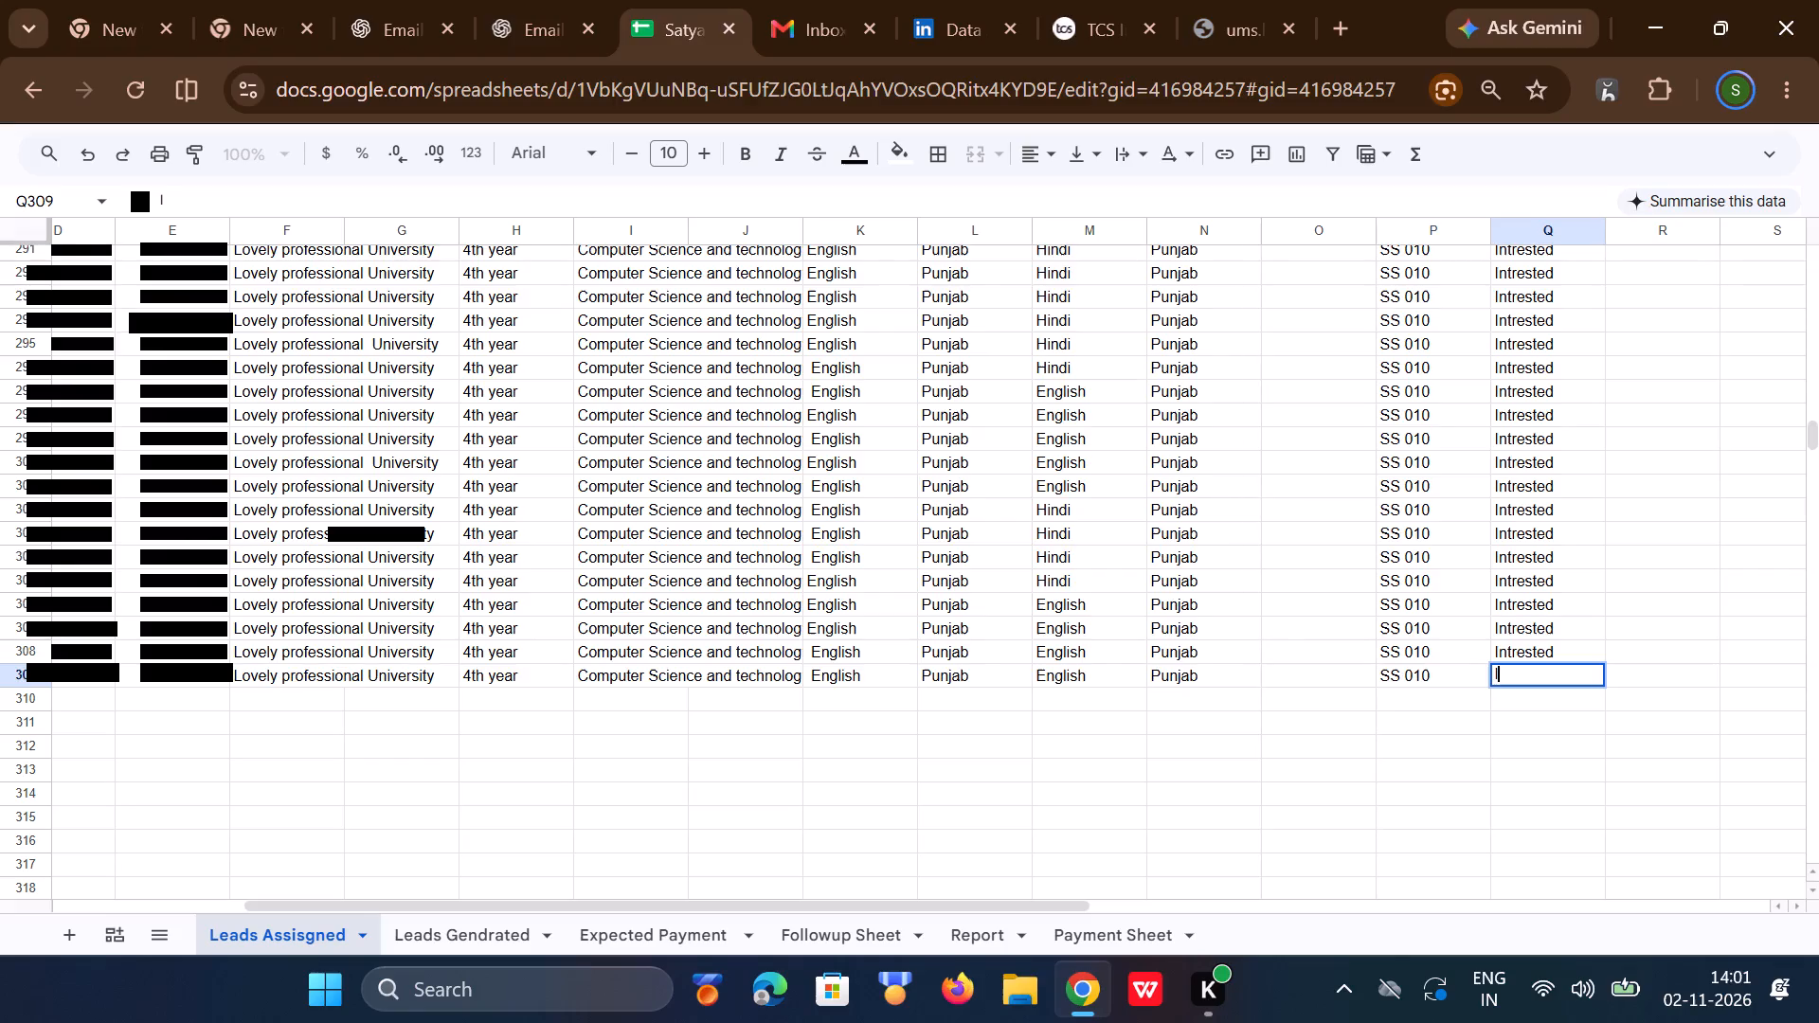
text(nt)
text(re)
text(st)
text(ed)
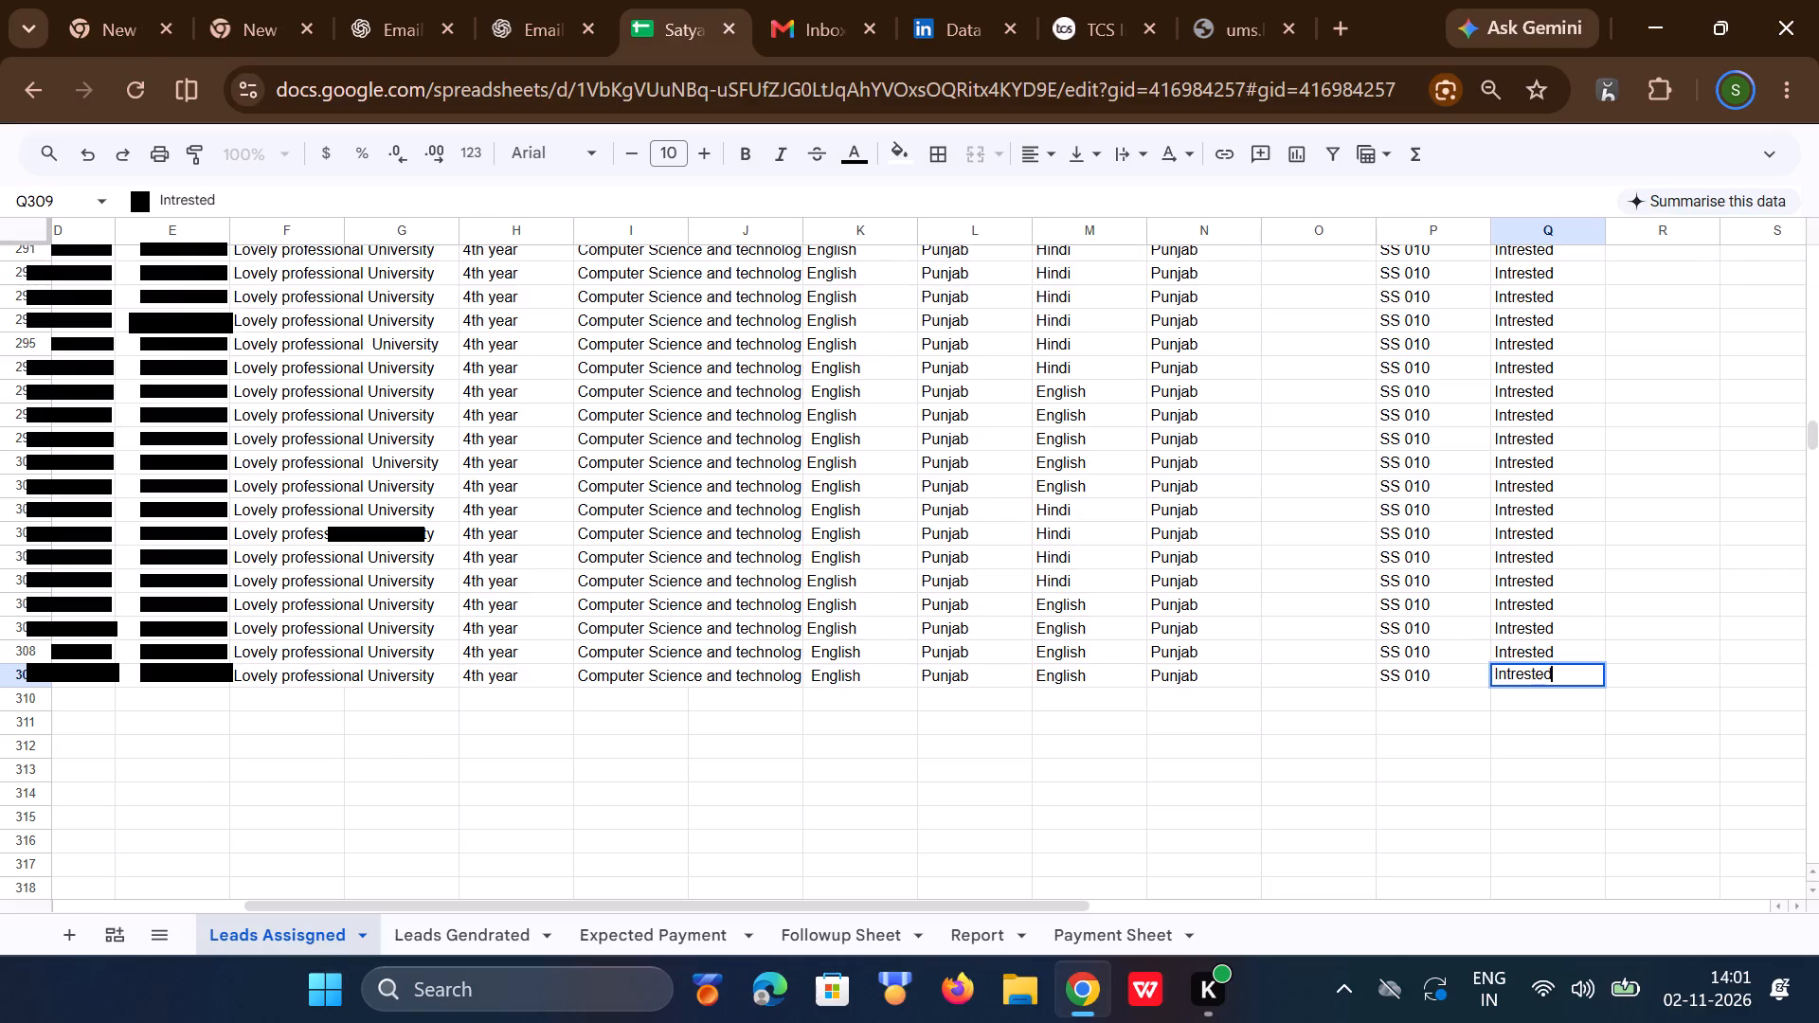
click(1341, 728)
Start the next lead's row by entering the first name "Shivam" in cell A310.
scroll(1154, 802, right, 11)
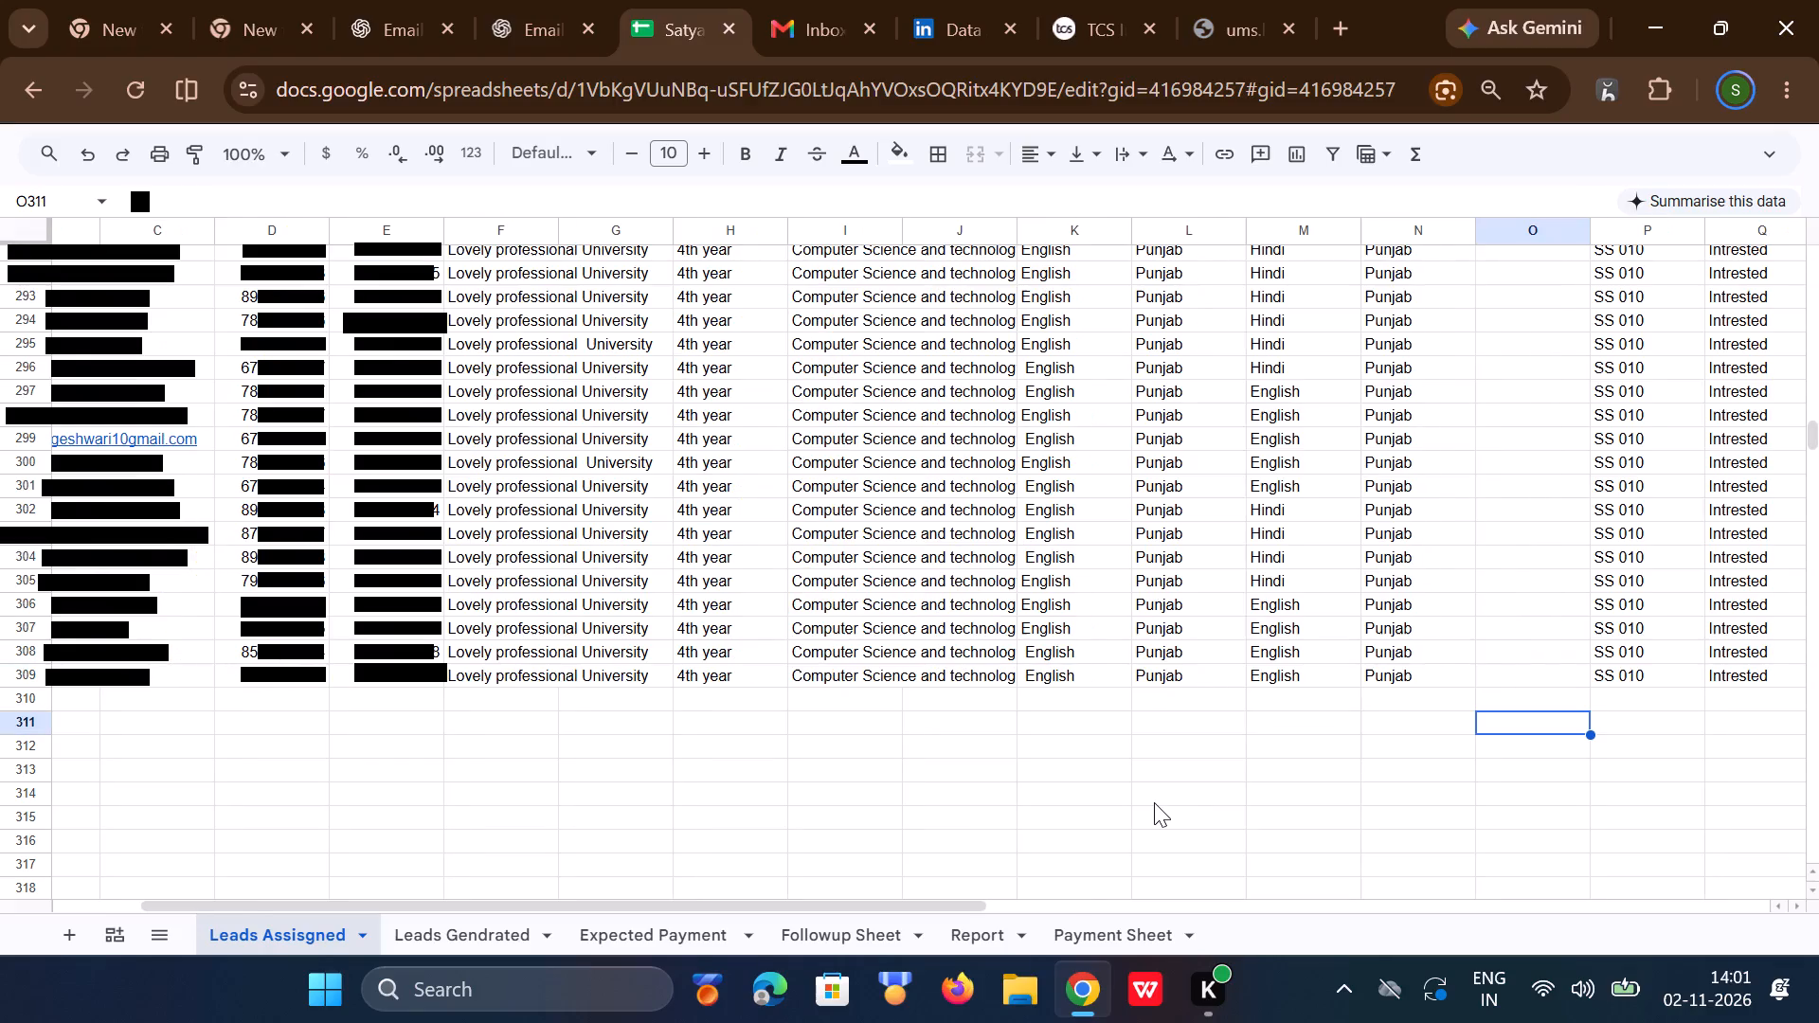
double_click(86, 689)
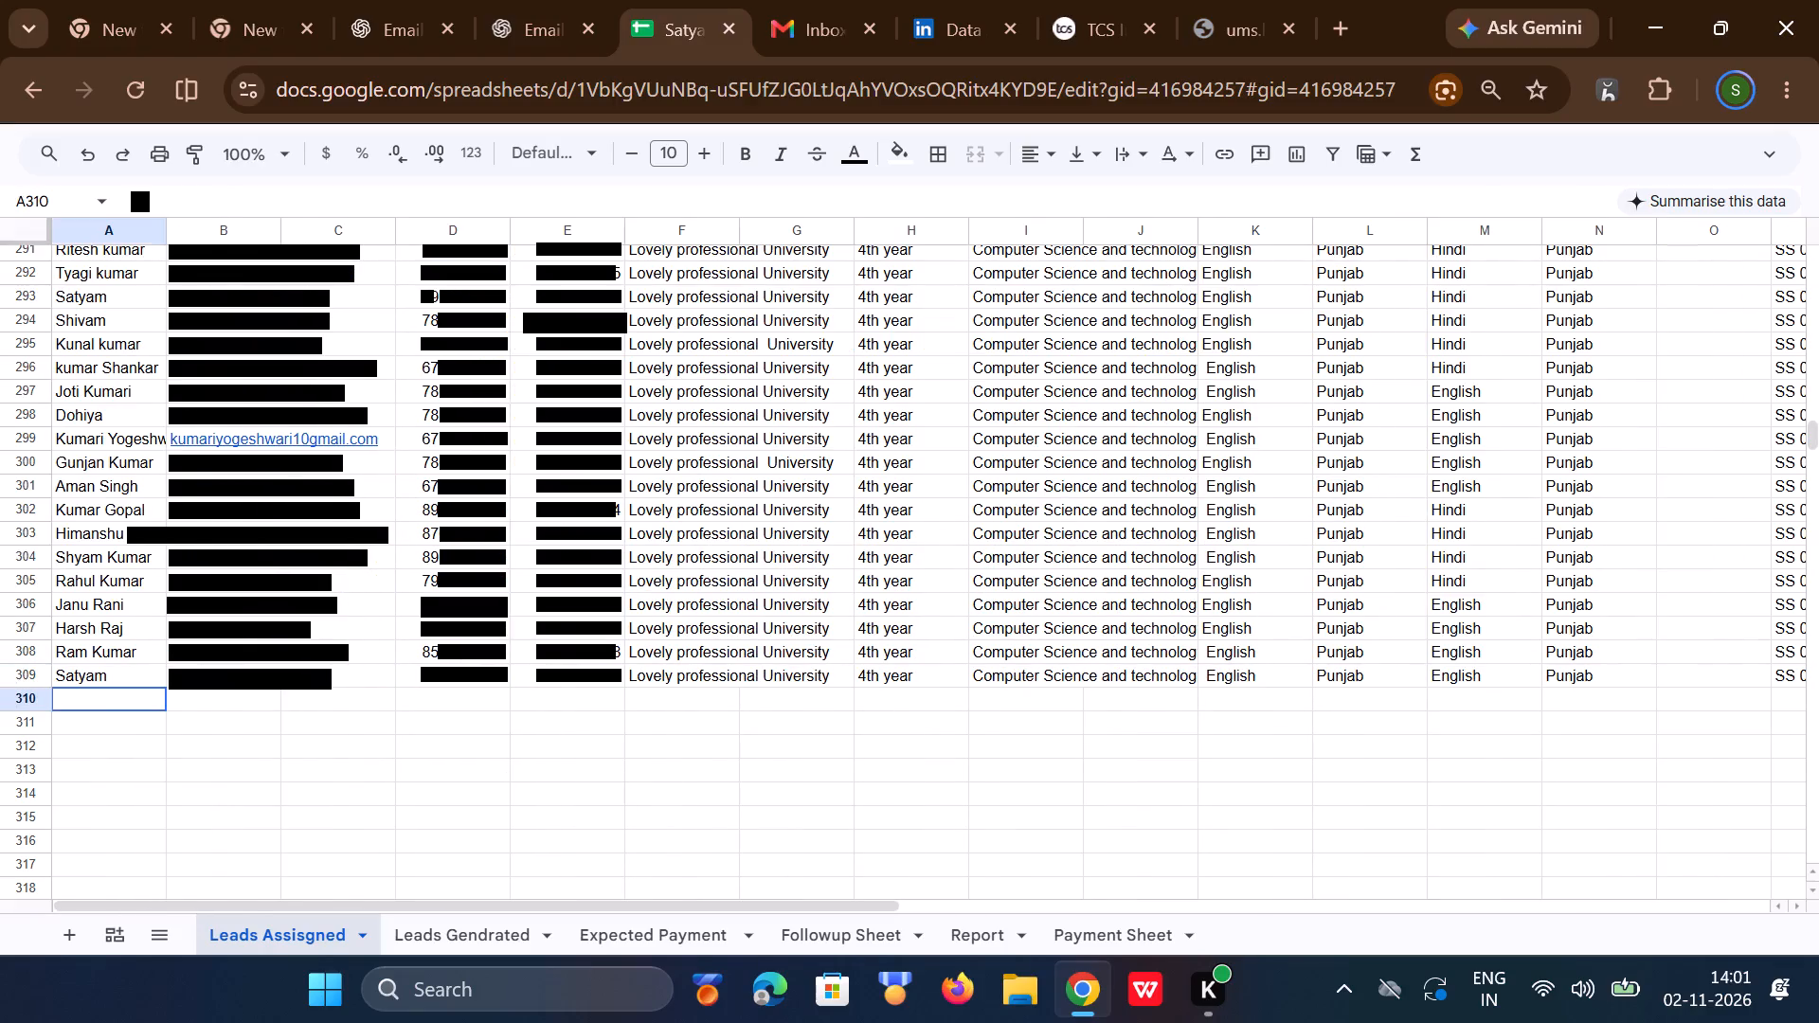
double_click(86, 695)
key(shift+s)
key(h)
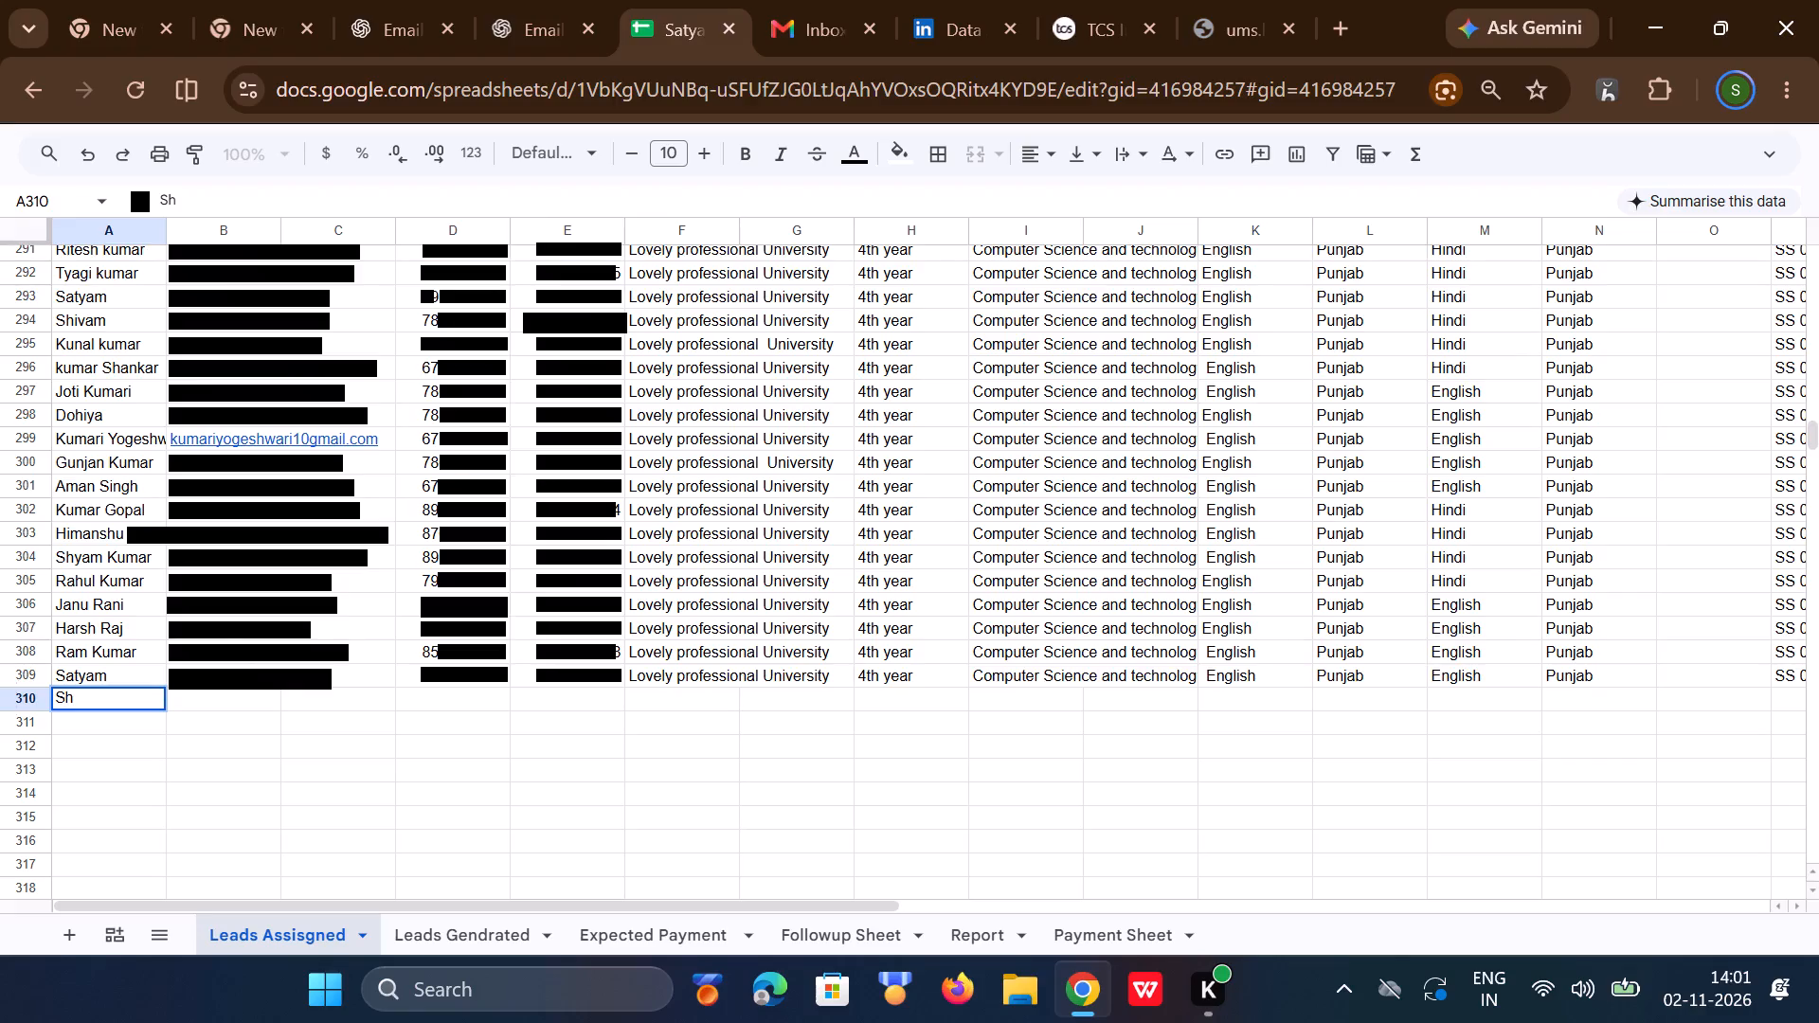
key(i)
text(va)
key(m)
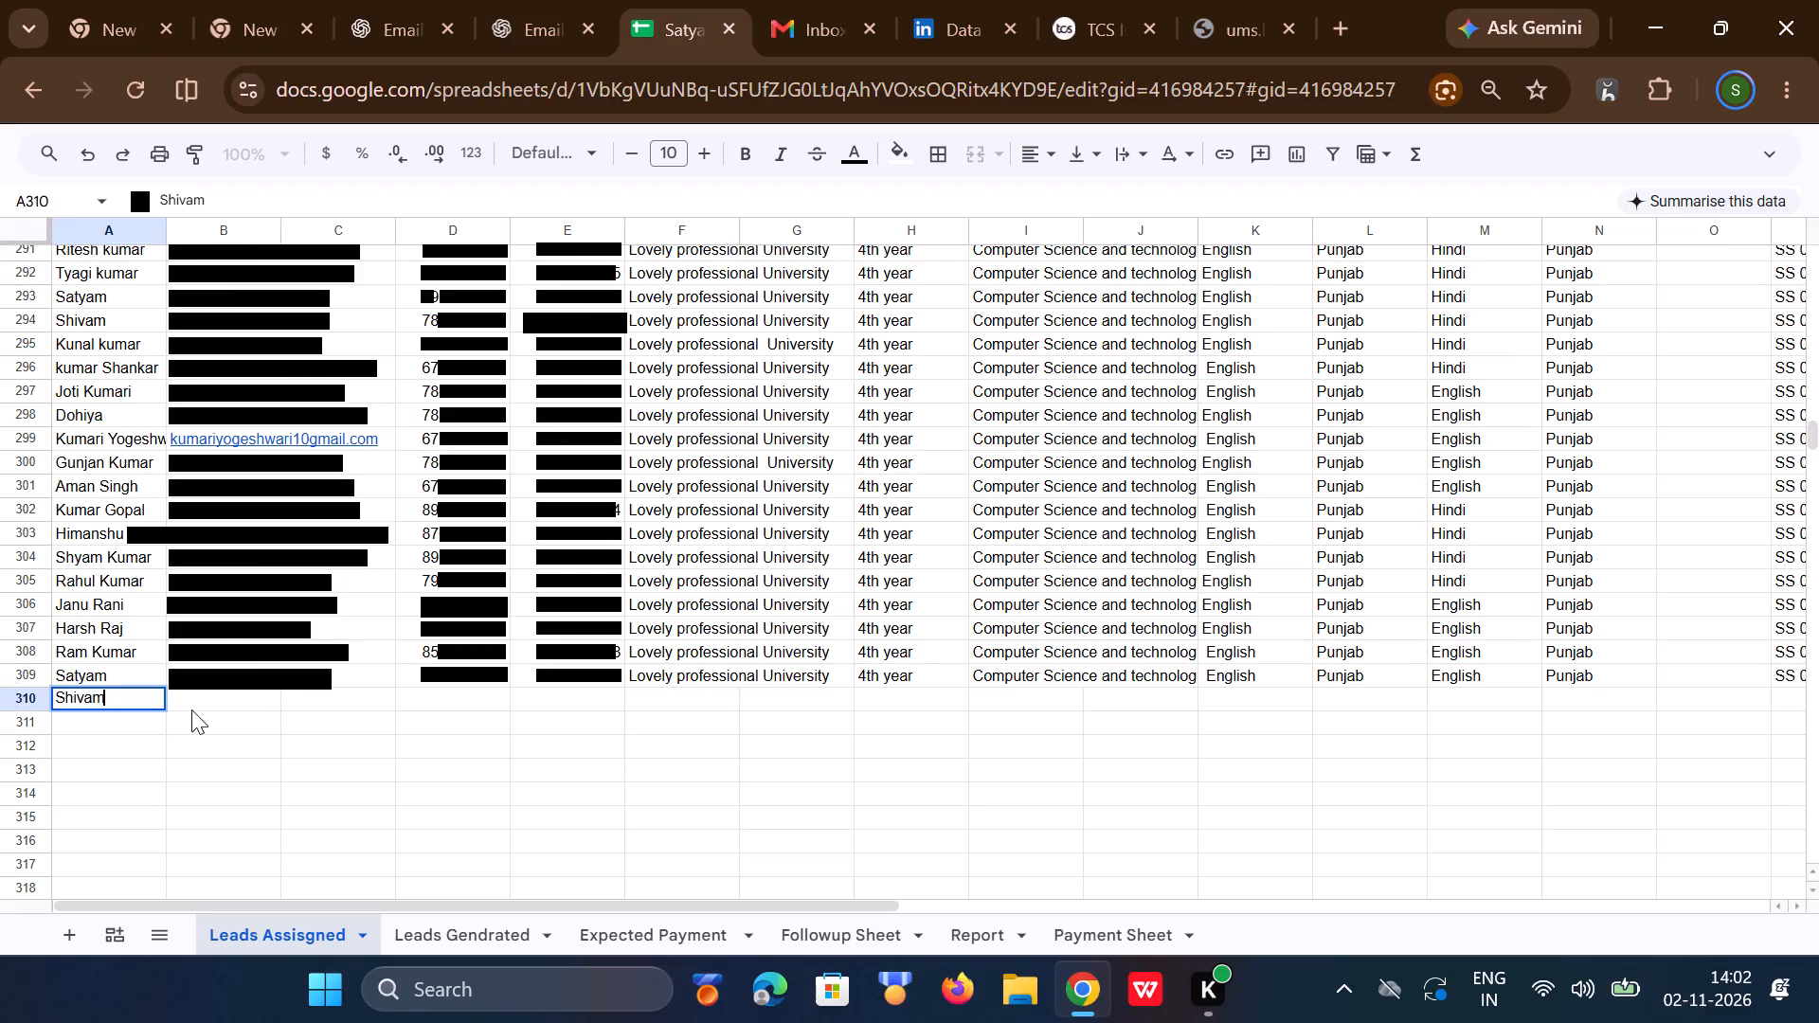
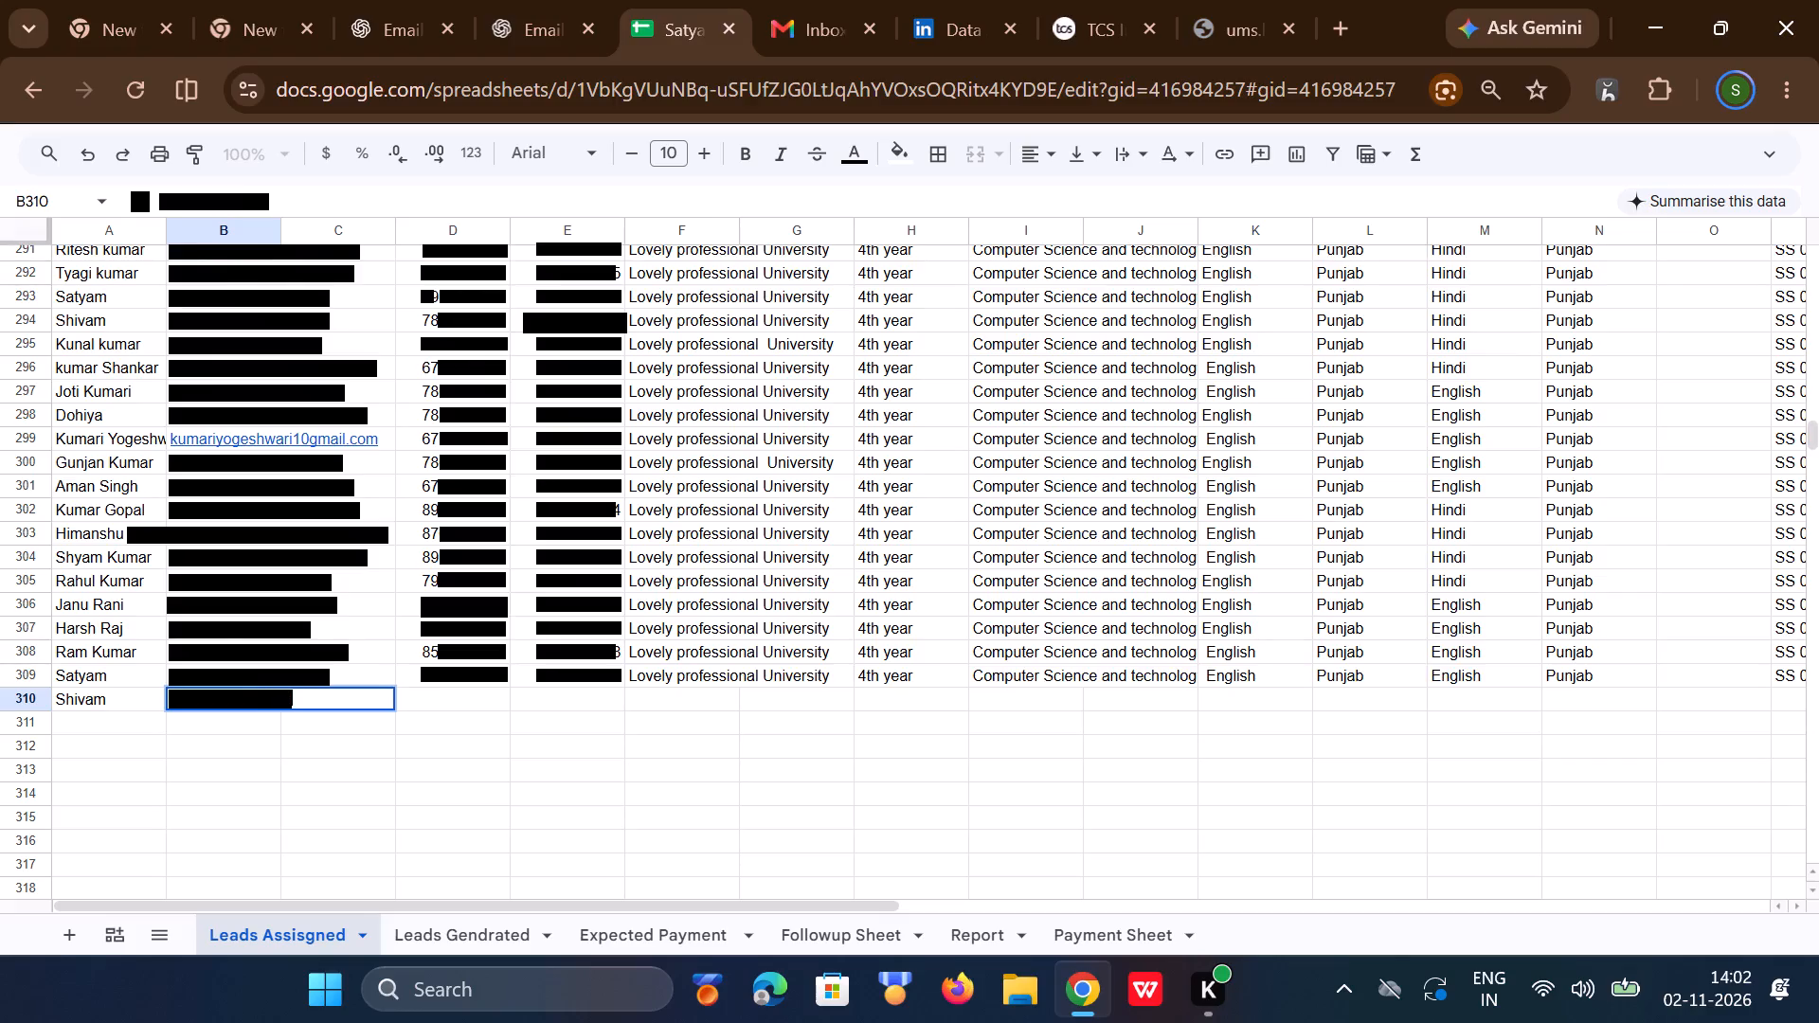
Complete the email address in cell B310 of Shivam's row with the ending ".com".
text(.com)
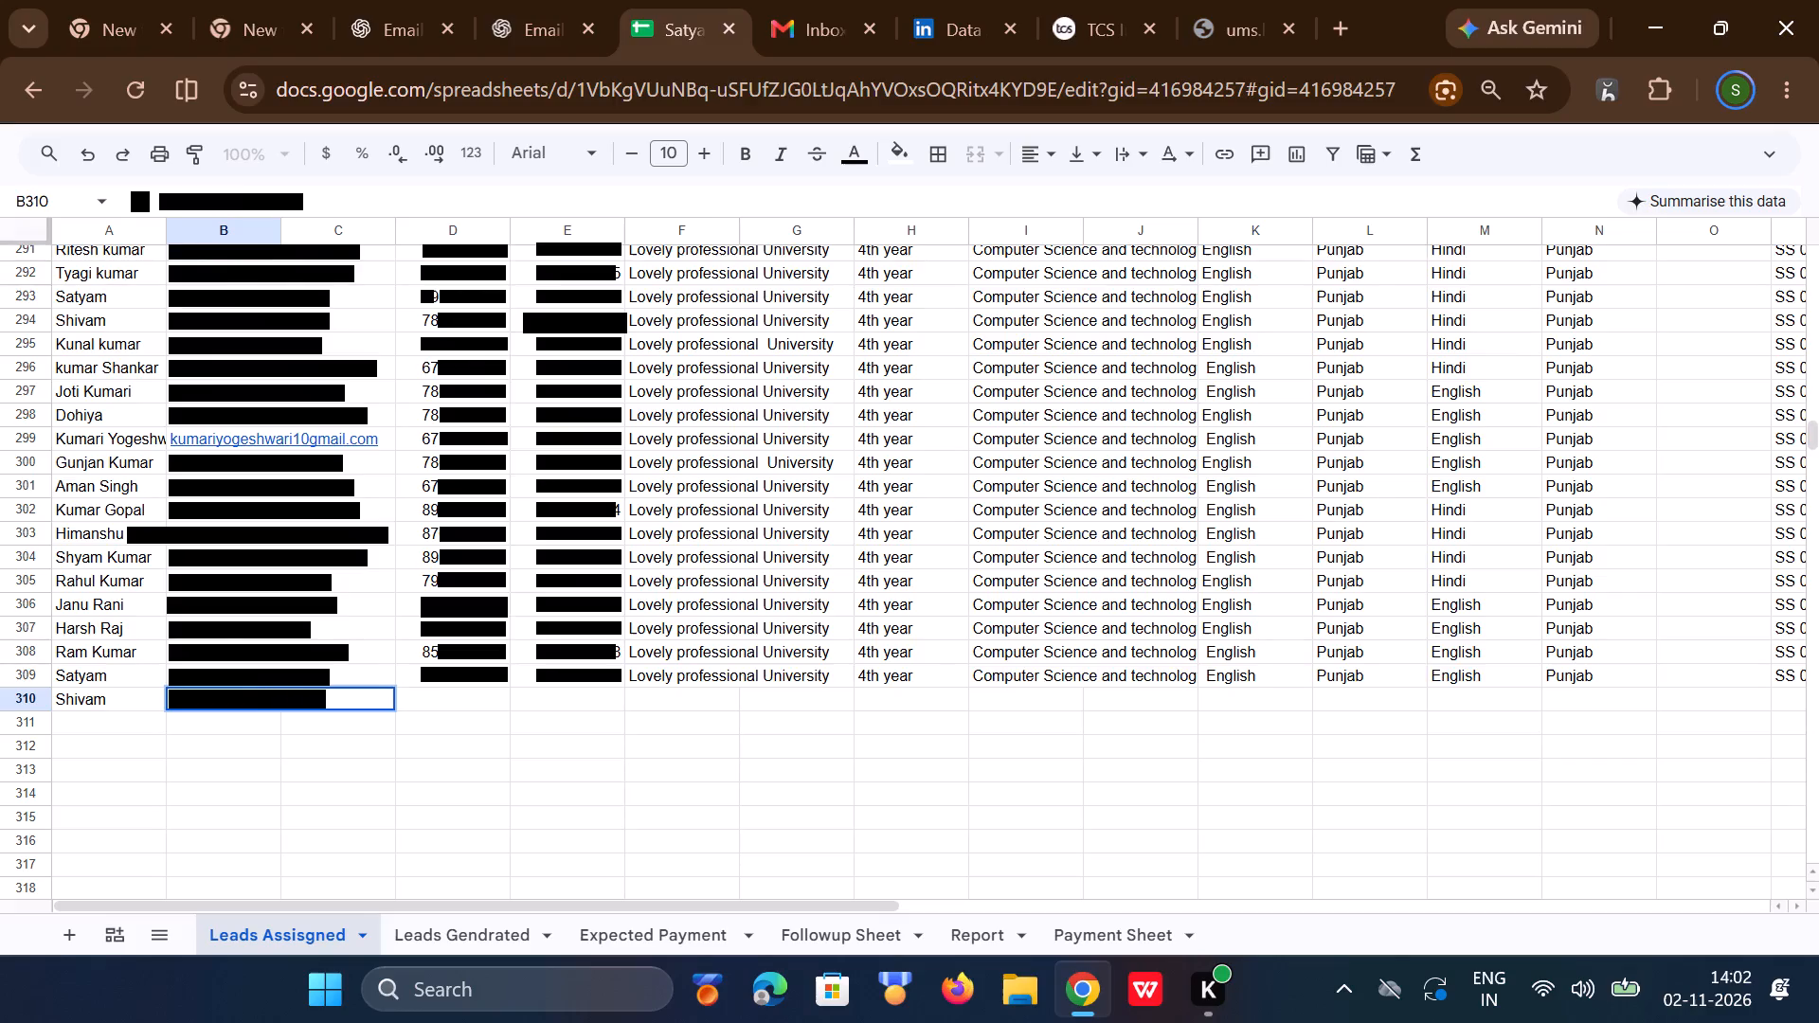
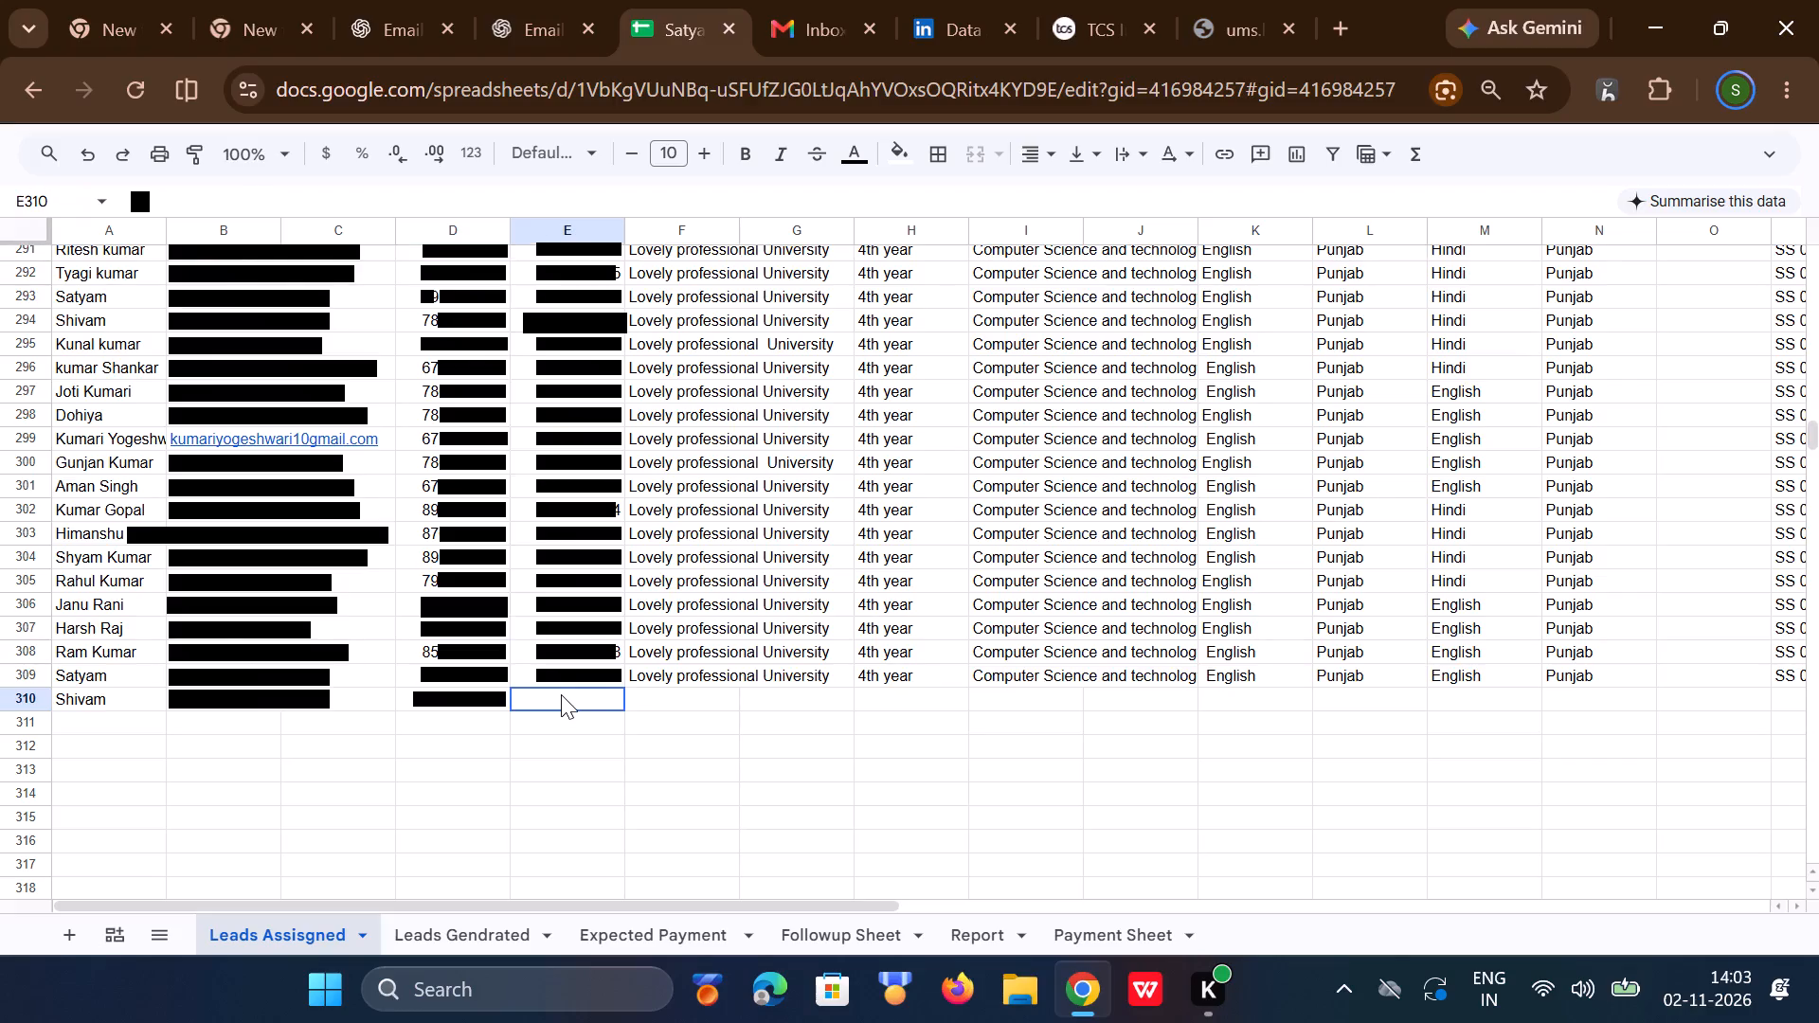
Correct the phone number in cell D310 of the new lead's row by deleting its extra leading digit.
double_click(438, 698)
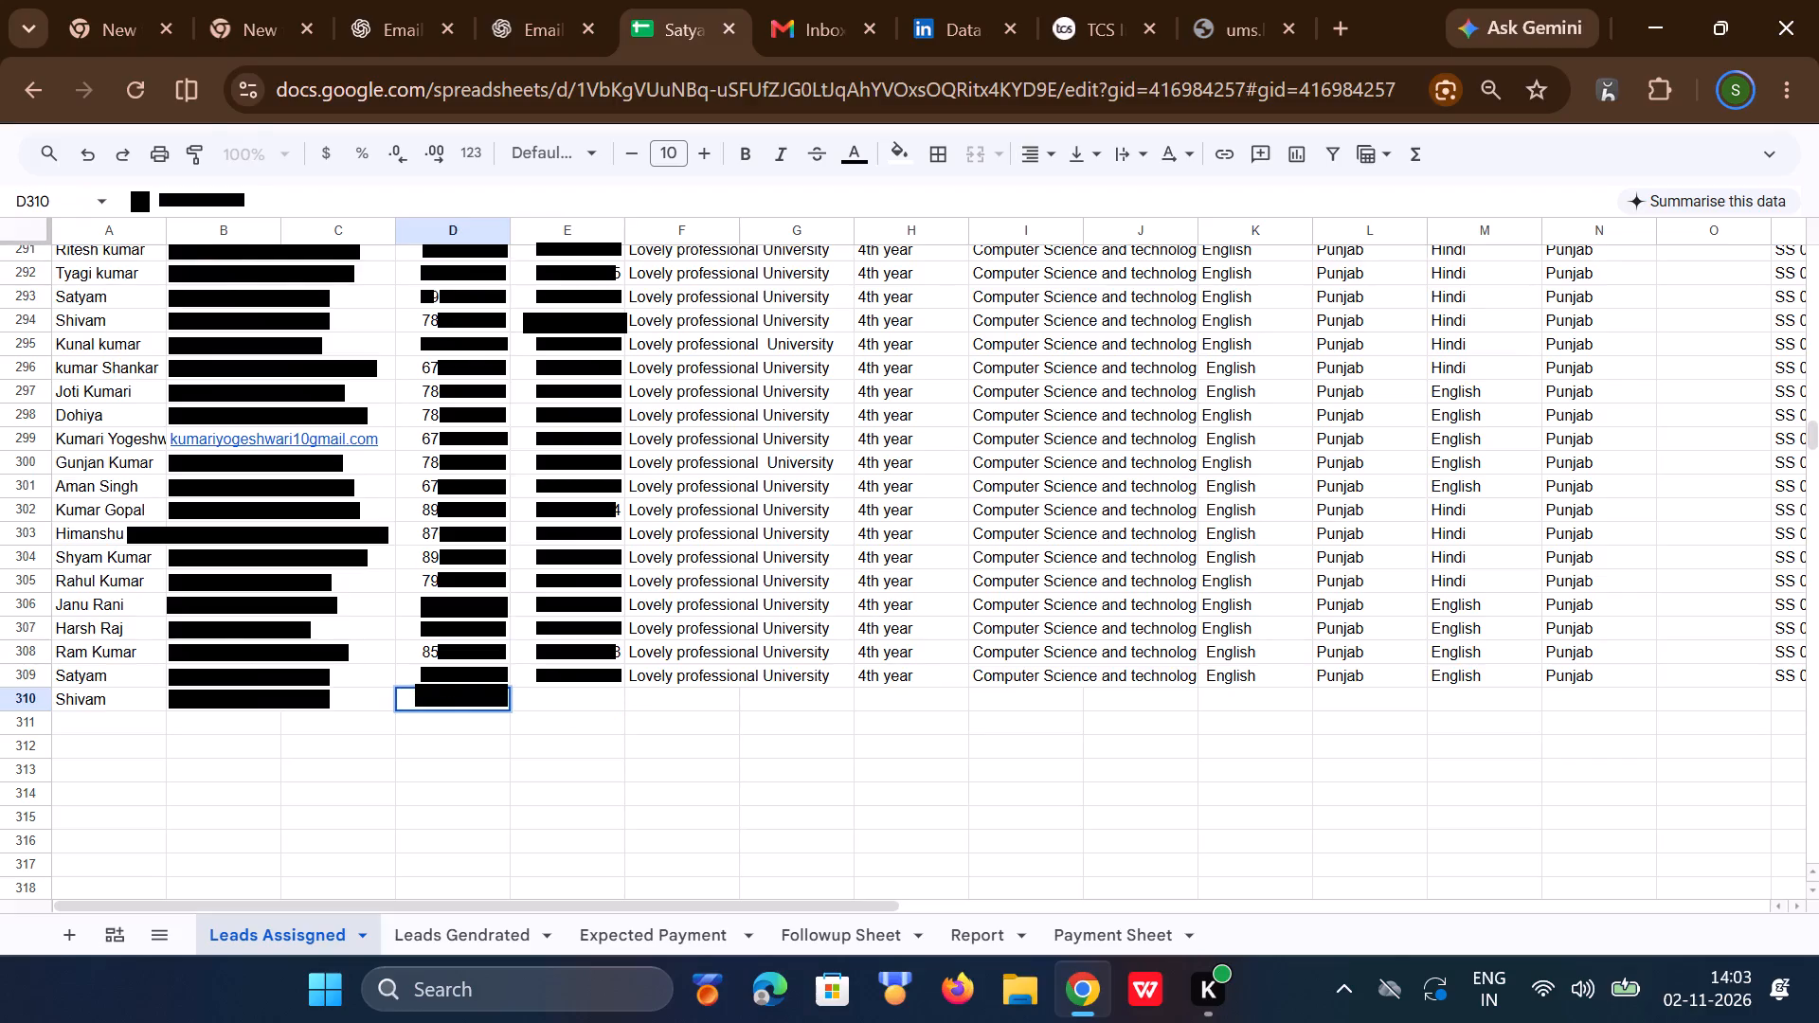
click(426, 698)
key(BackSpace)
Open the empty cell E310 in the new lead's row for entry.
double_click(566, 702)
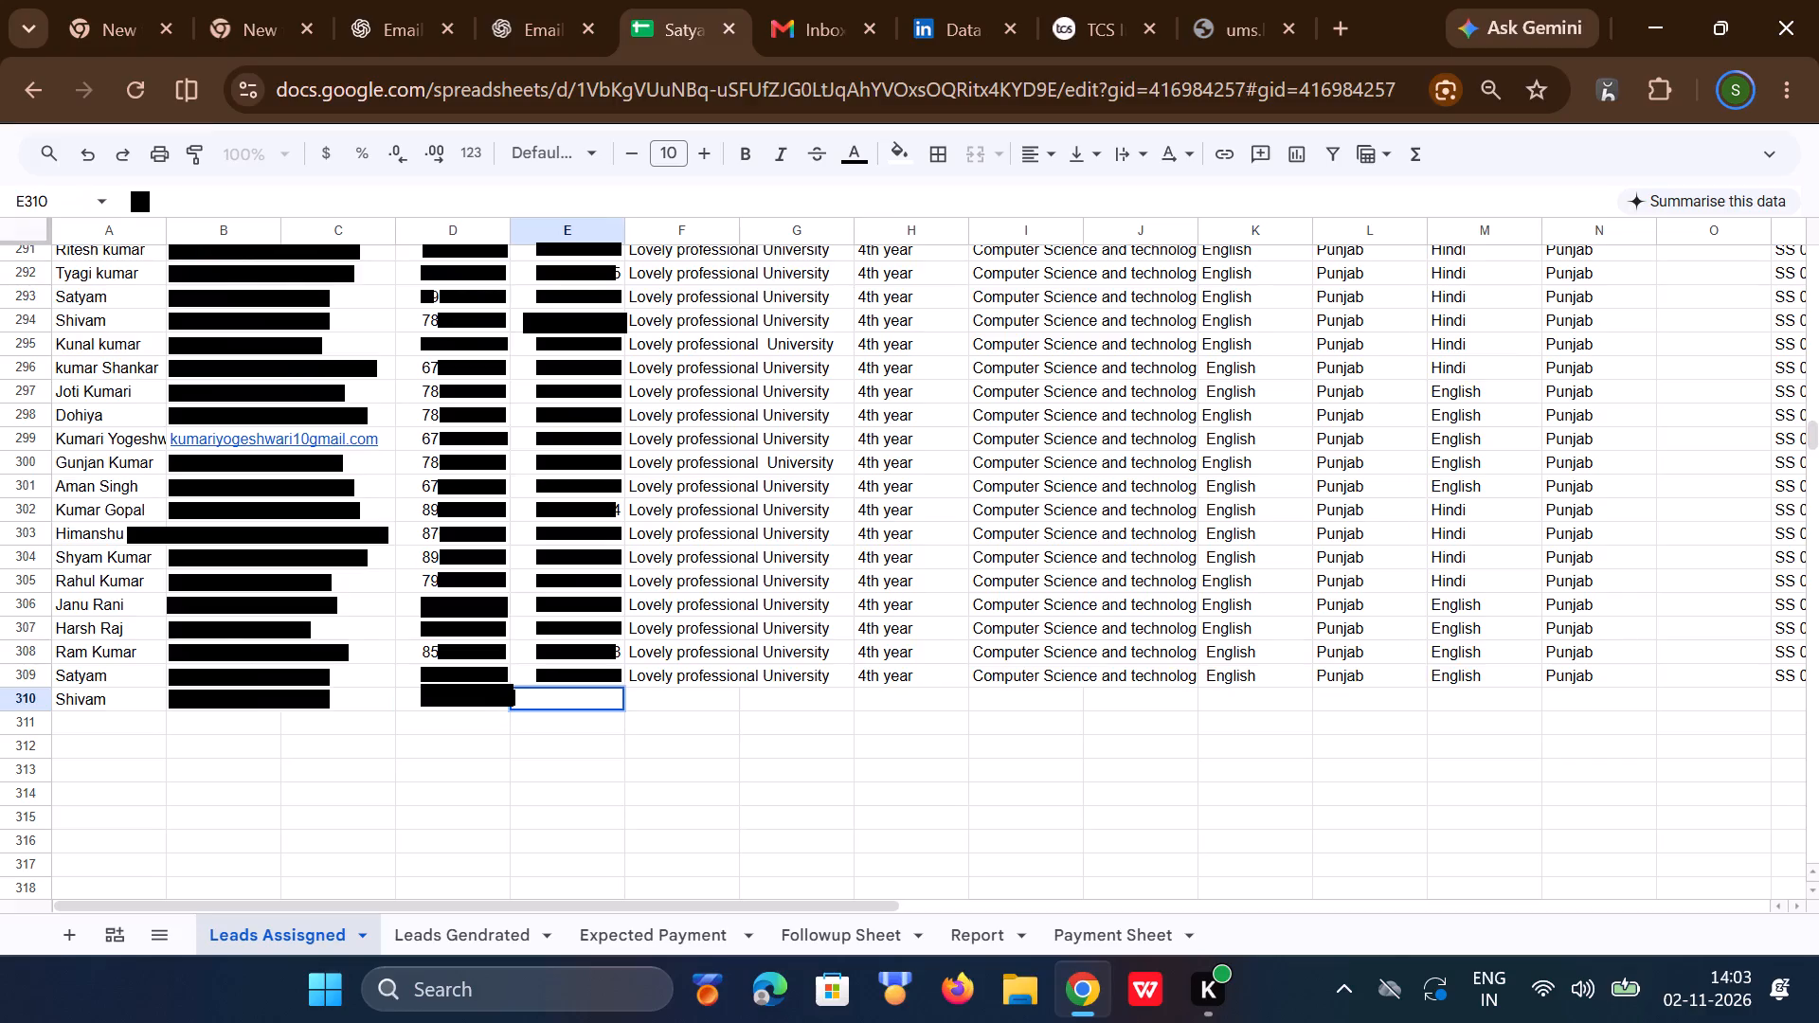
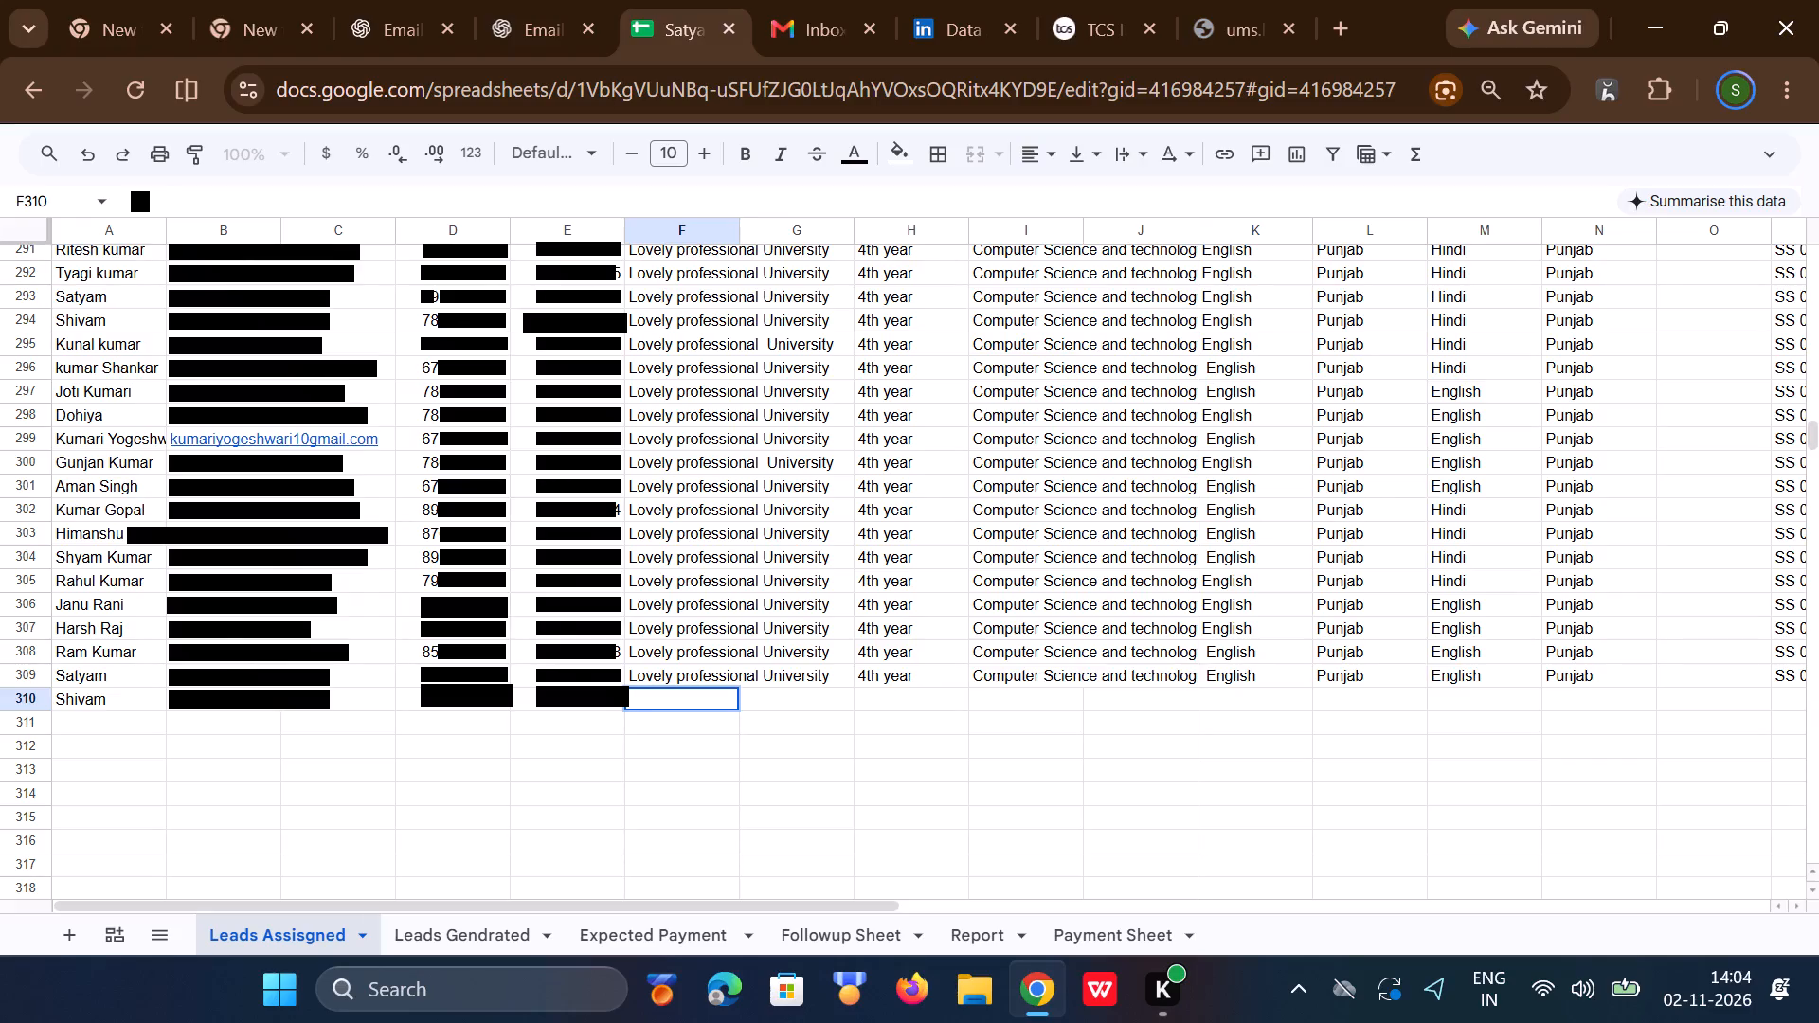
Enter "Lovely professional University" as the university in cell F310 of the new lead's row.
key(shift+l)
key(o)
text(ve)
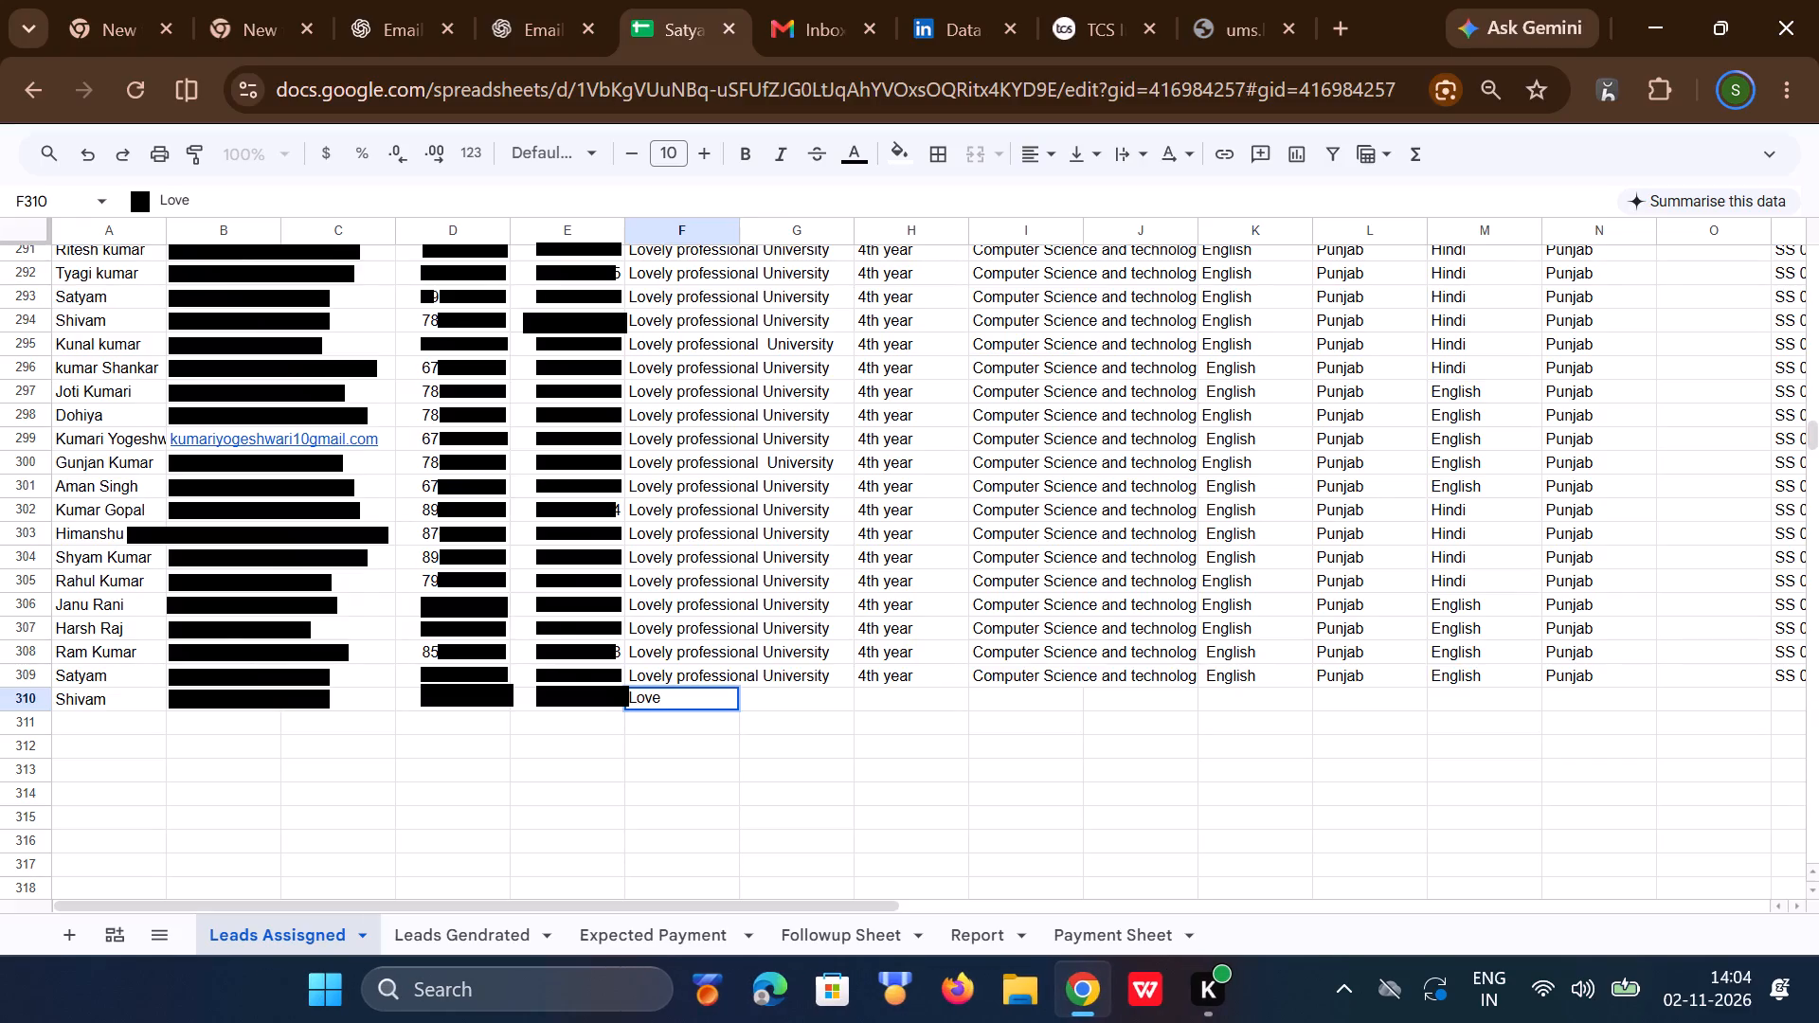
text(ly)
key(space)
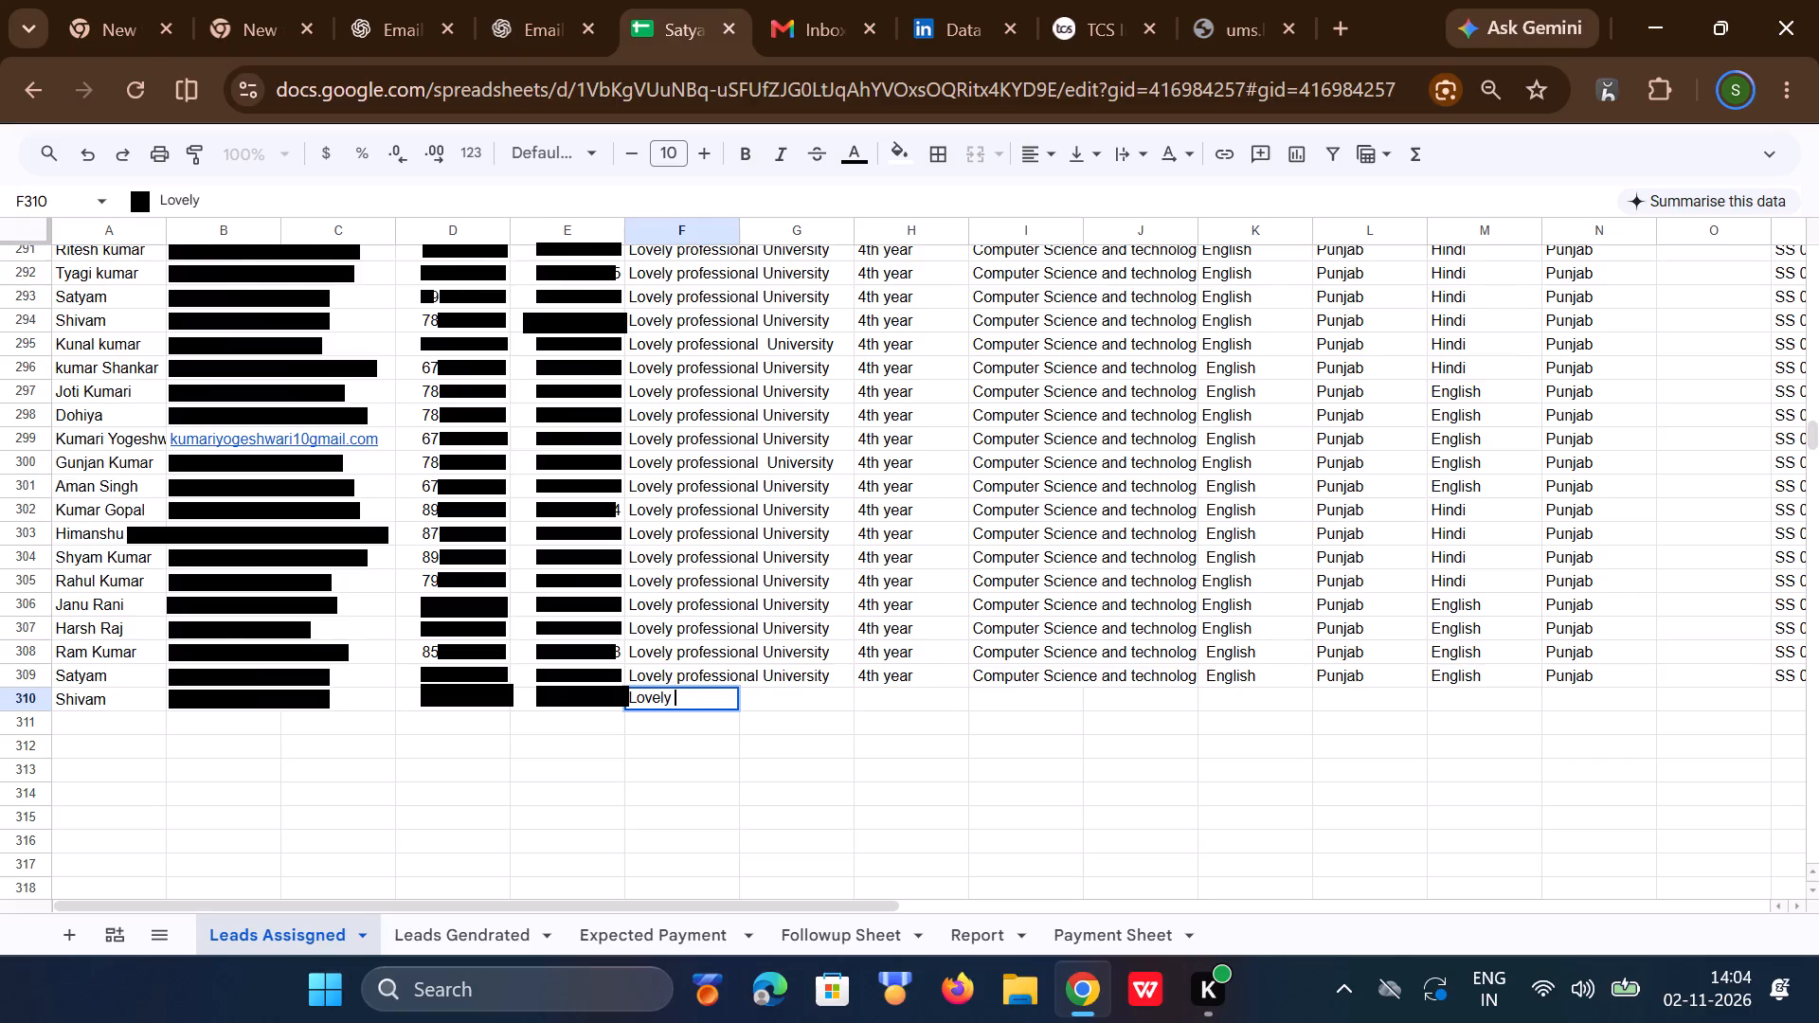
text(pro)
key(f)
text(ess)
text(io)
key(n)
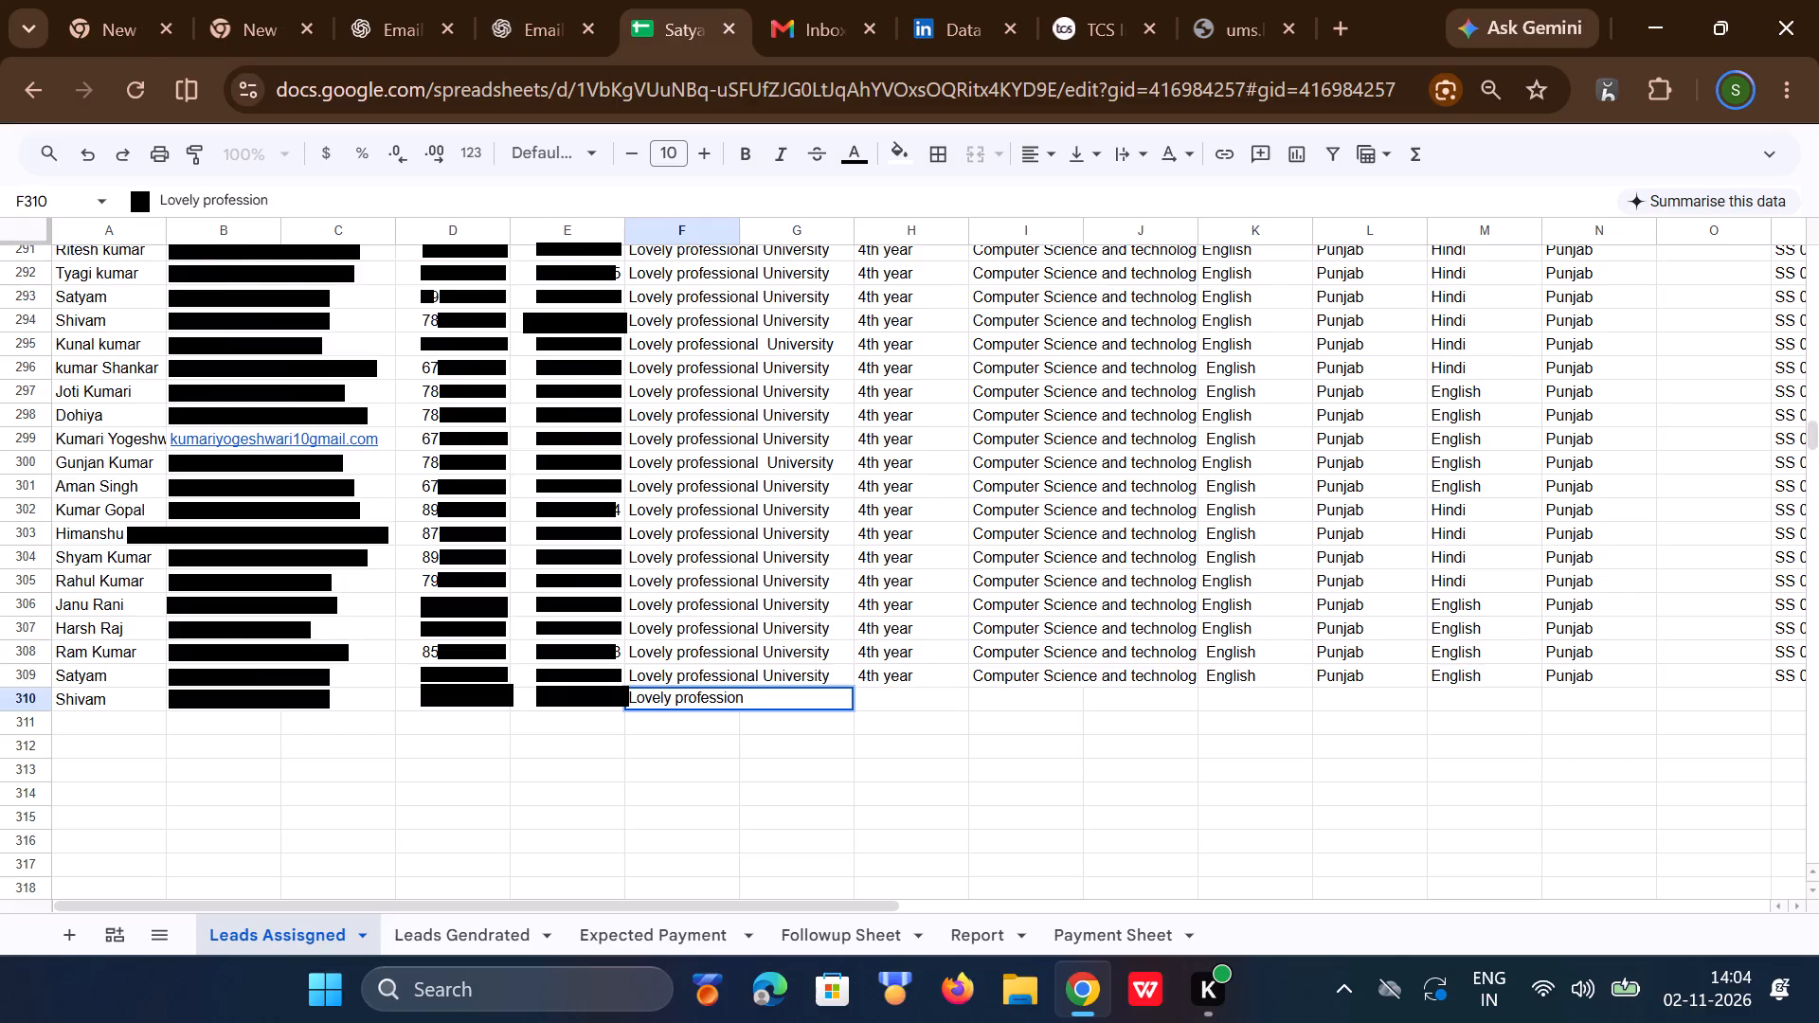
text(al)
key(space)
key(shift+u)
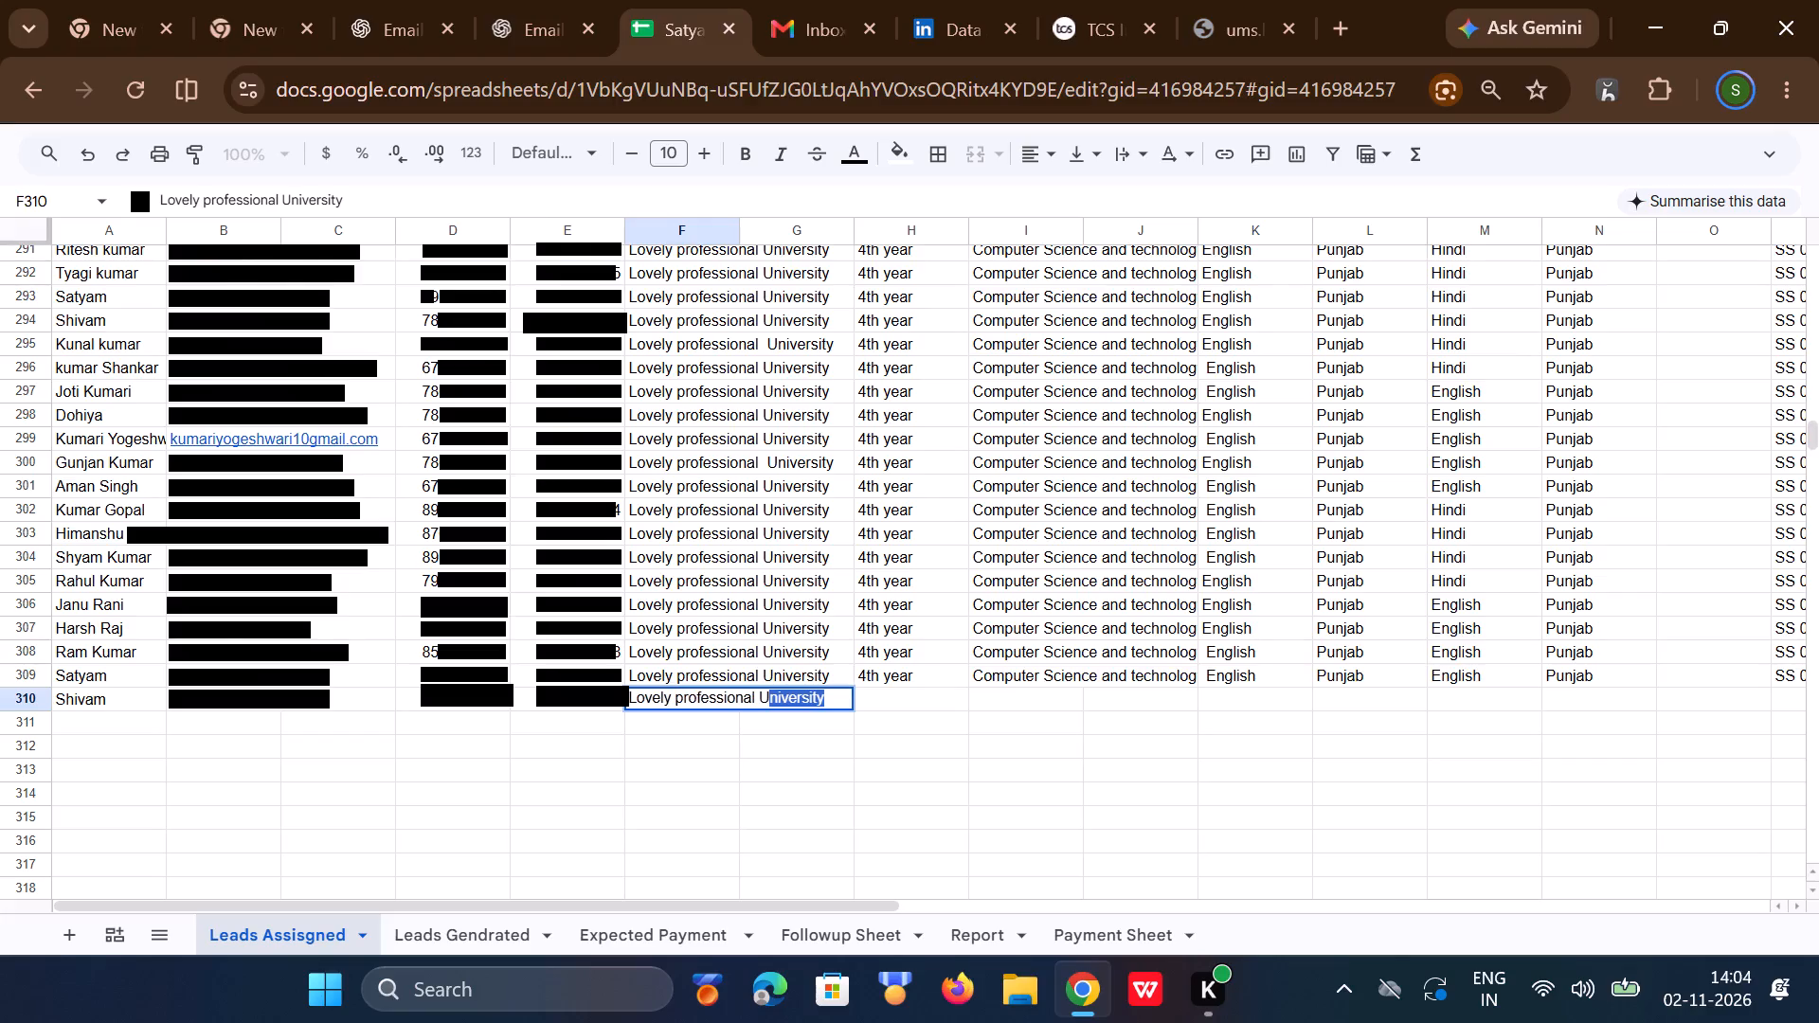
text(ni)
text(ver)
text(sity)
click(894, 715)
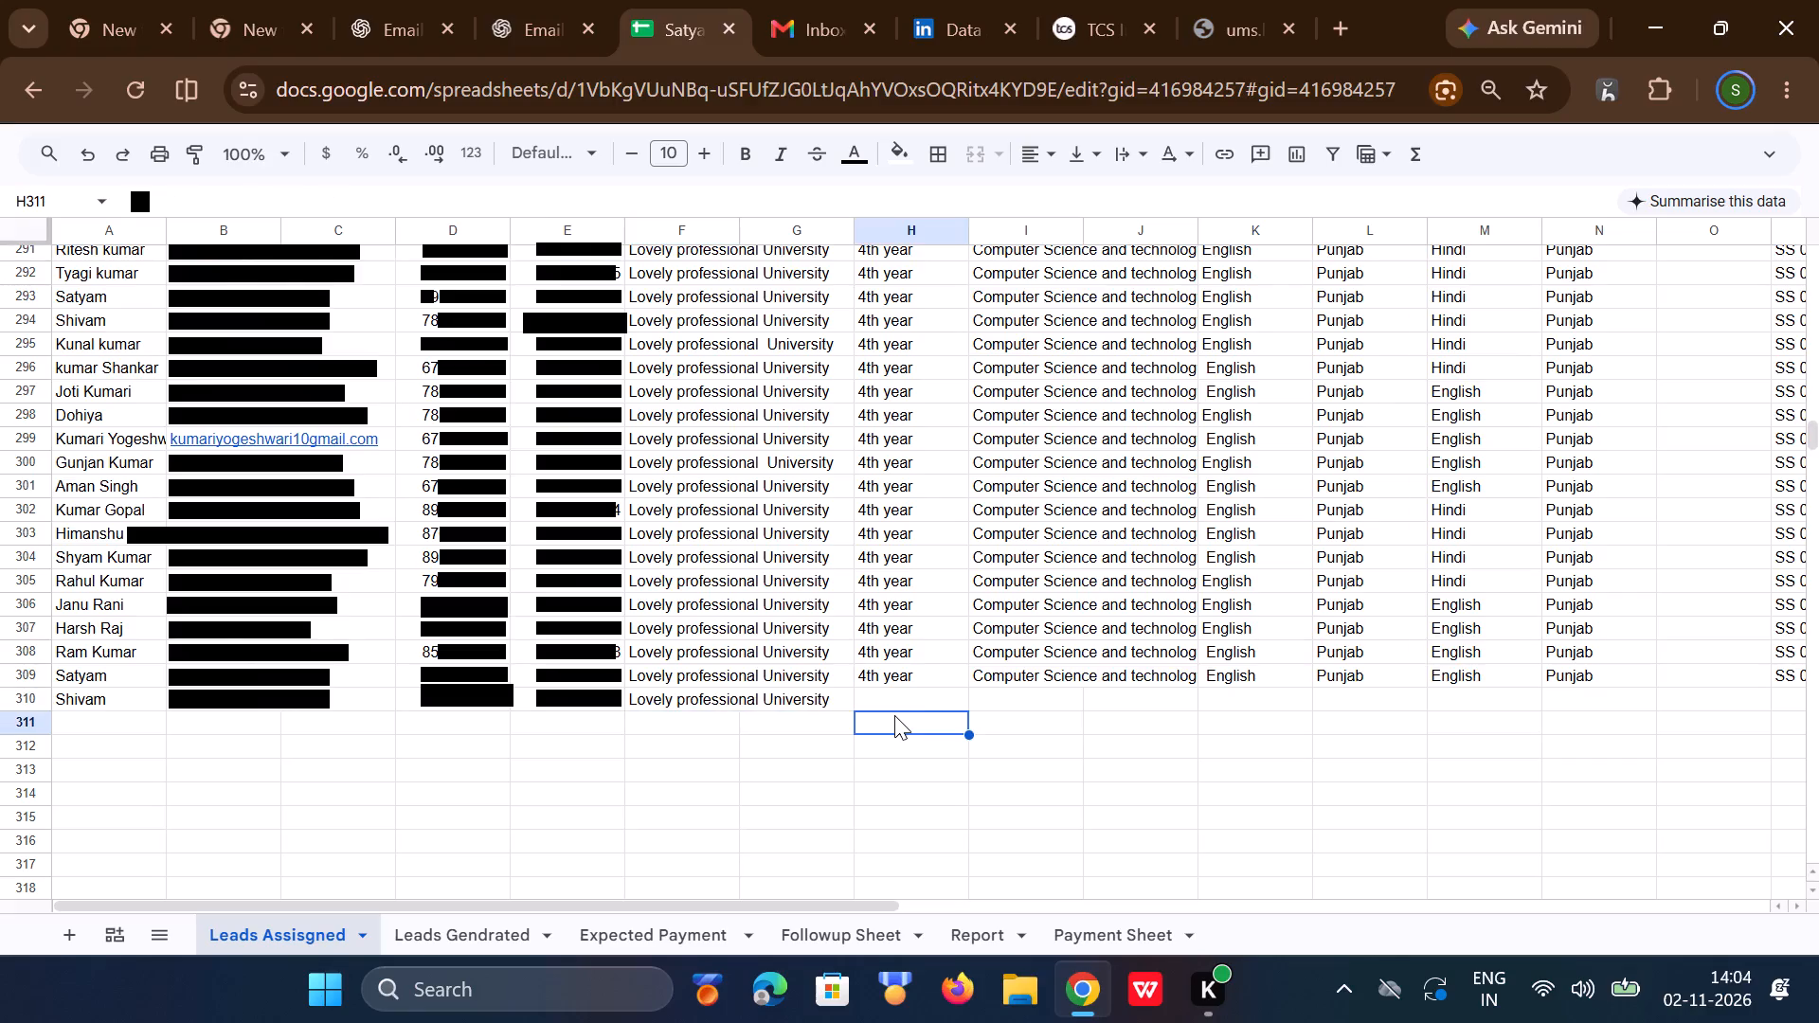
Enter "4th year" as the year of study in cell H310 of the new lead's row.
click(892, 695)
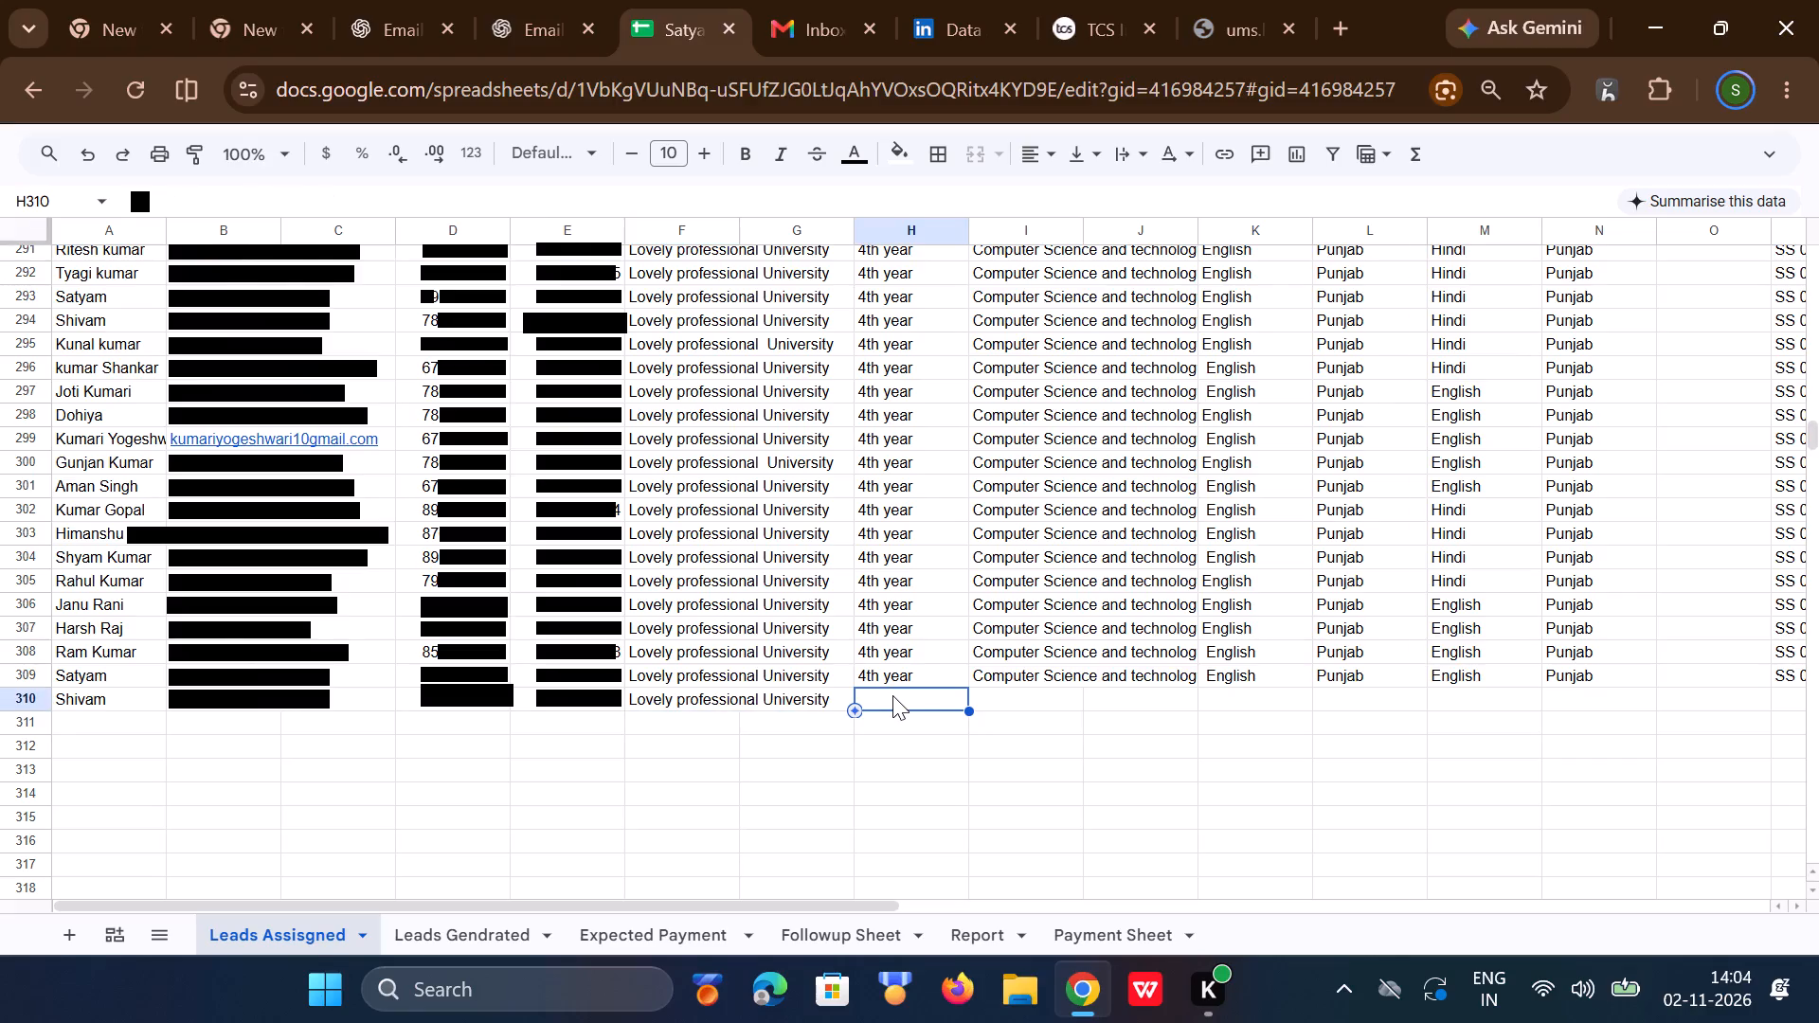
double_click(907, 694)
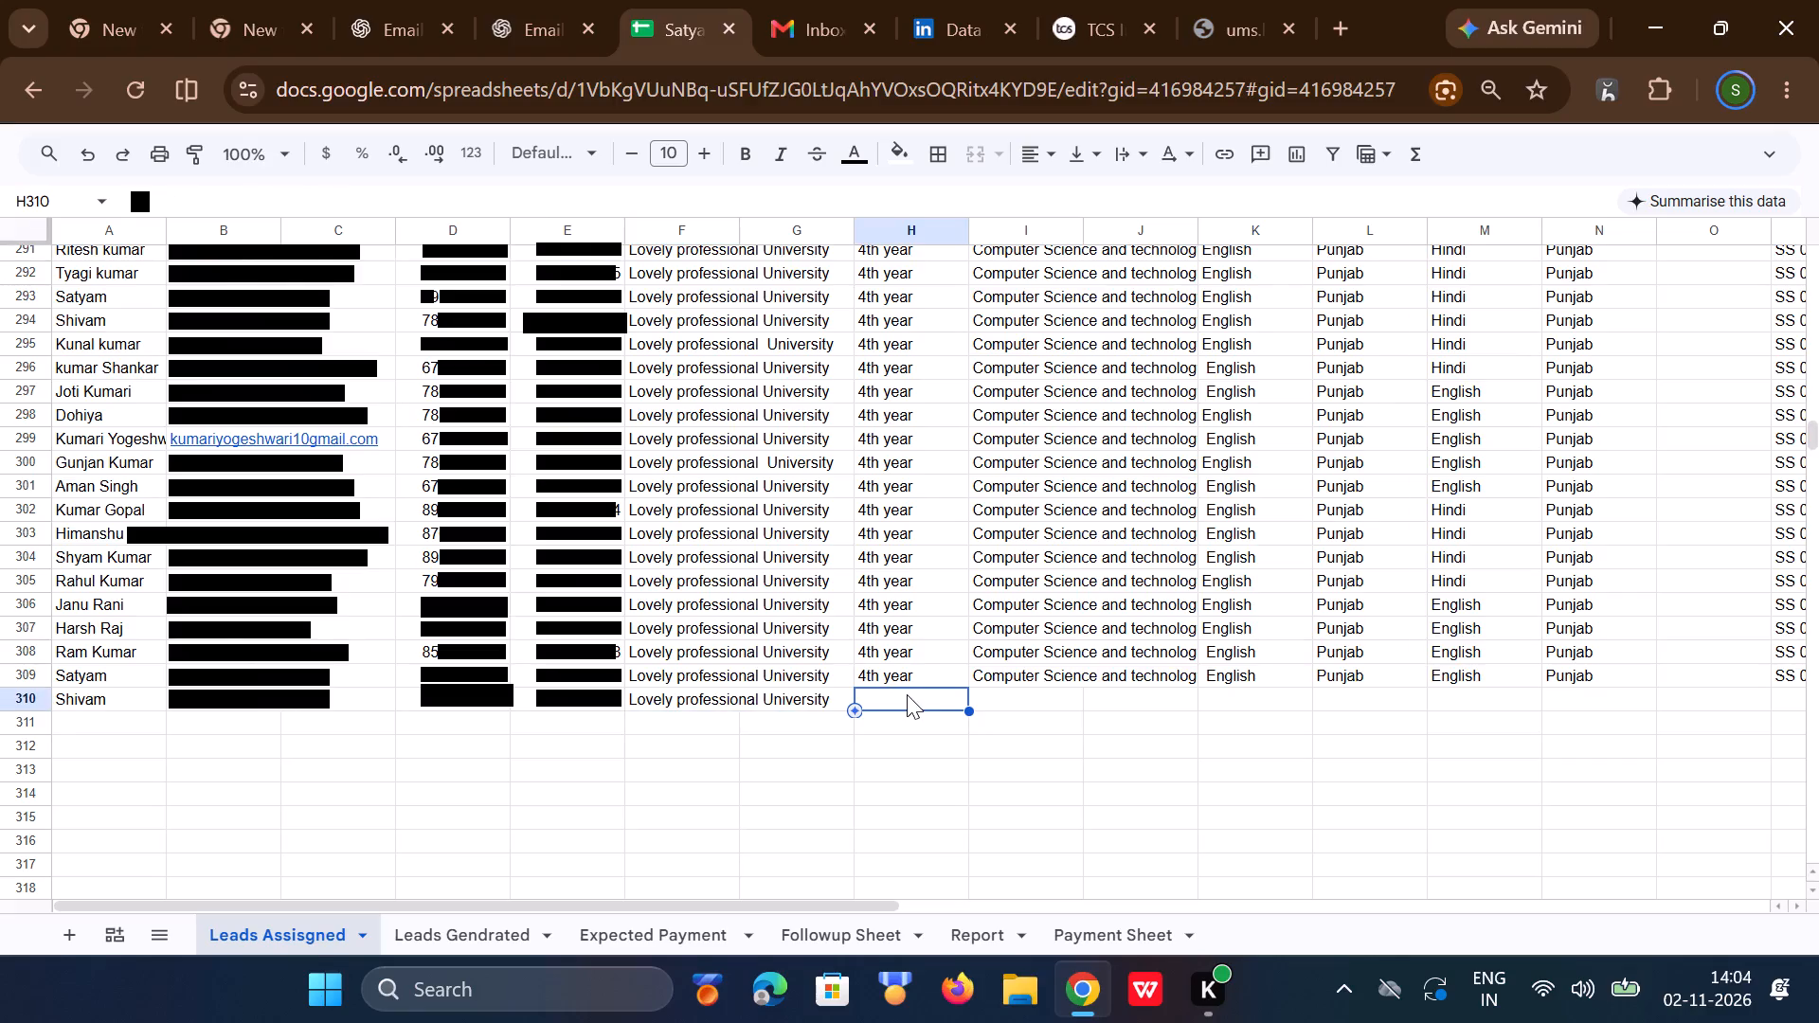
double_click(907, 694)
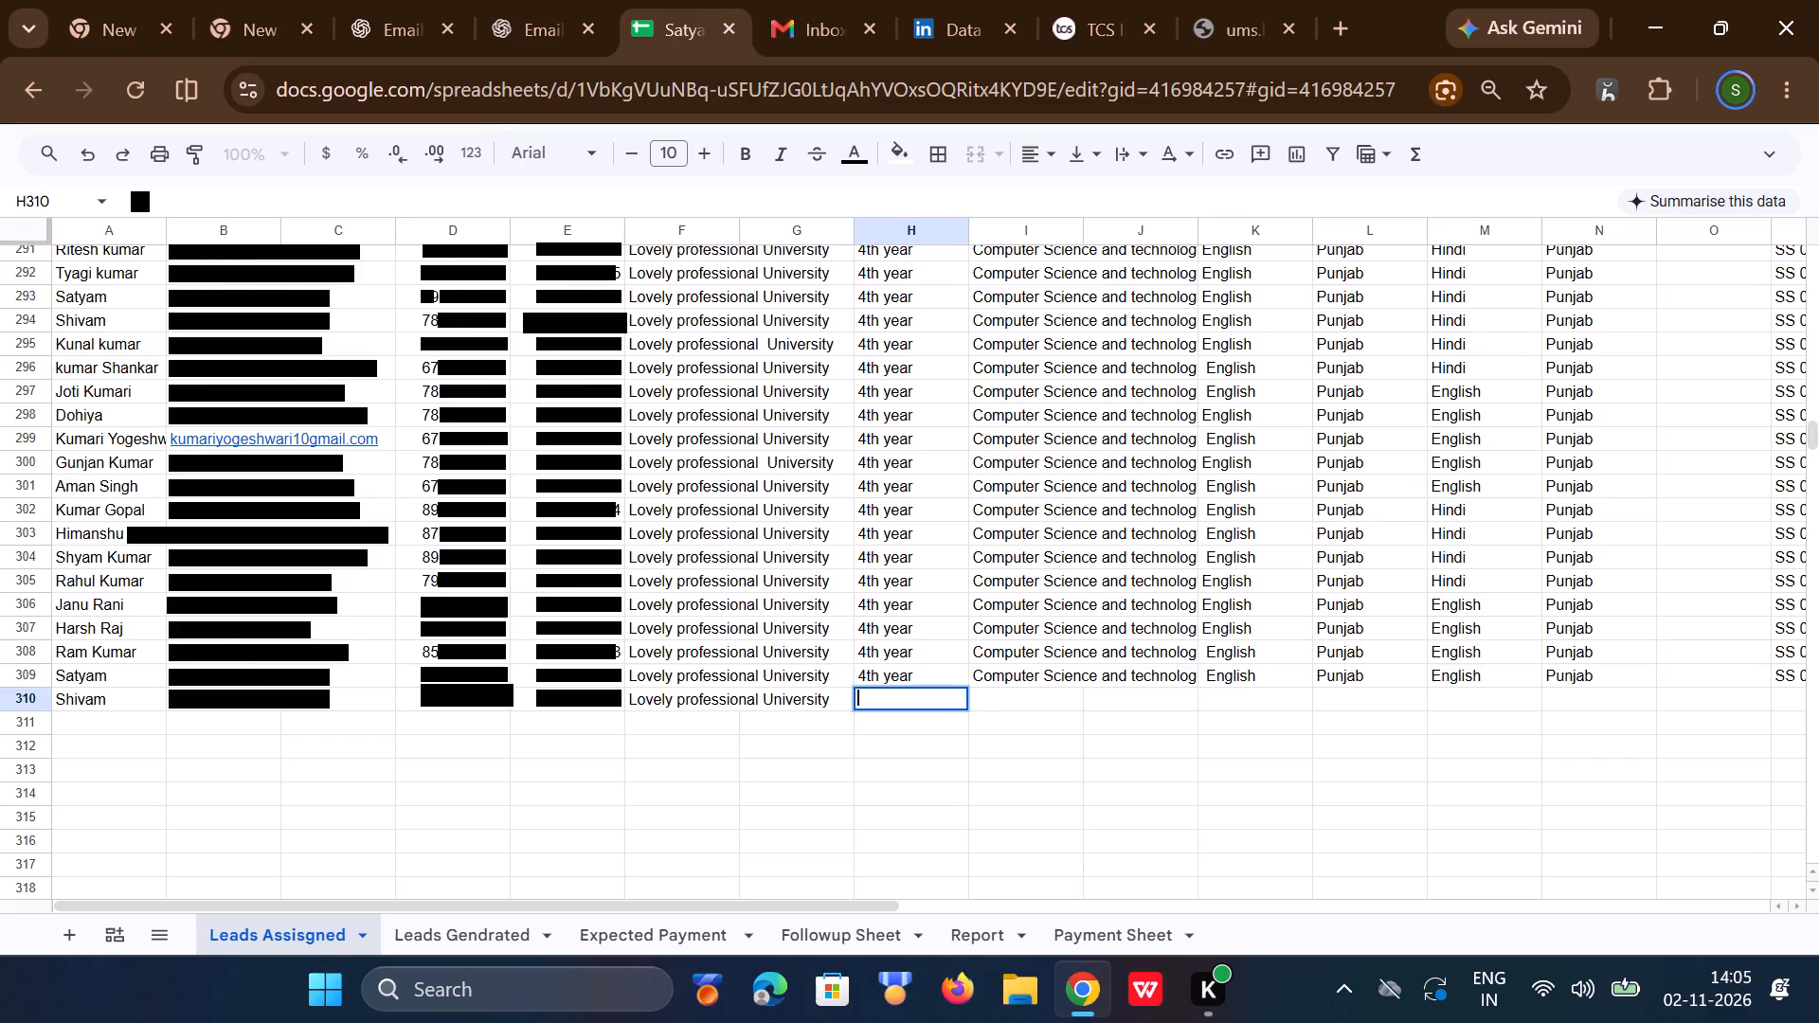
key(shift+dollar)
key(BackSpace)
key(shift+dollar)
key(BackSpace)
text(4 th)
key(space)
key(BackSpace)
key(BackSpace)
key(BackSpace)
key(BackSpace)
text(th)
key(space)
key(y)
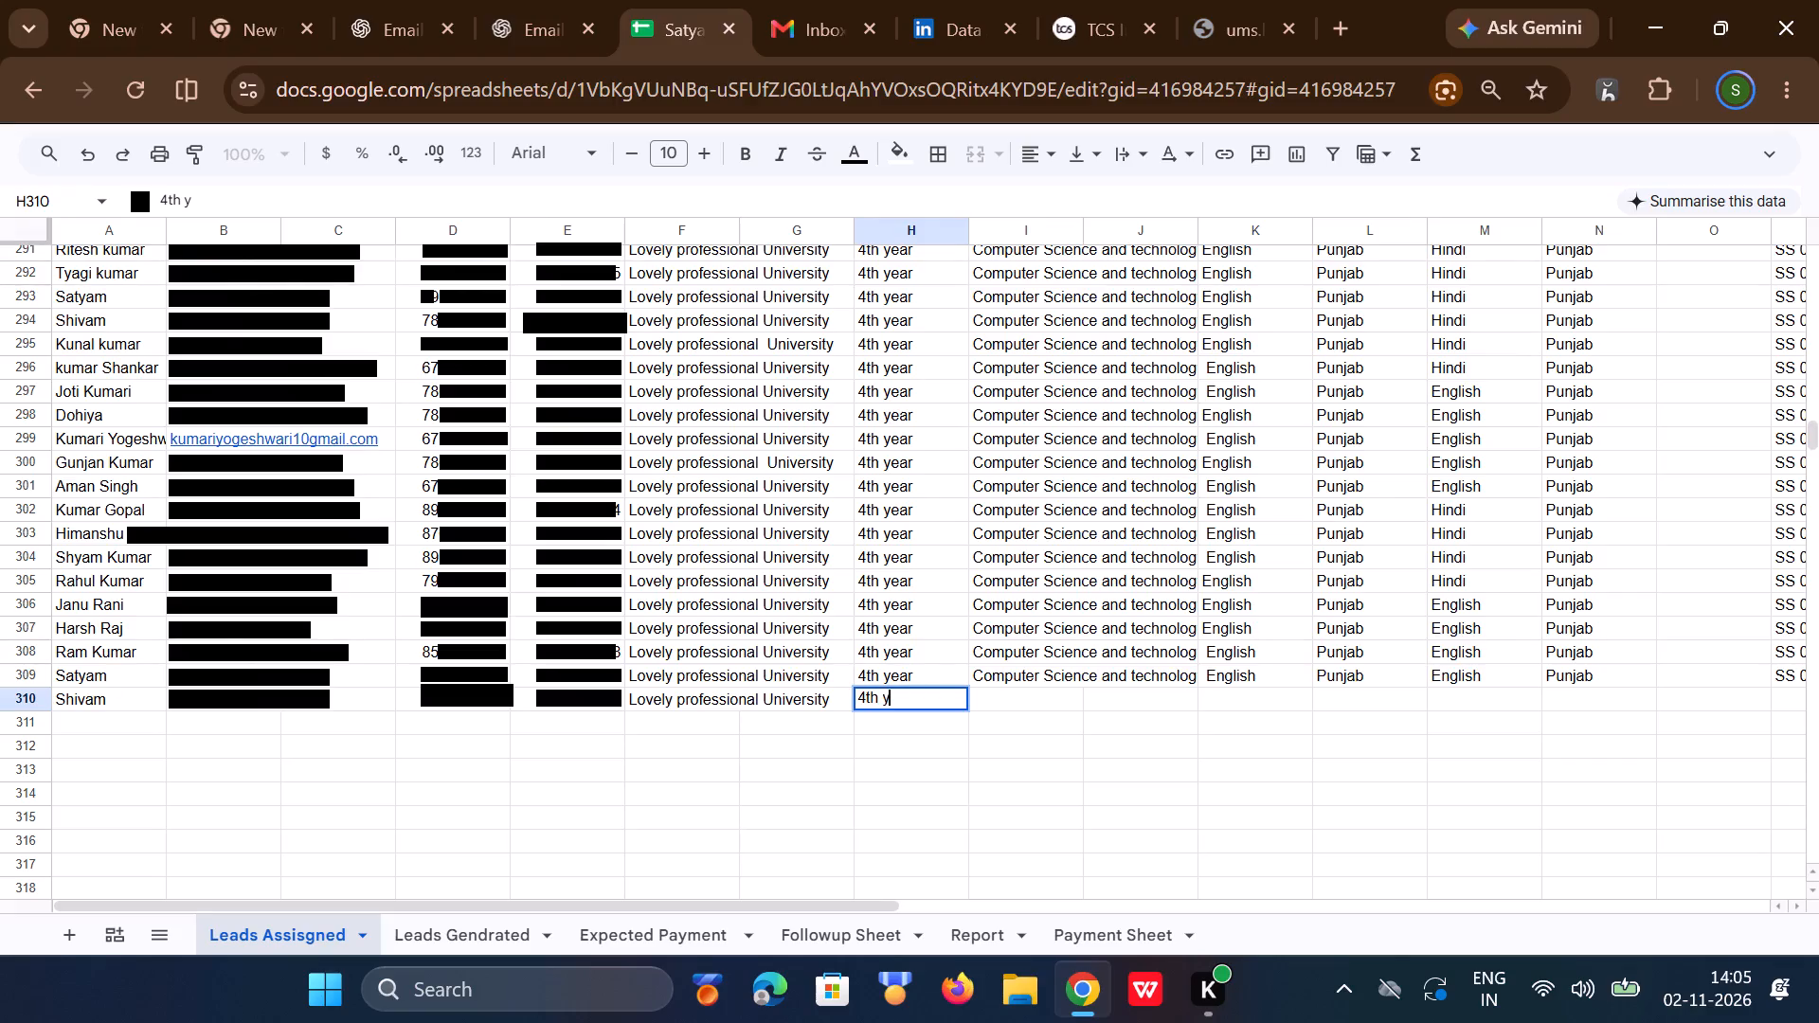
text(ear)
key(space)
Enter "Computer Science and technology" as the field of study in cell I310 of the new lead's row.
click(990, 700)
double_click(990, 700)
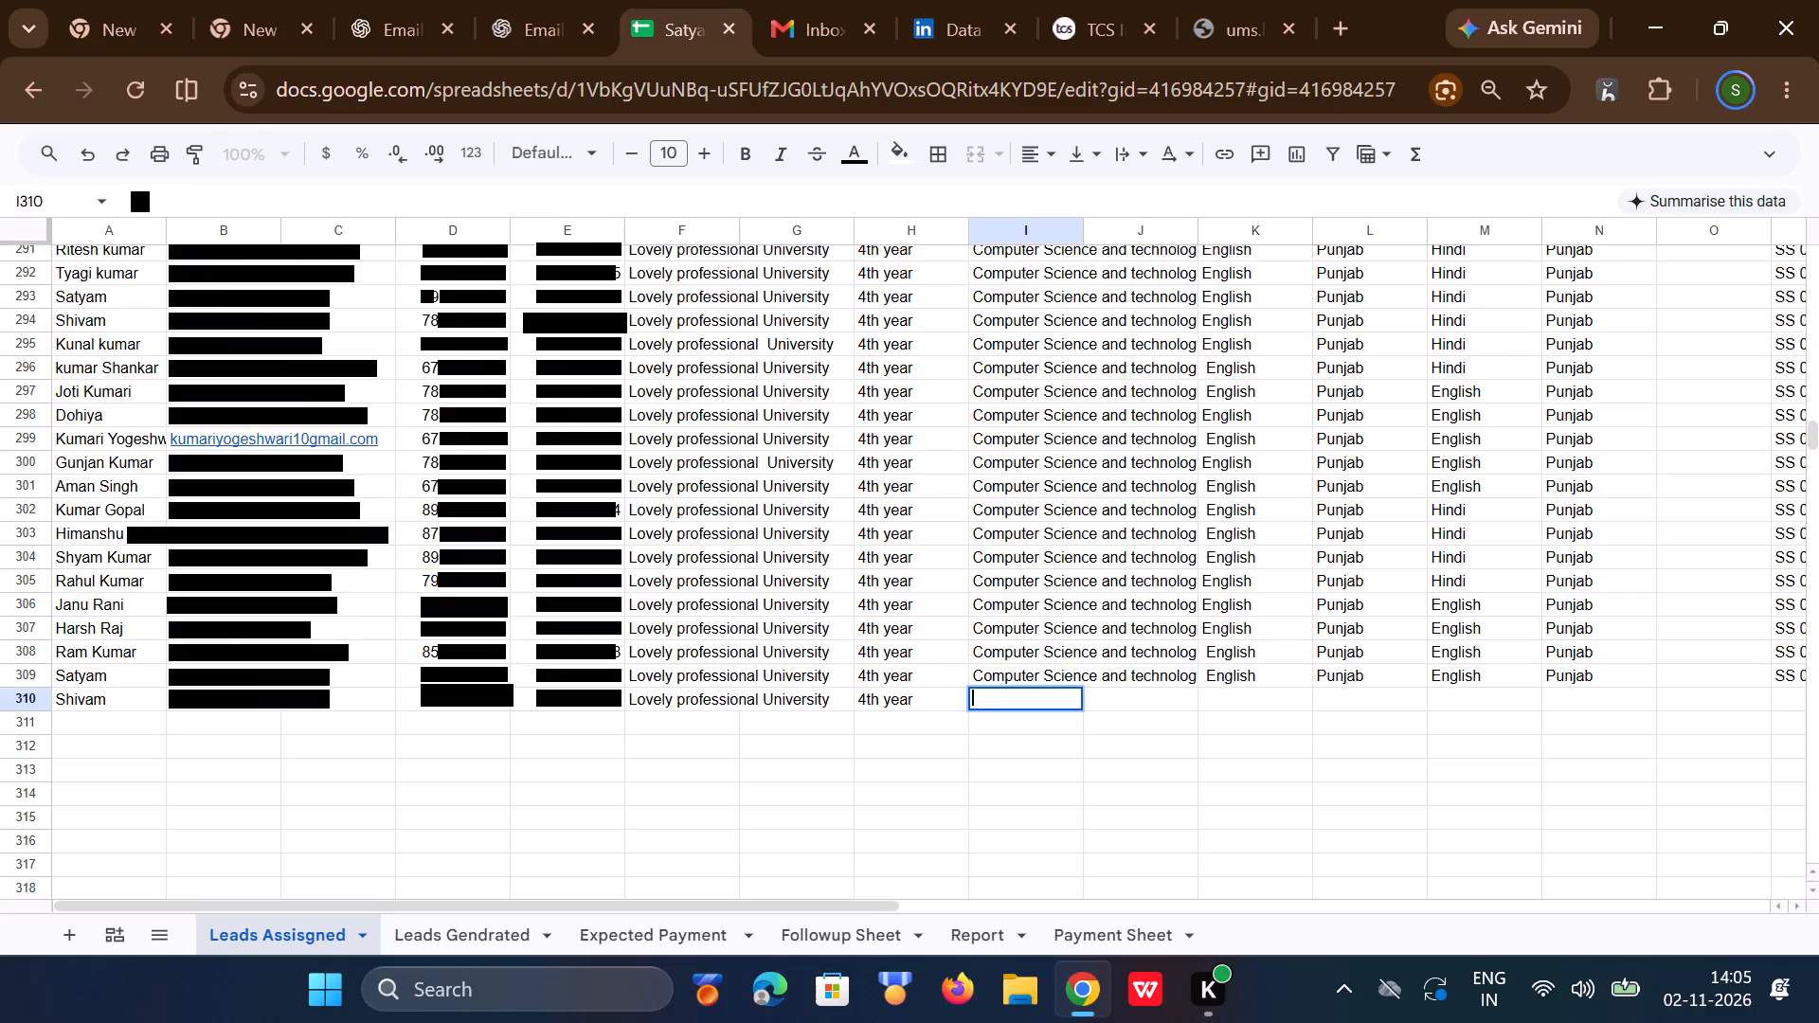
key(shift+c)
key(o)
text(mp)
text(uter)
key(space)
key(shift+s)
text(ci)
key(e)
text(nce and)
key(space)
key(t)
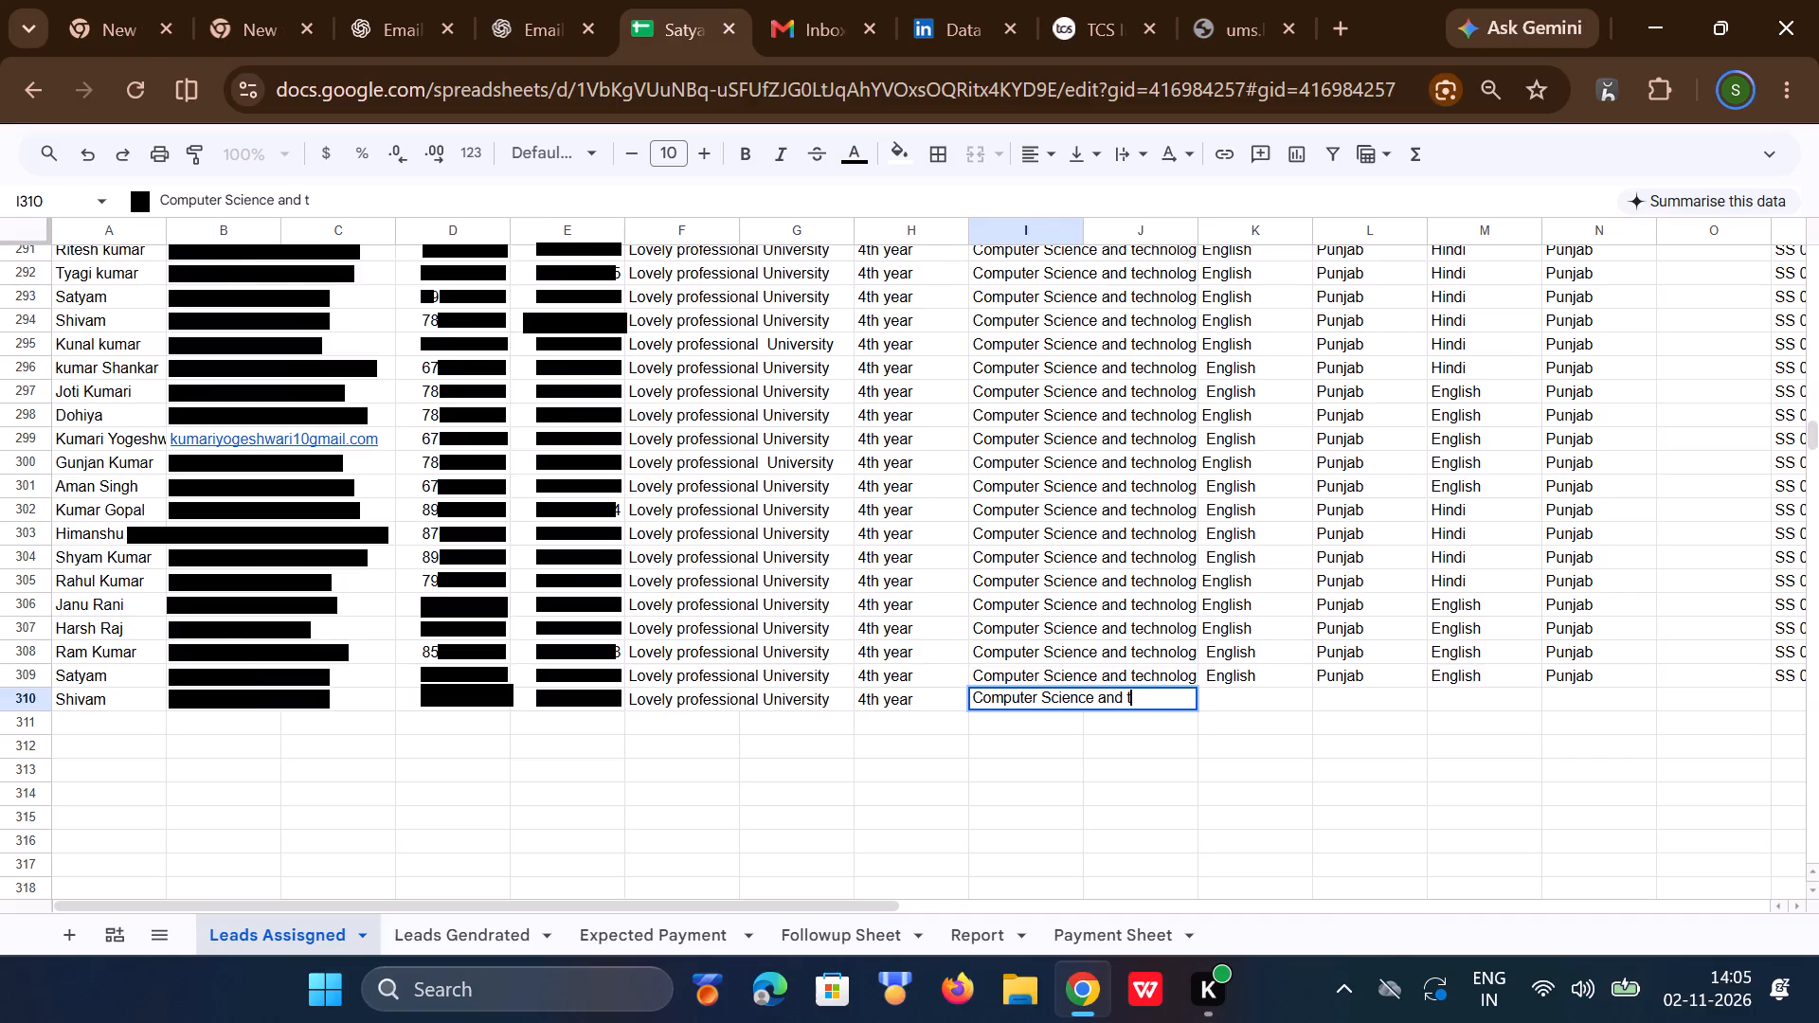
text(ech)
text(nol)
key(o)
text(gy)
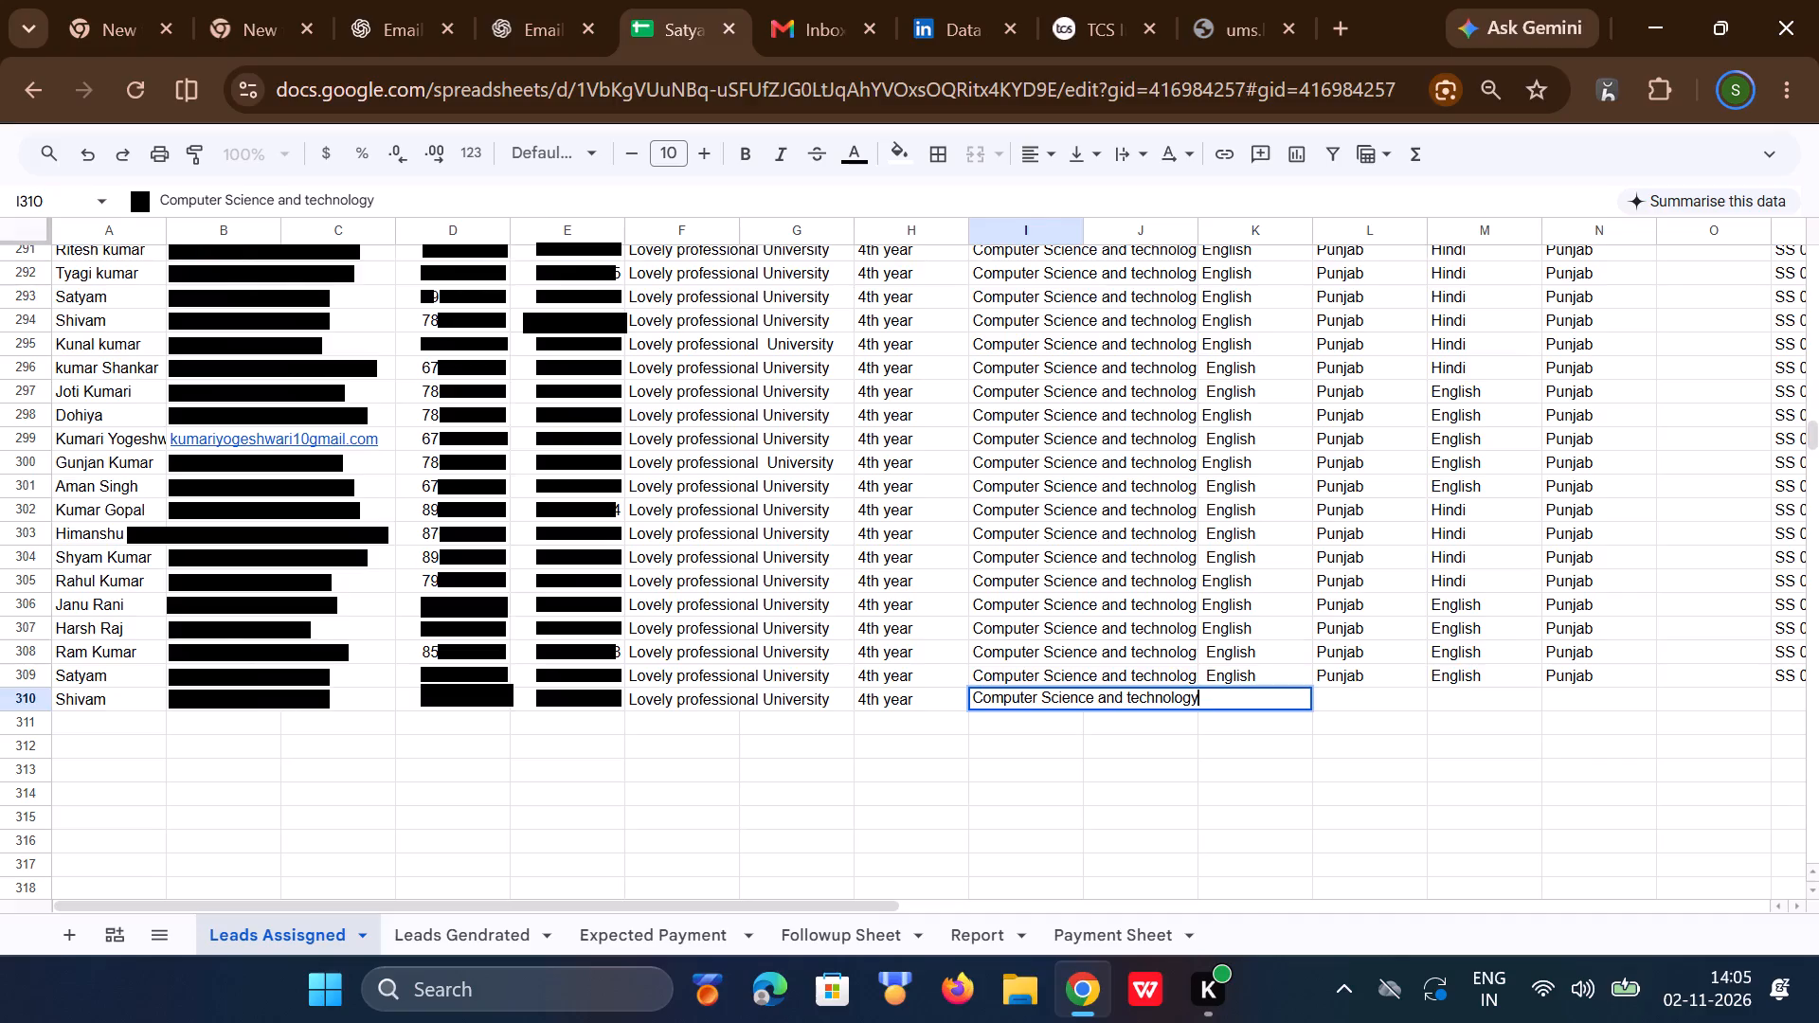
click(1163, 752)
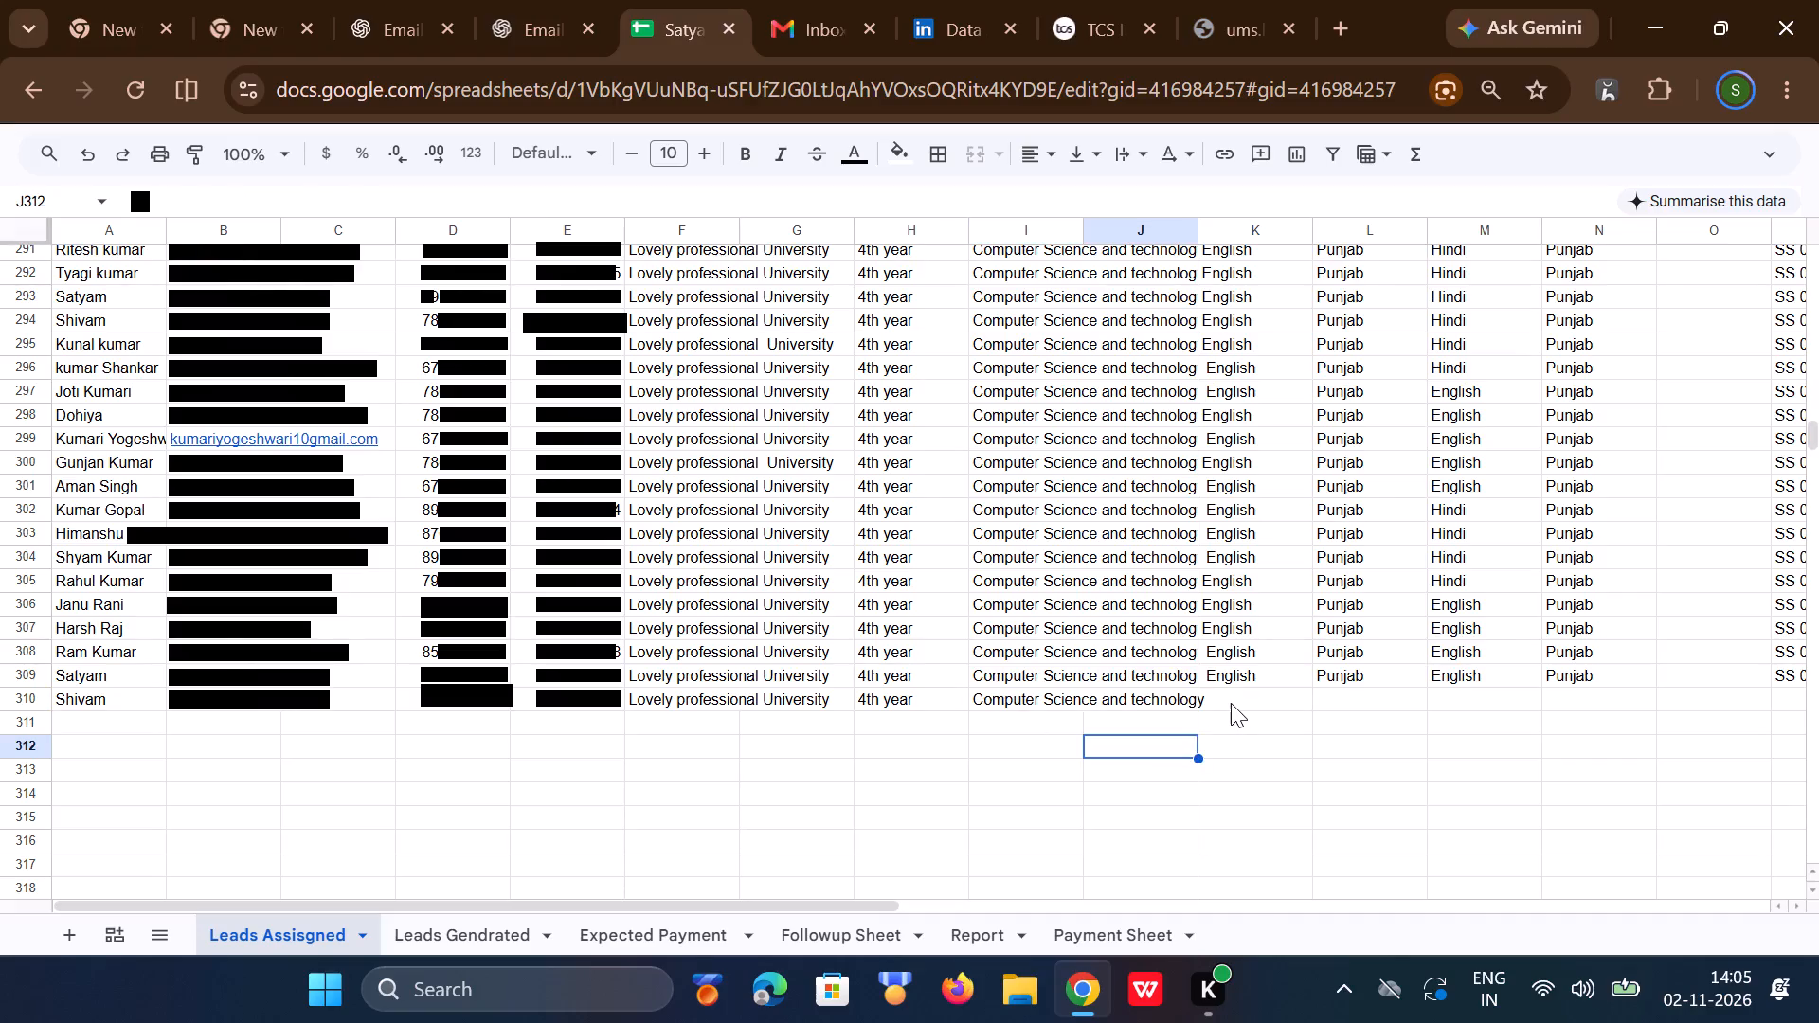
Enter "English" with a leading space in cell K310 of the new lead's row.
double_click(1231, 703)
key(space)
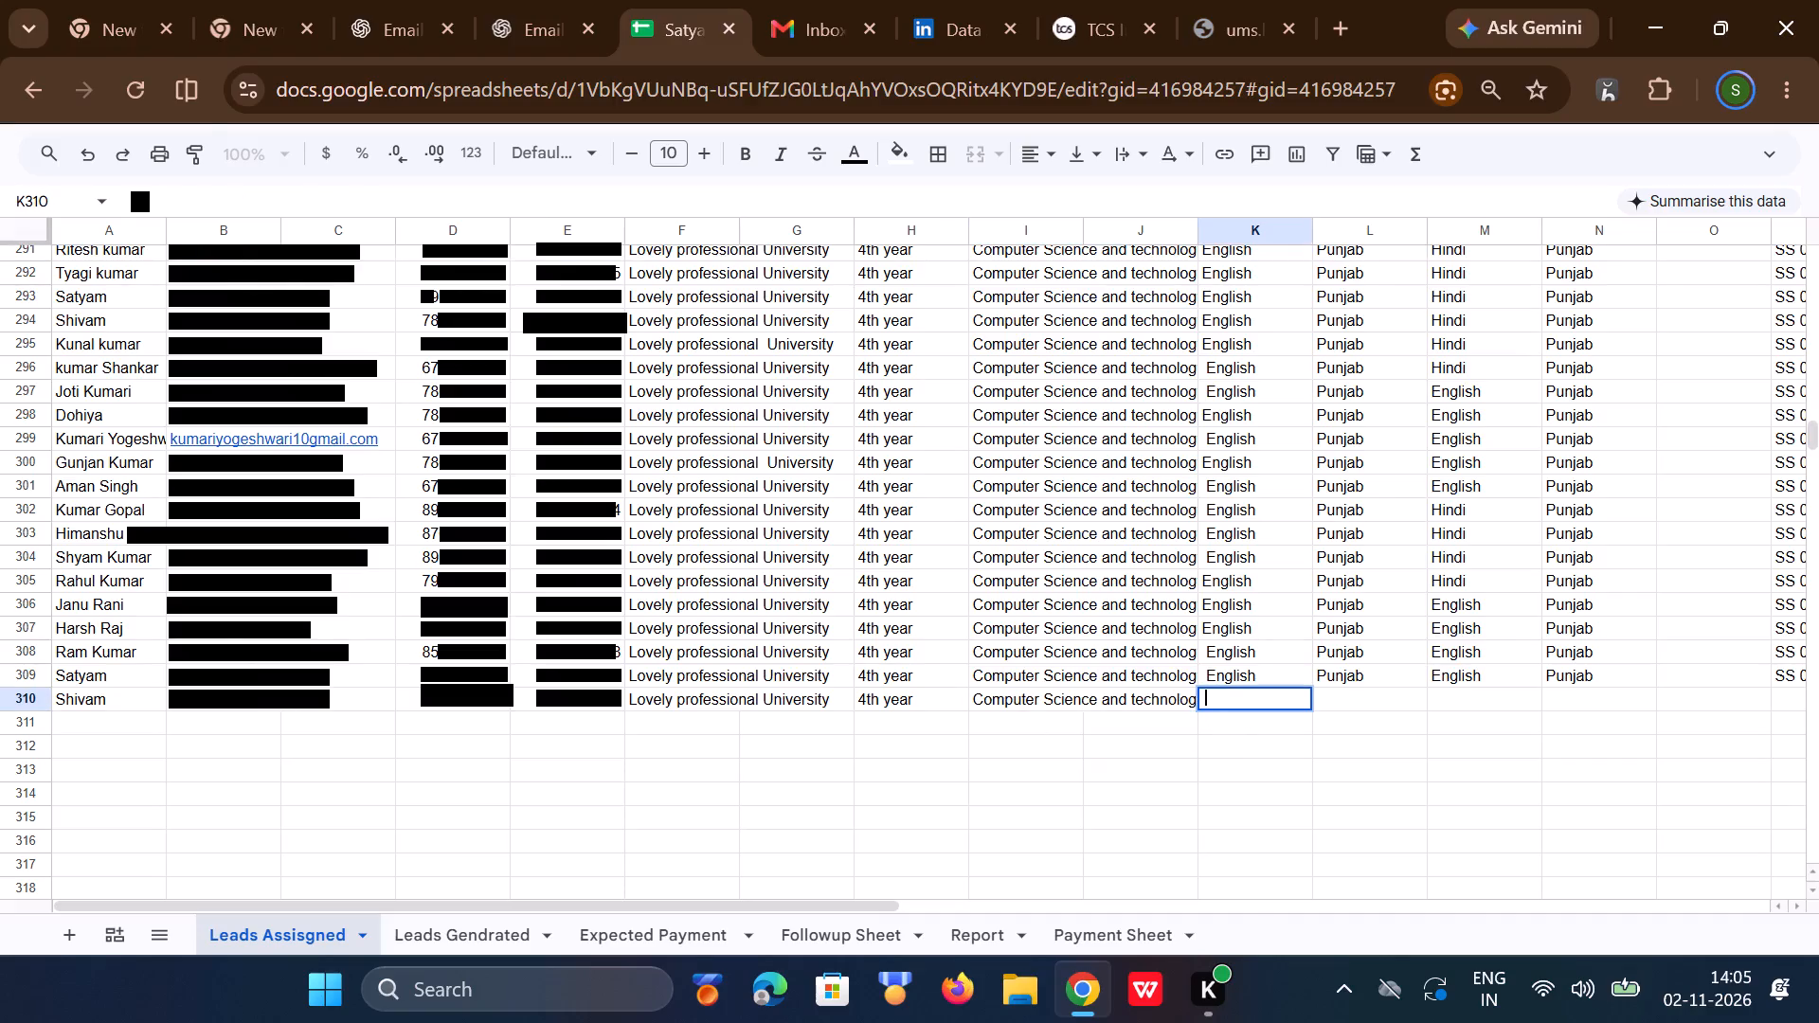
key(shift+e)
key(n)
key(g)
text(li)
text(sh)
Enter "Punjab" in cell L310 of the new lead's row.
double_click(1329, 694)
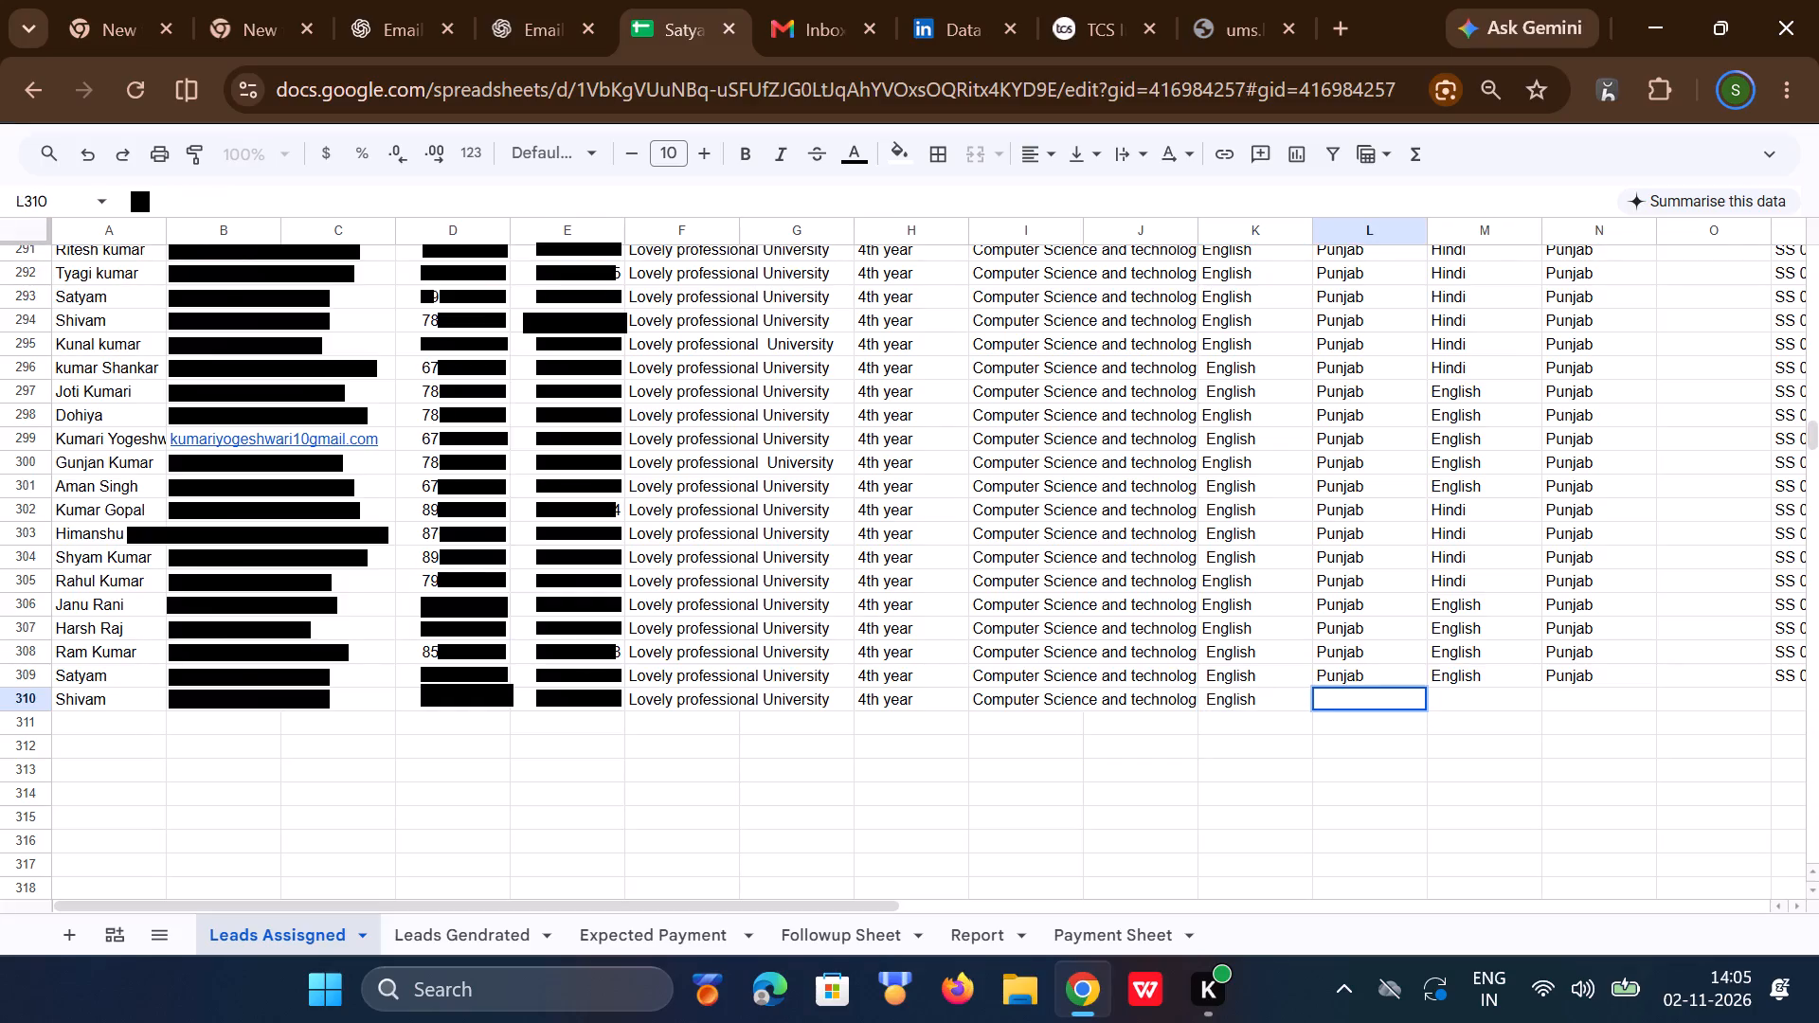
key(shift+p)
key(i)
key(BackSpace)
text(unj)
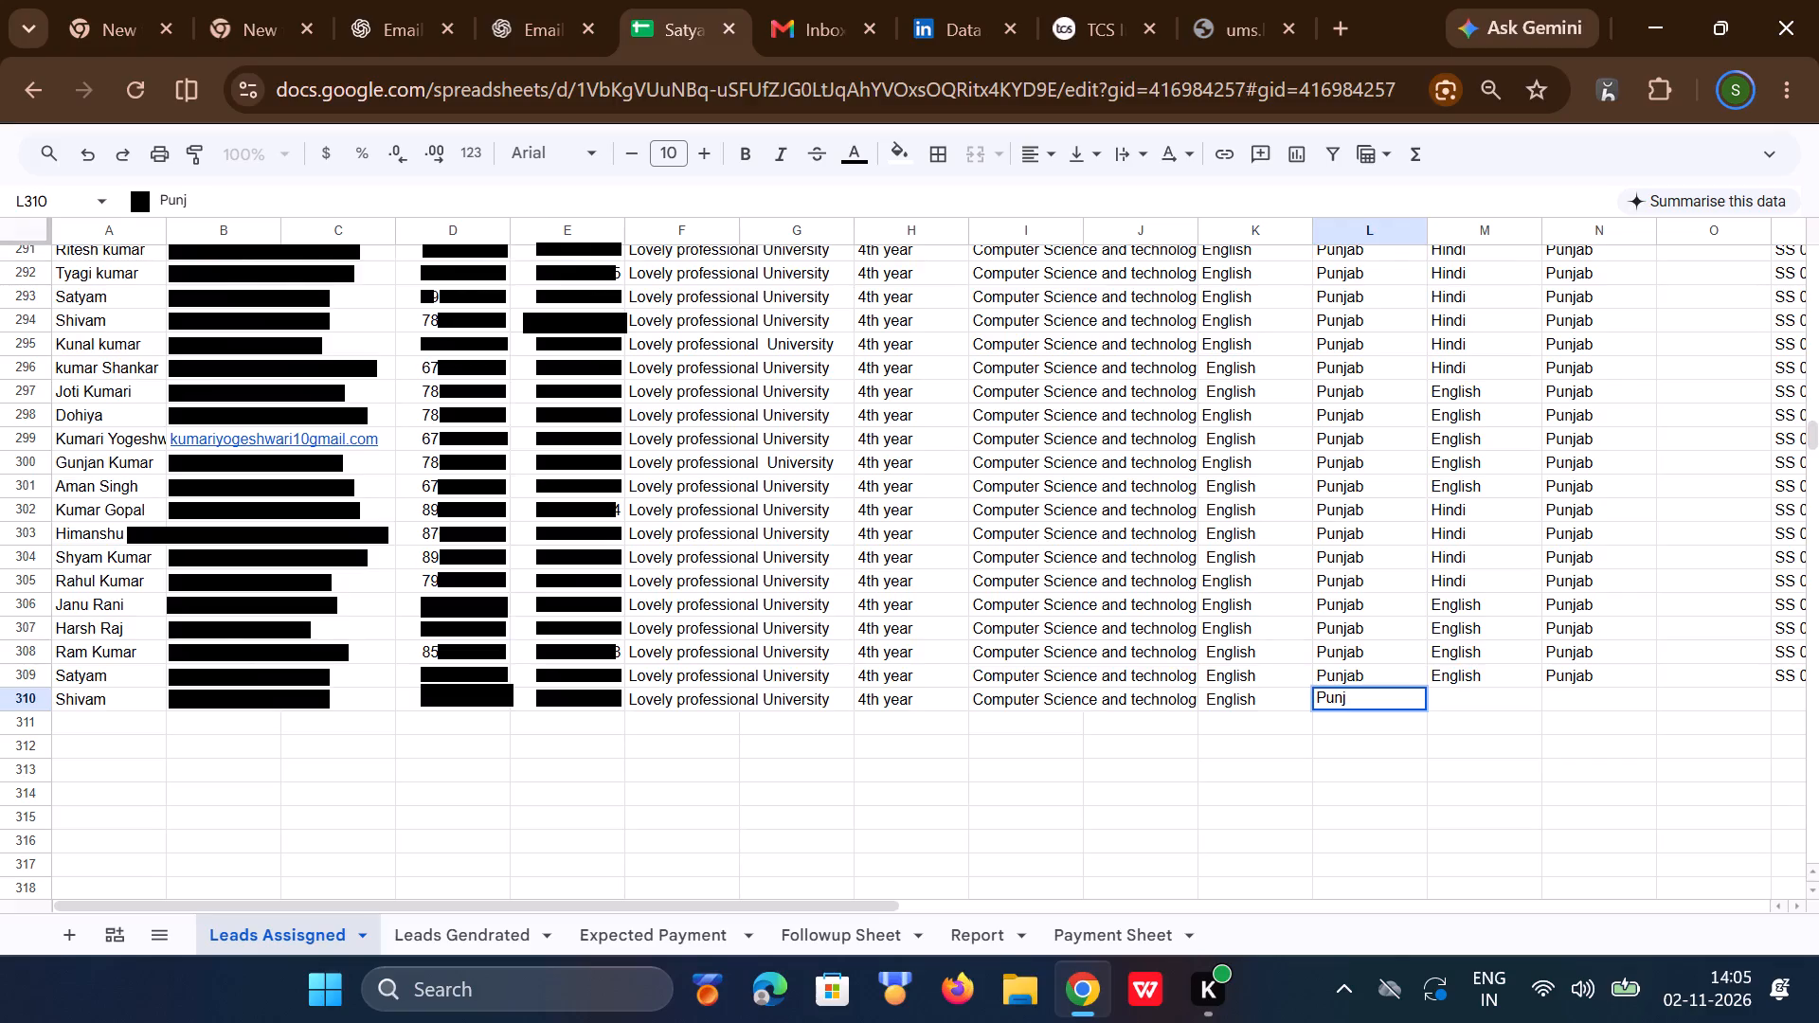
text(ab)
Enter "English" in cell M310 of the new lead's row.
click(1473, 711)
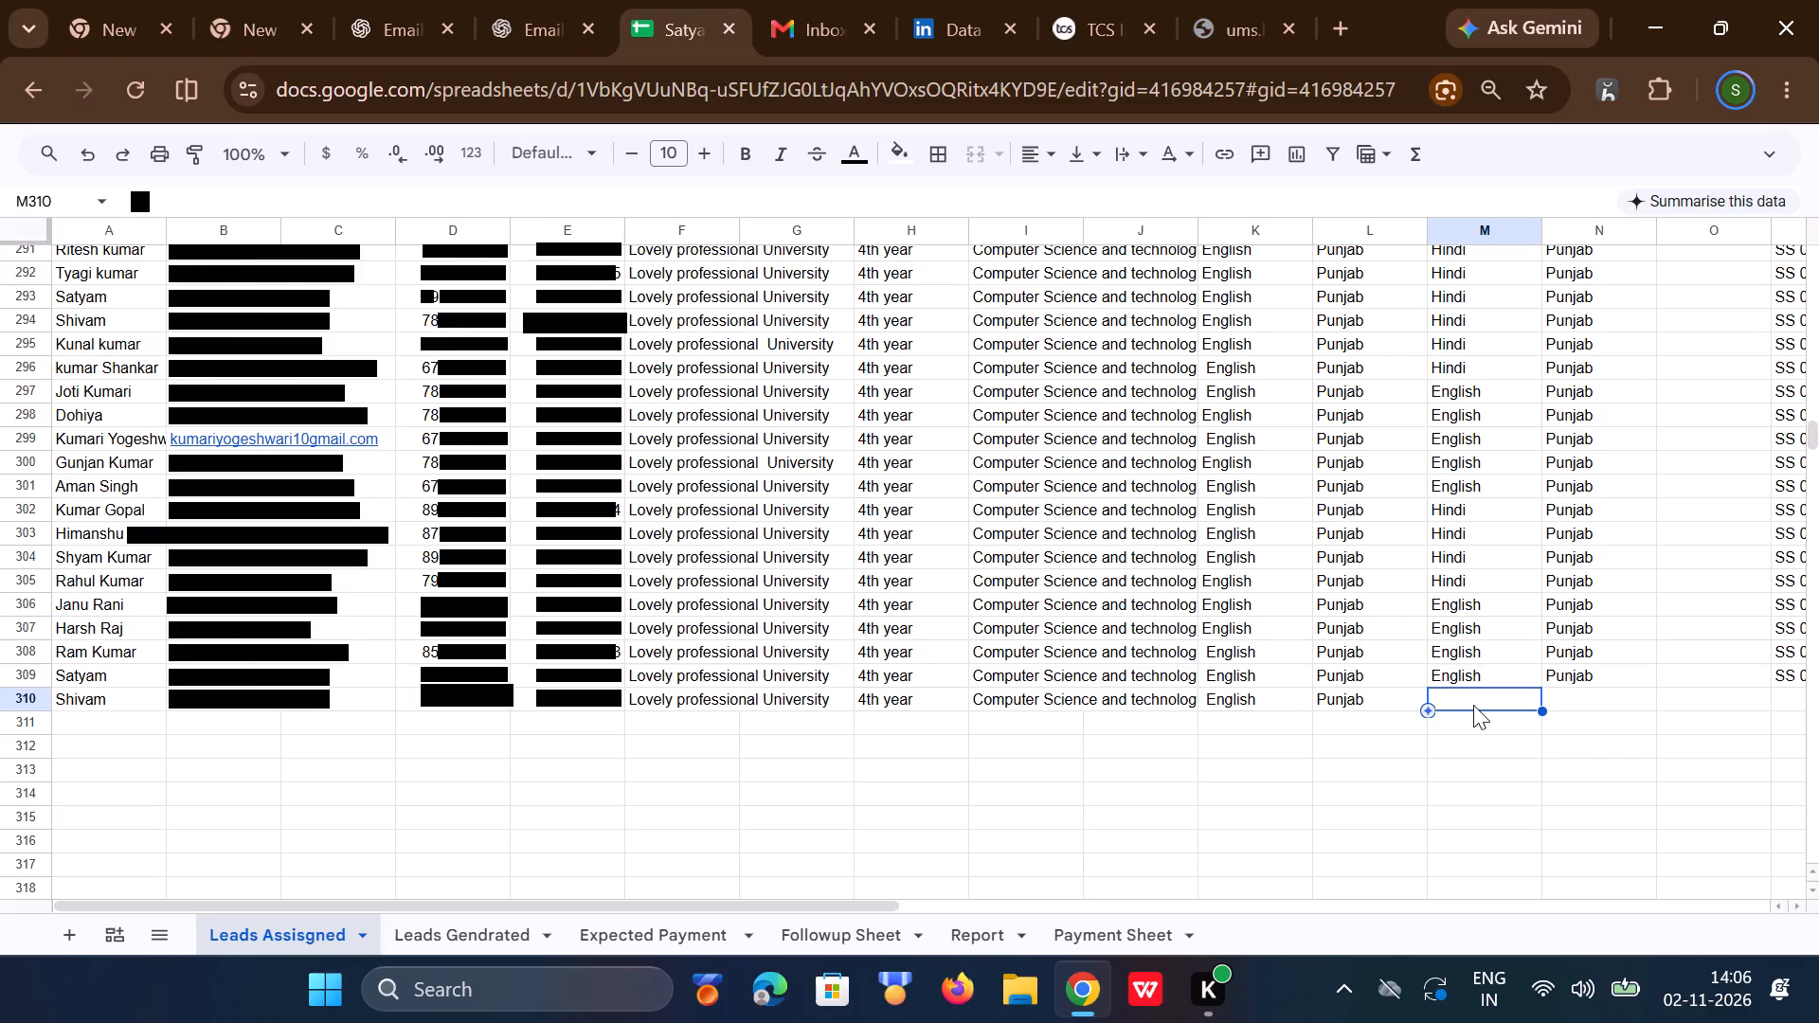
double_click(1473, 705)
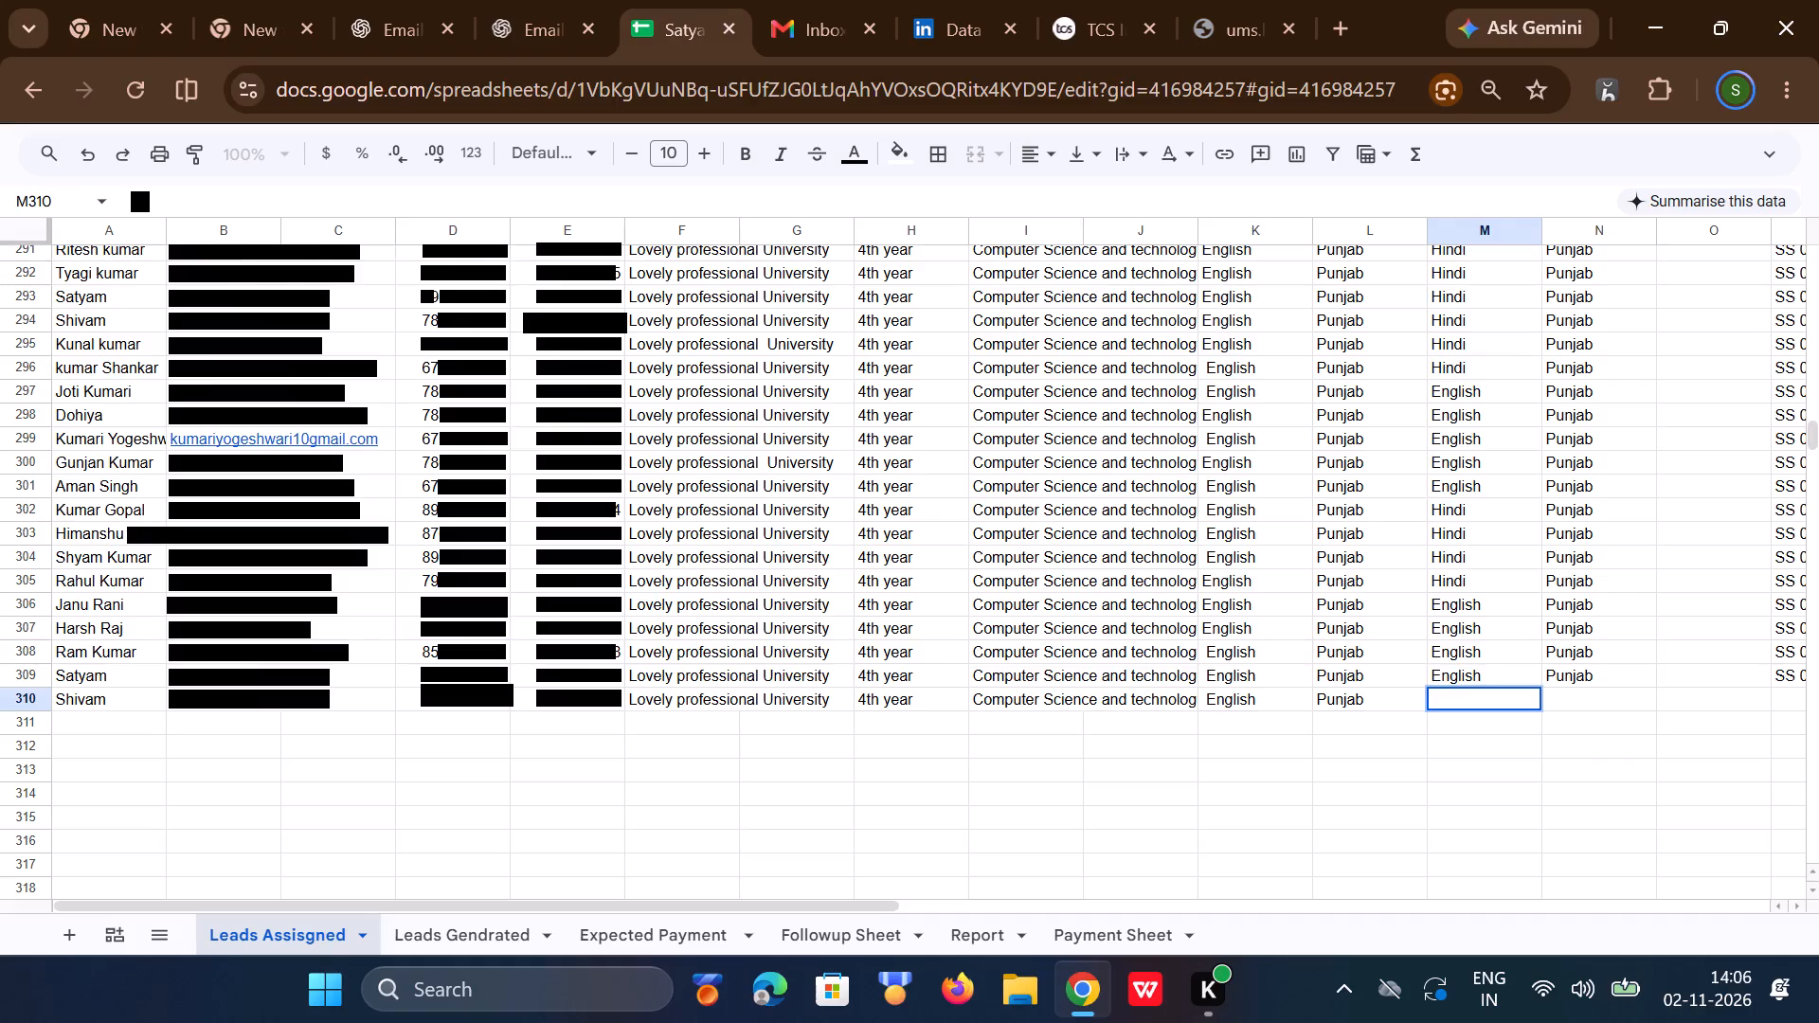
click(1473, 705)
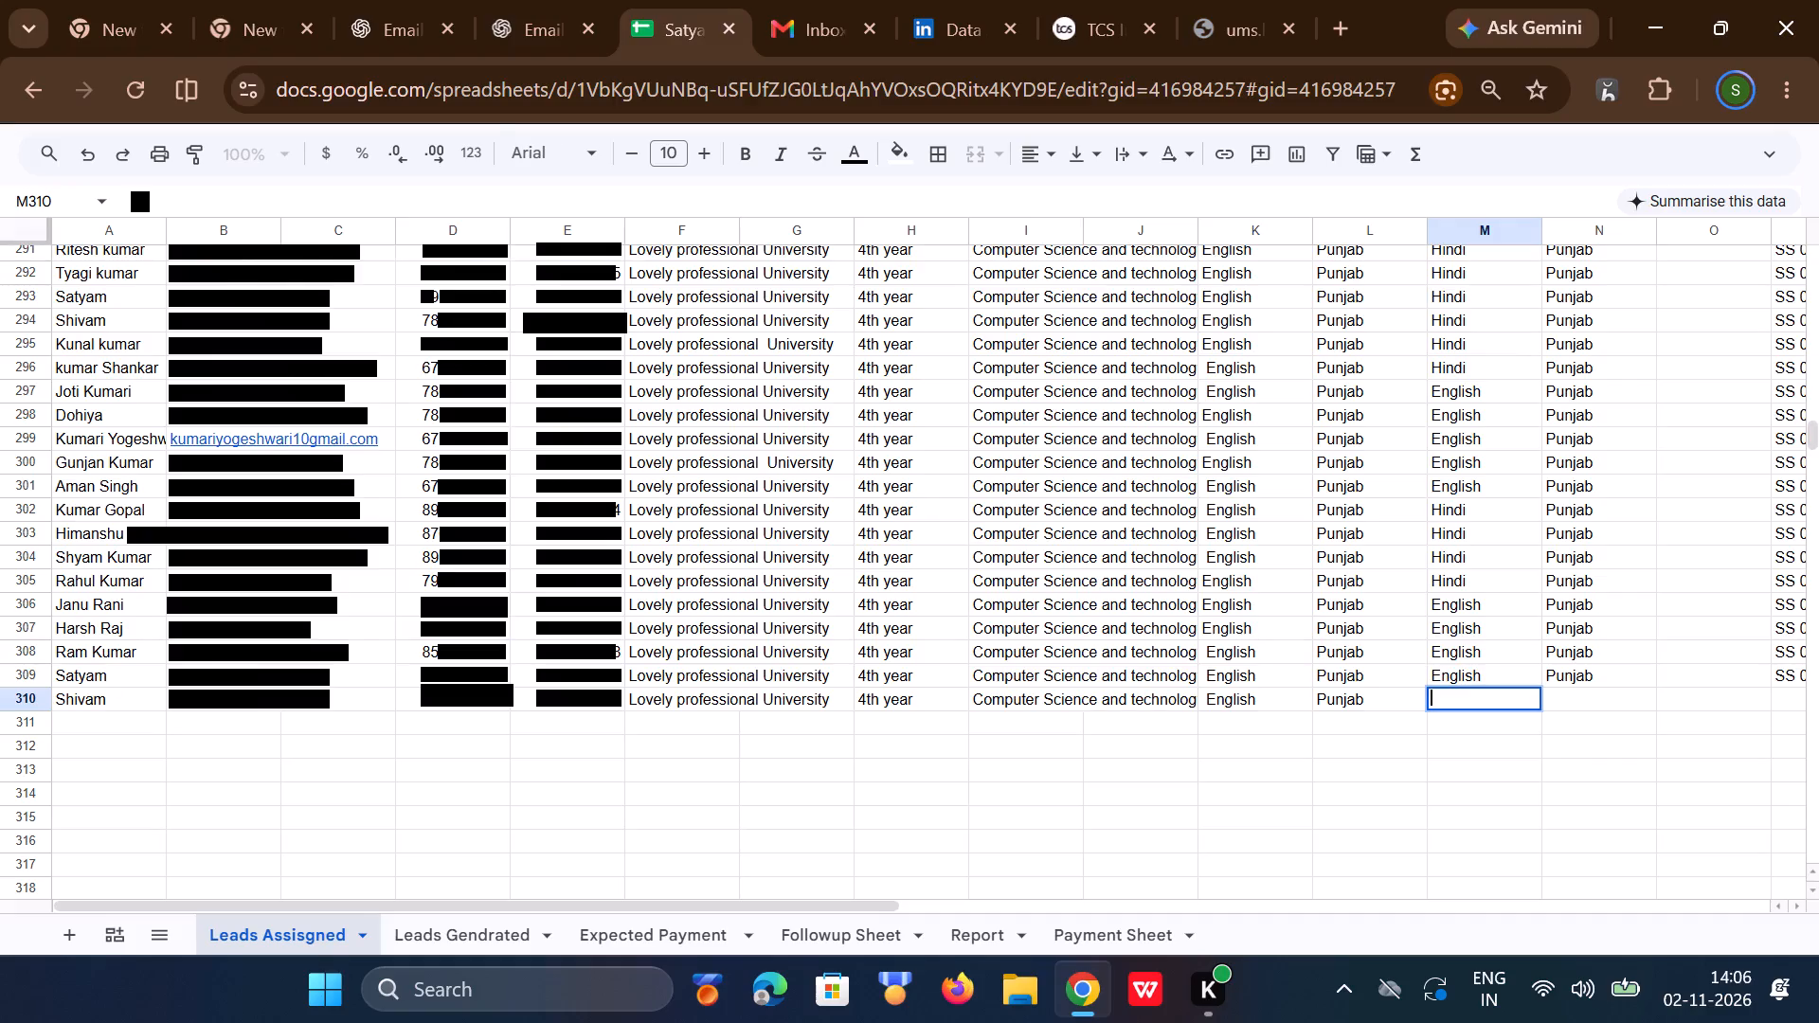
double_click(1473, 705)
key(shift+e)
key(n)
key(g)
text(lish)
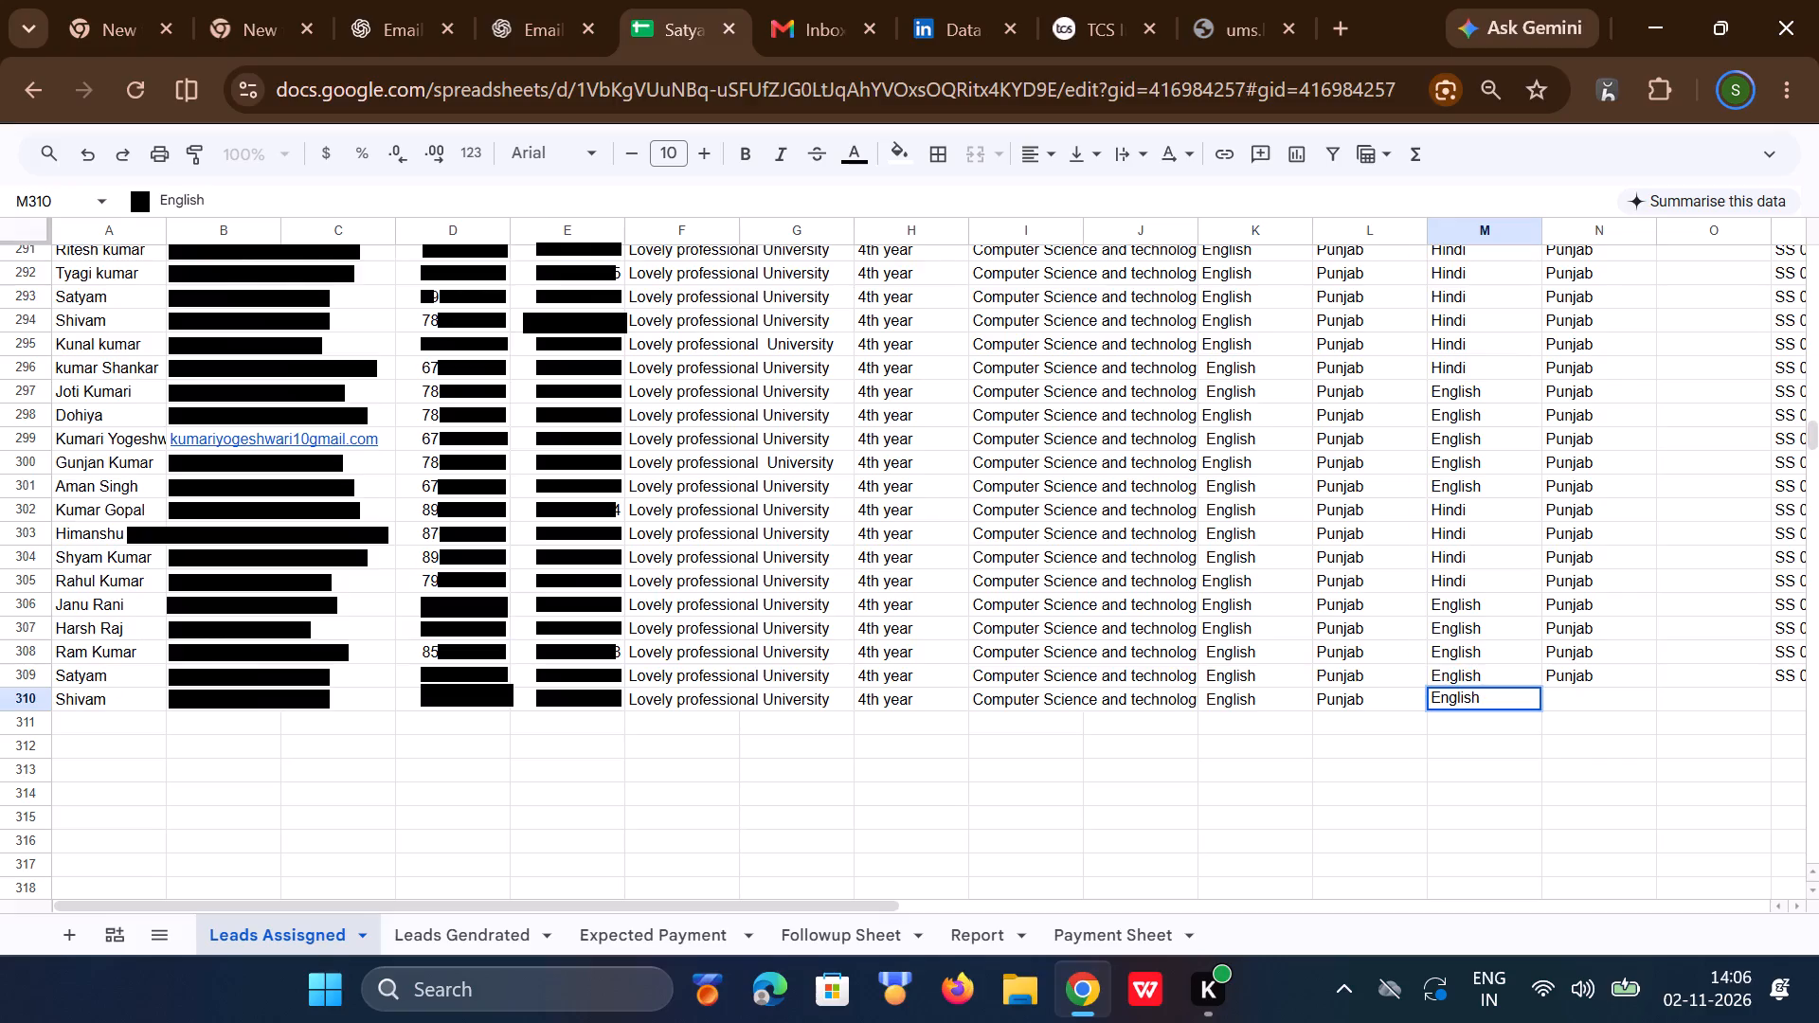